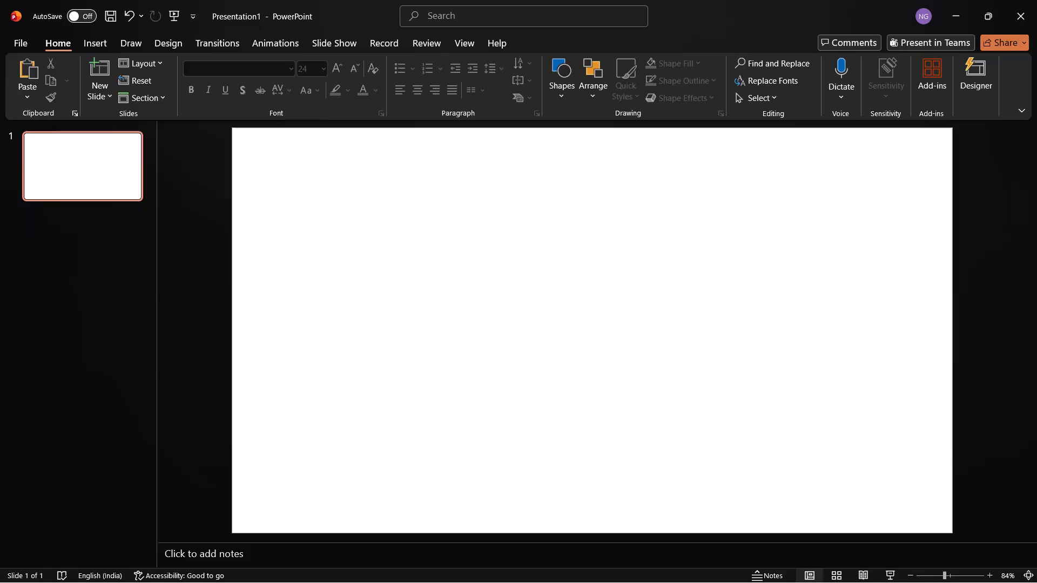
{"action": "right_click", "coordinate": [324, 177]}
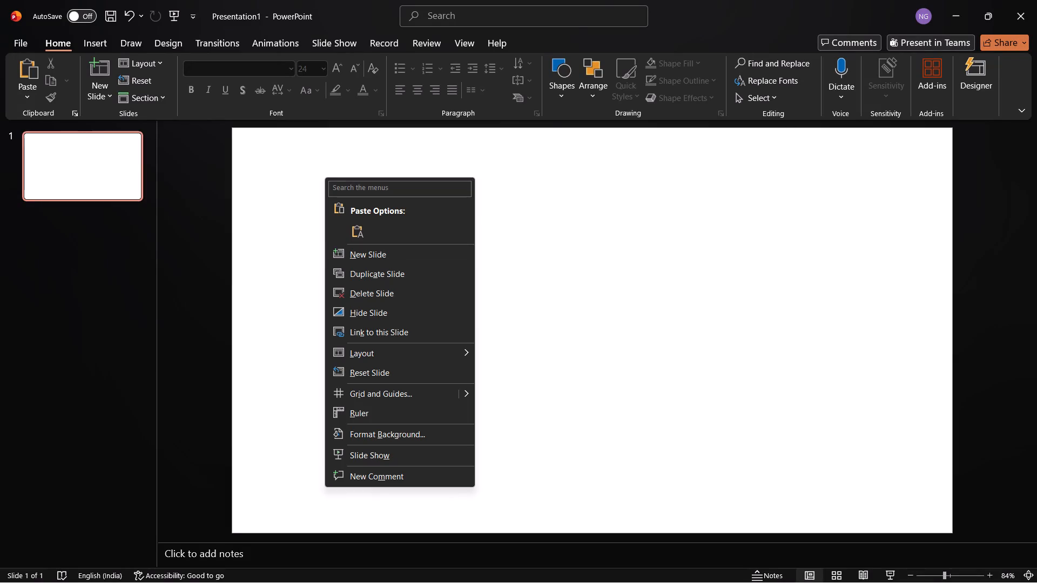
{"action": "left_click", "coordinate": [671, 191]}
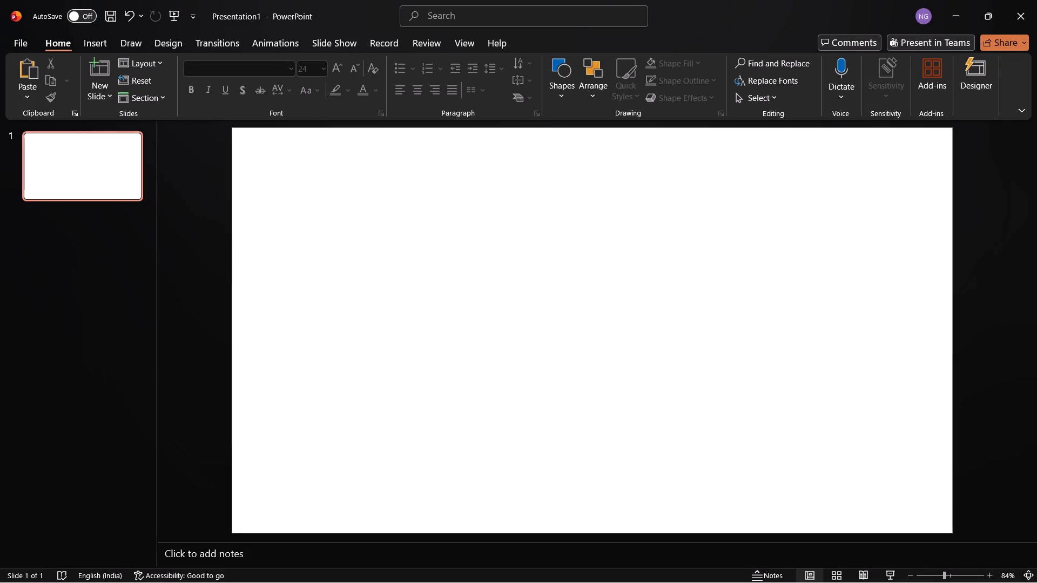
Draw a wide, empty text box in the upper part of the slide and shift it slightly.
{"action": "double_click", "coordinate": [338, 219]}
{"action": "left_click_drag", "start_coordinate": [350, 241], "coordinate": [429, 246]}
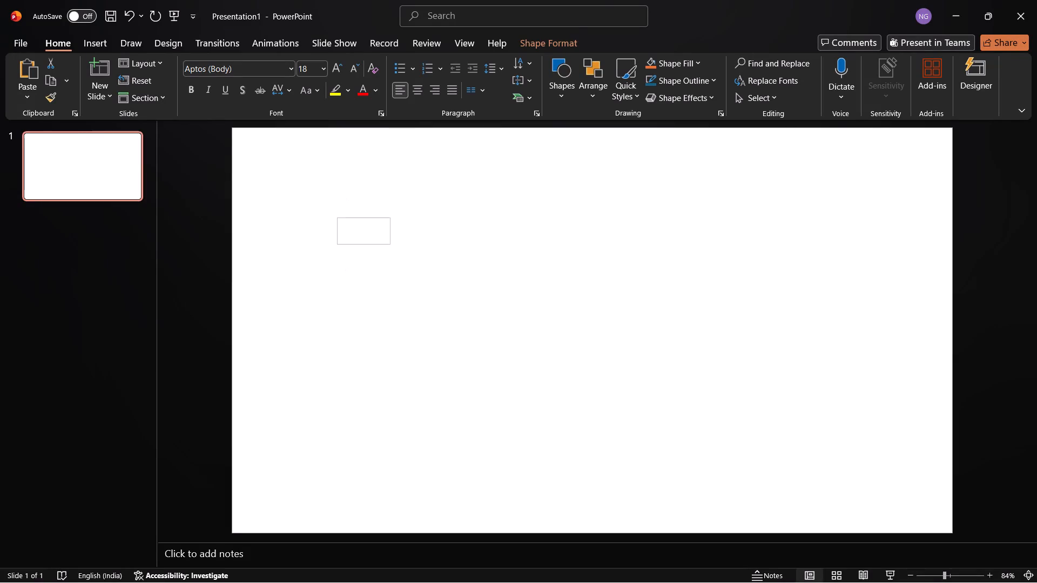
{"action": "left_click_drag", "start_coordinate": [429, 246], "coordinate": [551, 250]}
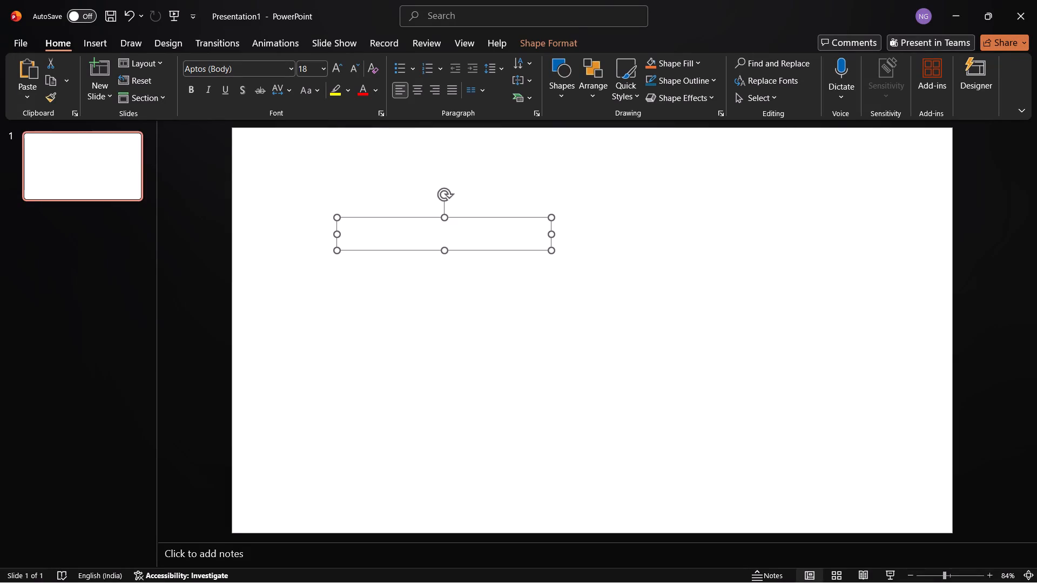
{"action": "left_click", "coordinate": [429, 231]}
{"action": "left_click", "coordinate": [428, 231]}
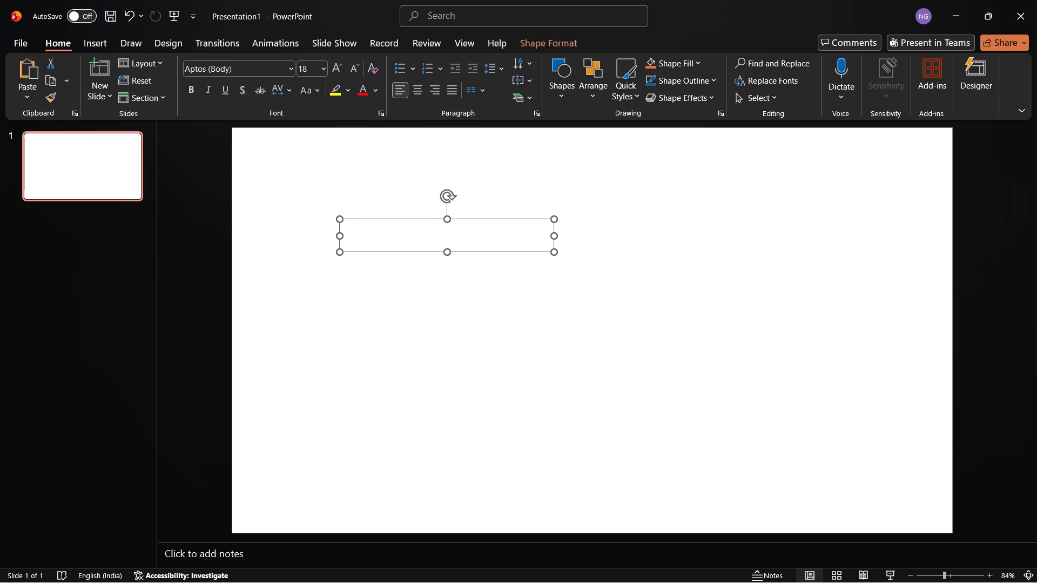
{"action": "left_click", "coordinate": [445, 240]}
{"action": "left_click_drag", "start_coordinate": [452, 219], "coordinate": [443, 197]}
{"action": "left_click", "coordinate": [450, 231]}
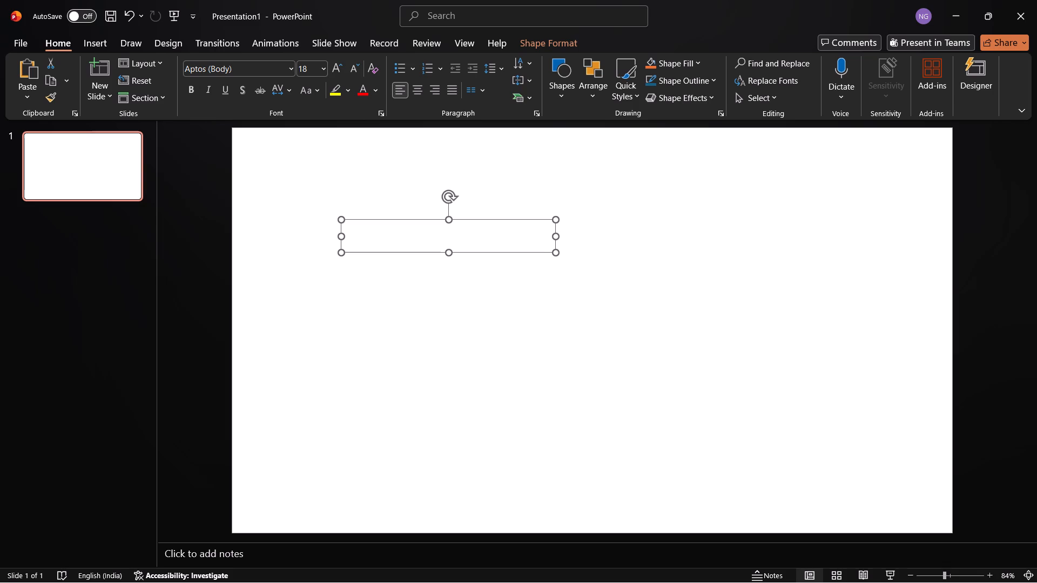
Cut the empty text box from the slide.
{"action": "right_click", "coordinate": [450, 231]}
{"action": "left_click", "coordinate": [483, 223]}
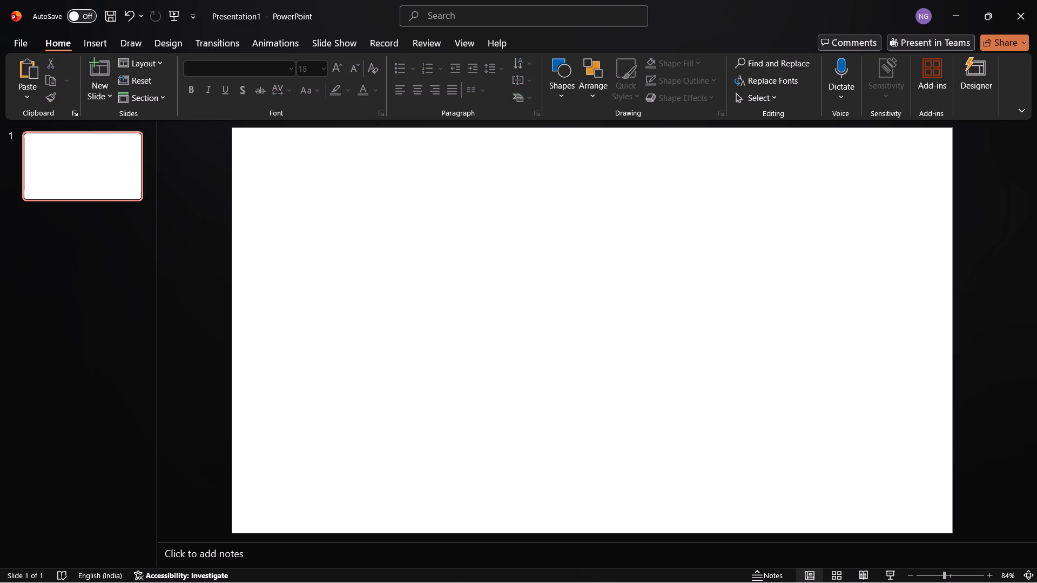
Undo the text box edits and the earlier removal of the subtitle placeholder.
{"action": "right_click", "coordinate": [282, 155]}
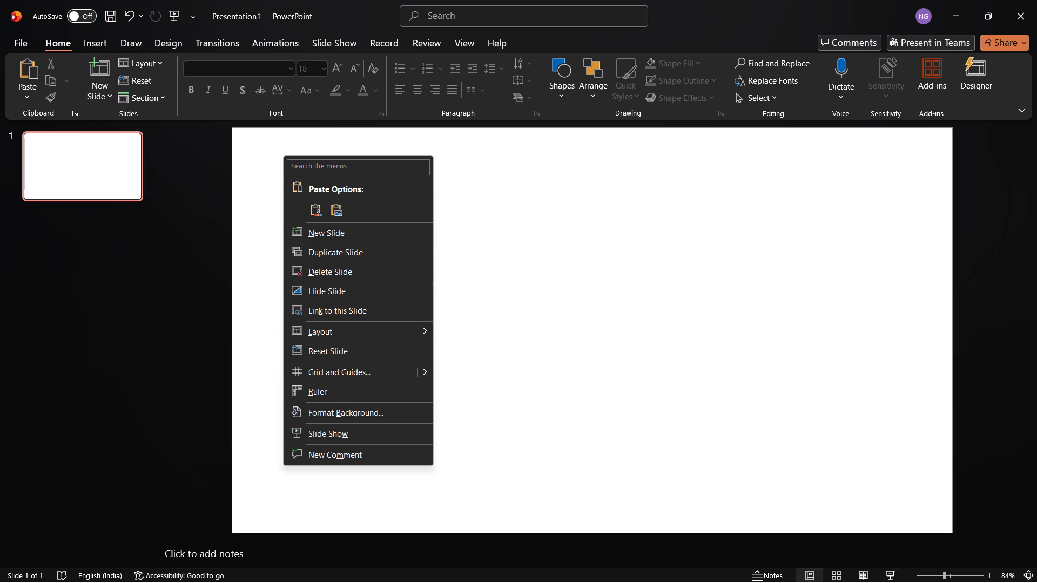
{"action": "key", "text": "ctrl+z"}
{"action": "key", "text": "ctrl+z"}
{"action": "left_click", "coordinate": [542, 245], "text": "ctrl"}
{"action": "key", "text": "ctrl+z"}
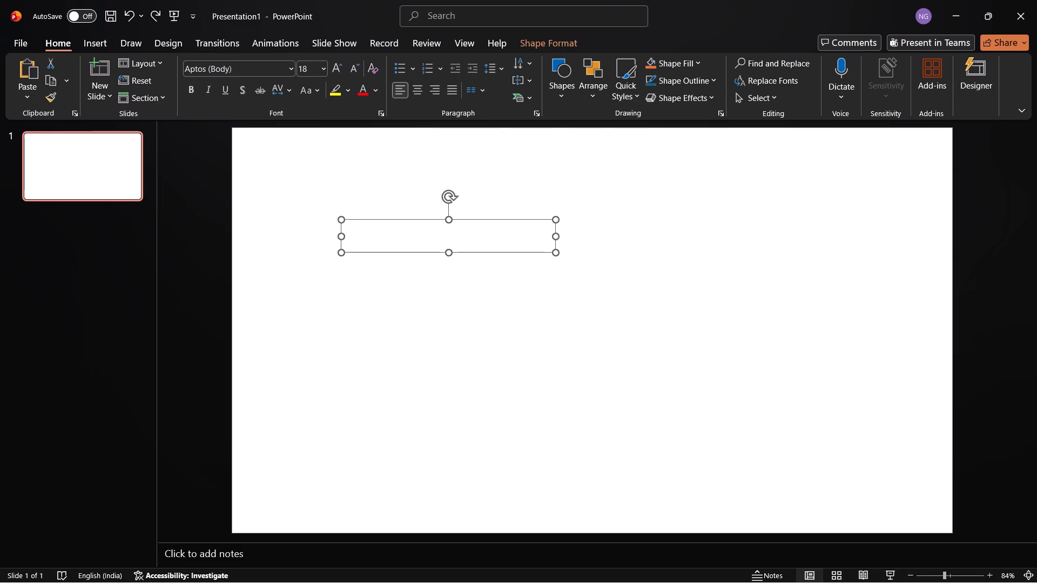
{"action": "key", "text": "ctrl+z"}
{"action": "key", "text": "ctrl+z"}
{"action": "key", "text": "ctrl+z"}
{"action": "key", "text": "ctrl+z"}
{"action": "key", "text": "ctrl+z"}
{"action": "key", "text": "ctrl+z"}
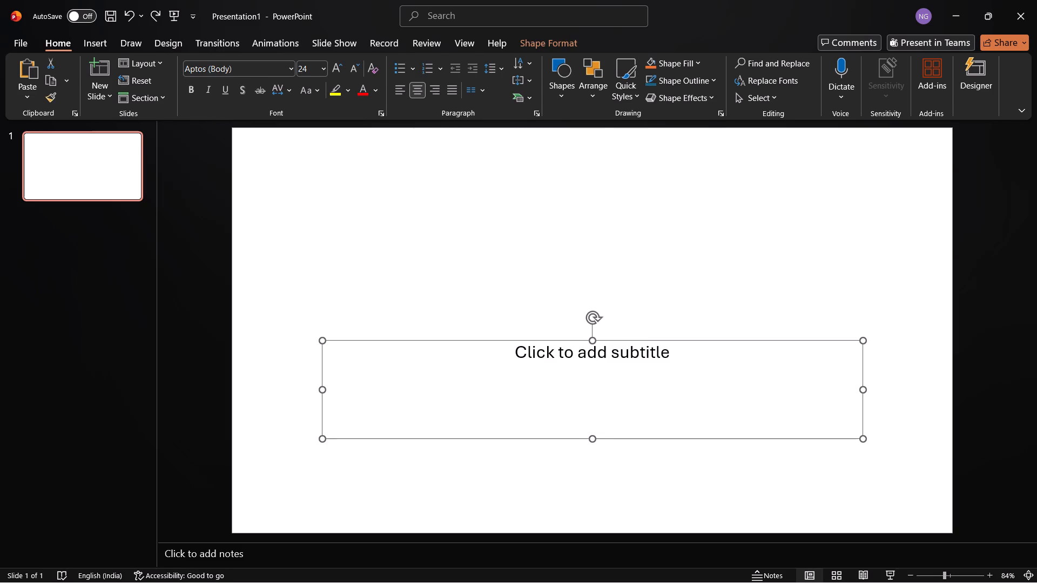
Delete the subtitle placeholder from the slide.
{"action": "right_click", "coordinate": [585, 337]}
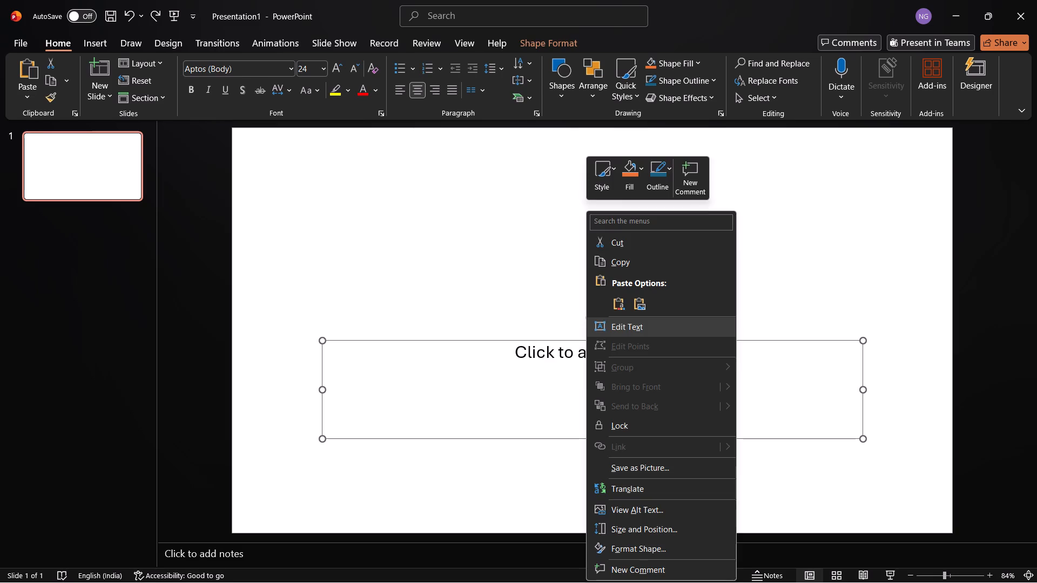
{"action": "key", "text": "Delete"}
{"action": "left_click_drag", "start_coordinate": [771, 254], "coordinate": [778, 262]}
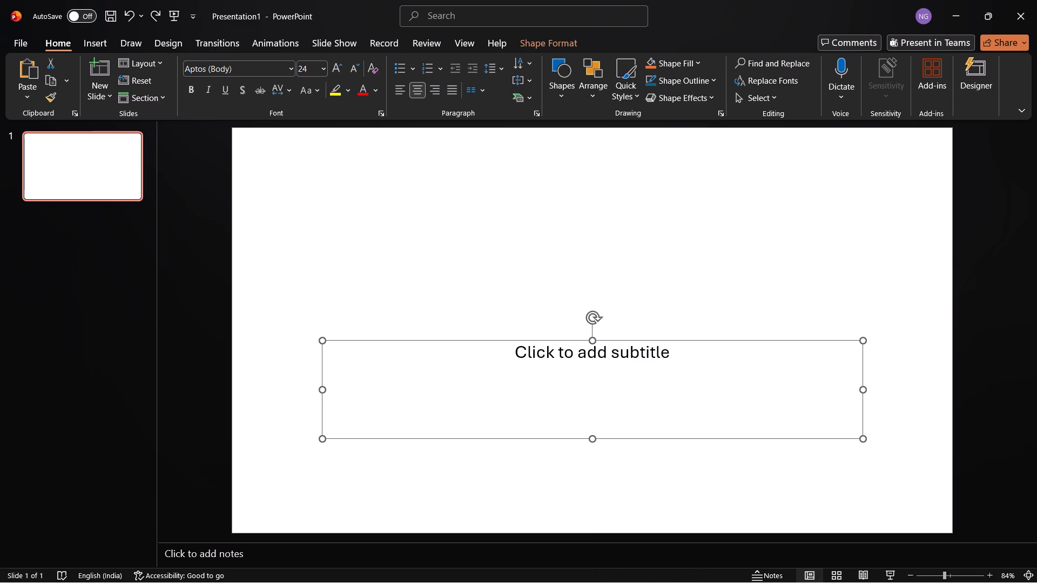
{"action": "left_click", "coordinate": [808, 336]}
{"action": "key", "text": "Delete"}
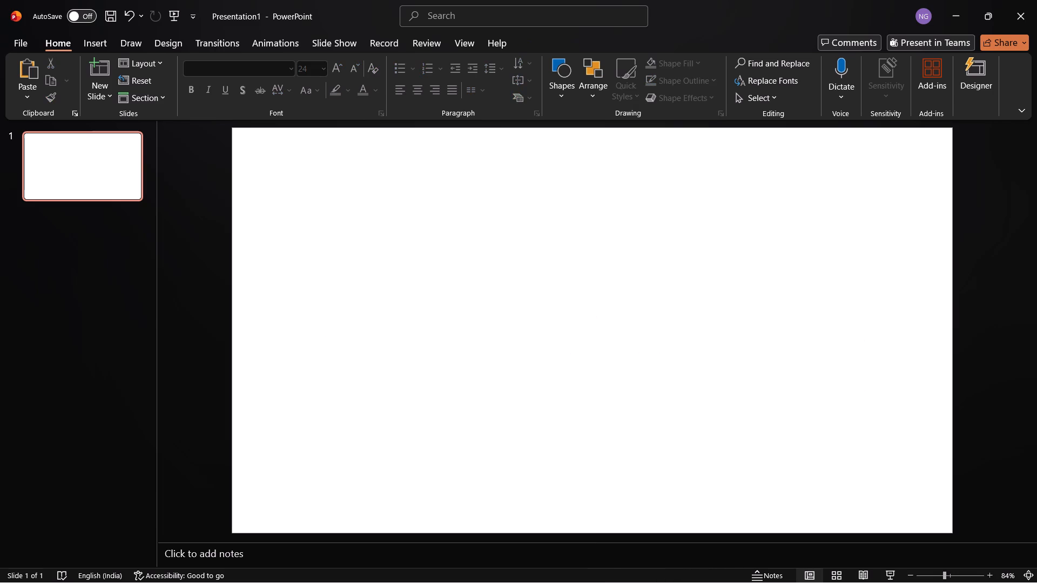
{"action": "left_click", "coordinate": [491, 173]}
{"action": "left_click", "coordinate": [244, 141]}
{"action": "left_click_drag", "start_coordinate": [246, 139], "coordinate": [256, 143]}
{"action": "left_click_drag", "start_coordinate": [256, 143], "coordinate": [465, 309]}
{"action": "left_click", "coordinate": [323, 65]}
Add a new slide with title and content placeholders after the blank slide.
{"action": "left_click", "coordinate": [98, 66]}
{"action": "left_click", "coordinate": [77, 232]}
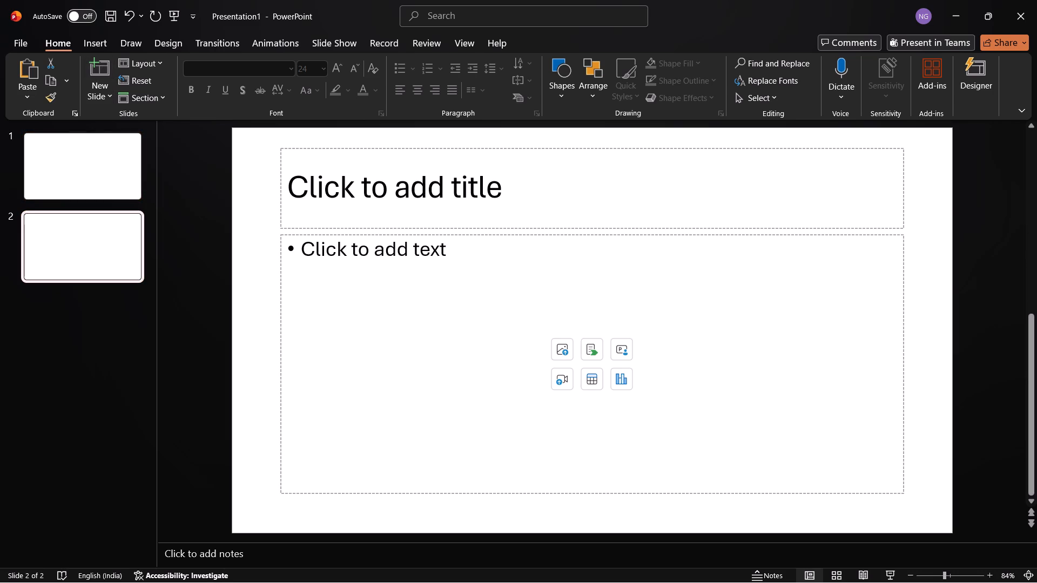
{"action": "left_click", "coordinate": [349, 246]}
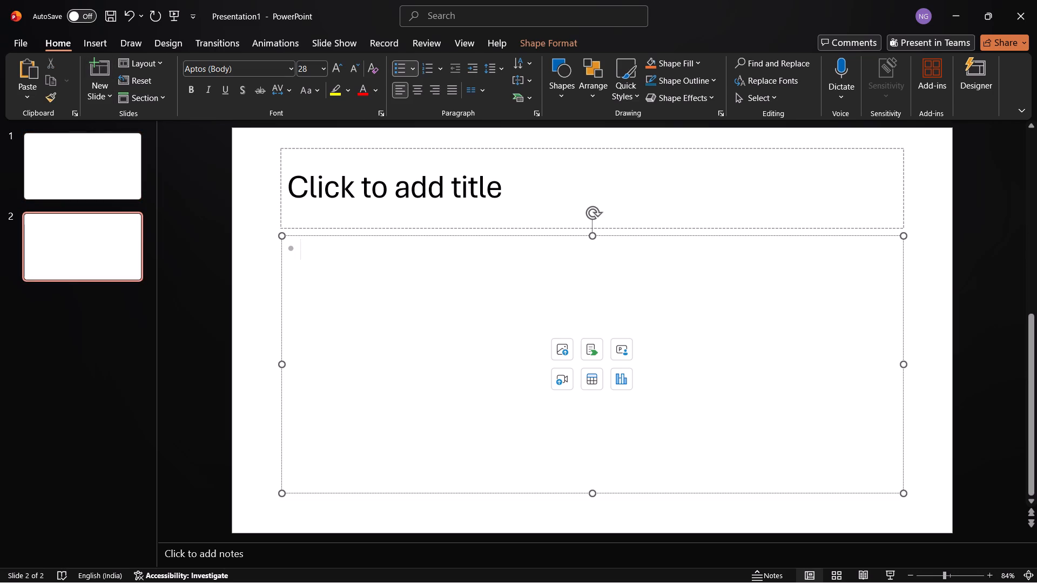
{"action": "left_click_drag", "start_coordinate": [349, 246], "coordinate": [352, 212]}
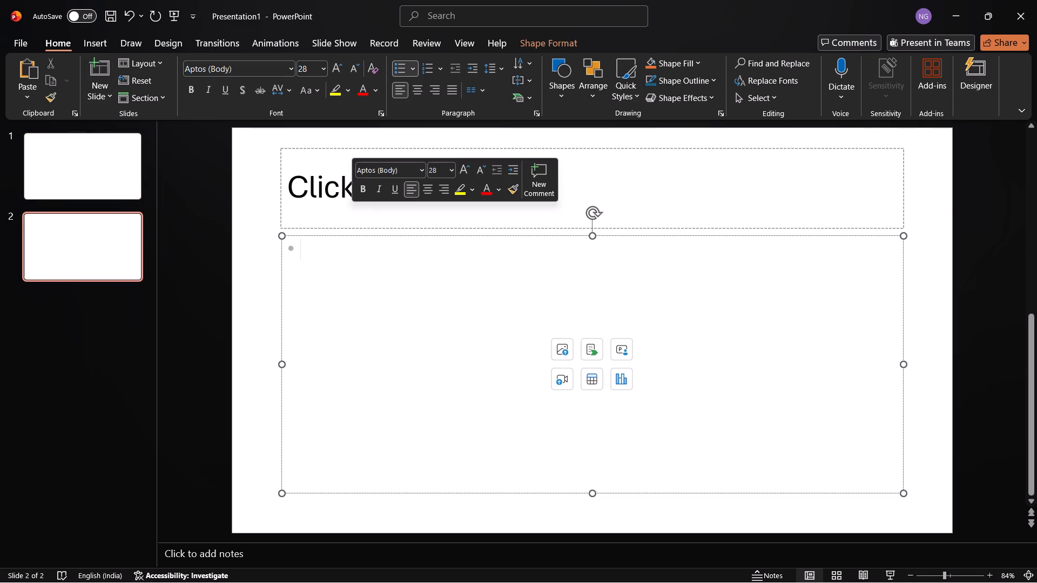
{"action": "left_click", "coordinate": [345, 207]}
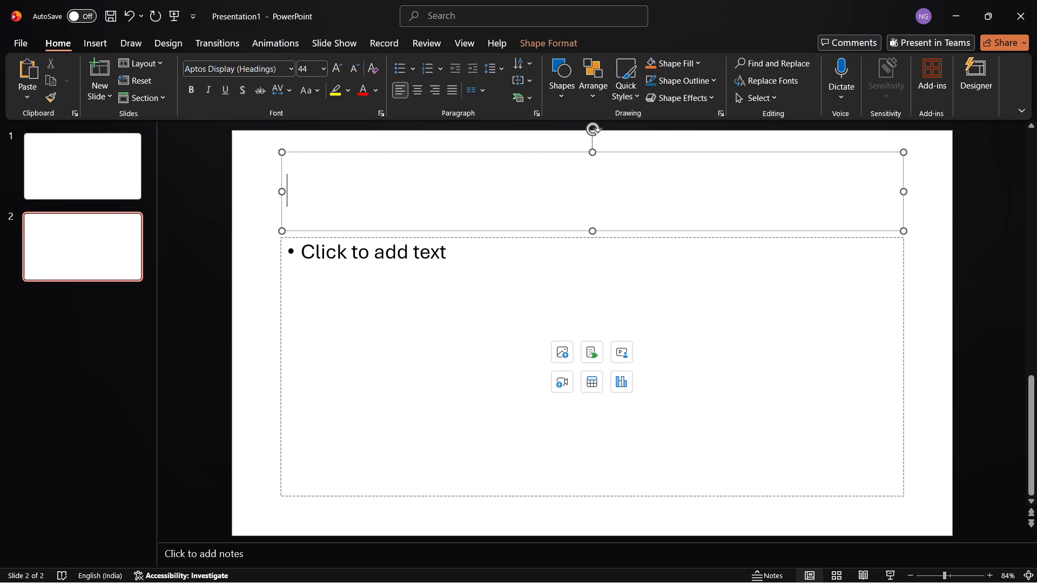
Delete the blank first slide.
{"action": "left_click", "coordinate": [118, 168]}
{"action": "key", "text": "Delete"}
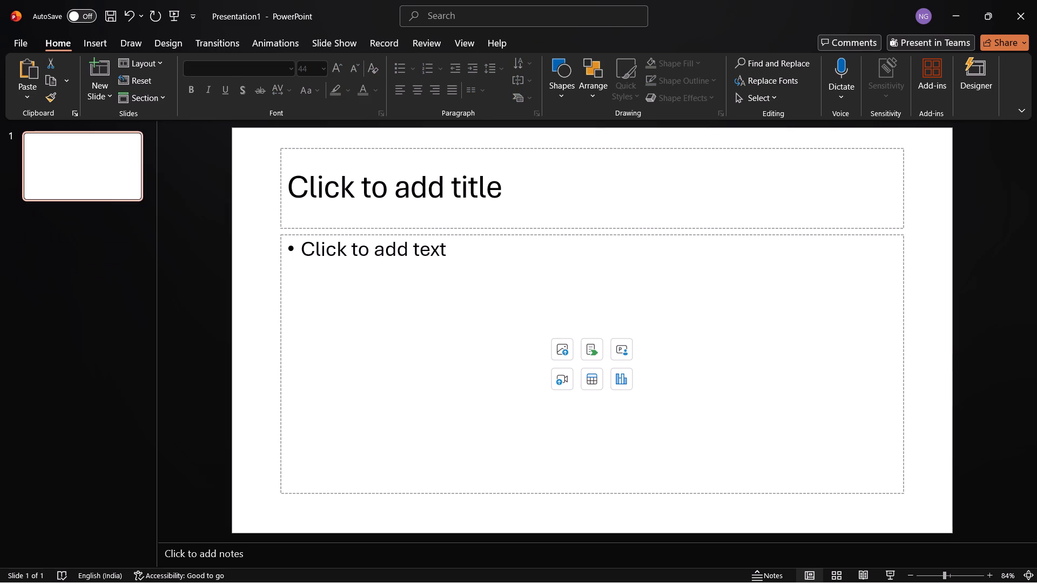
Enter "Employee Salary Analysis" as the slide title.
{"action": "left_click", "coordinate": [358, 179]}
{"action": "key", "text": "shift+e"}
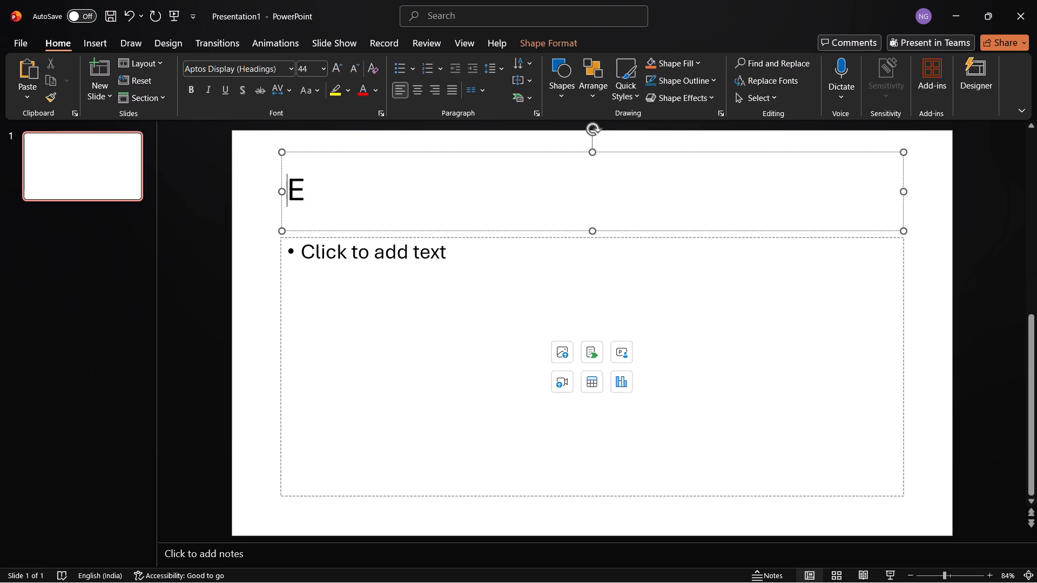
{"action": "type", "text": "MP"}
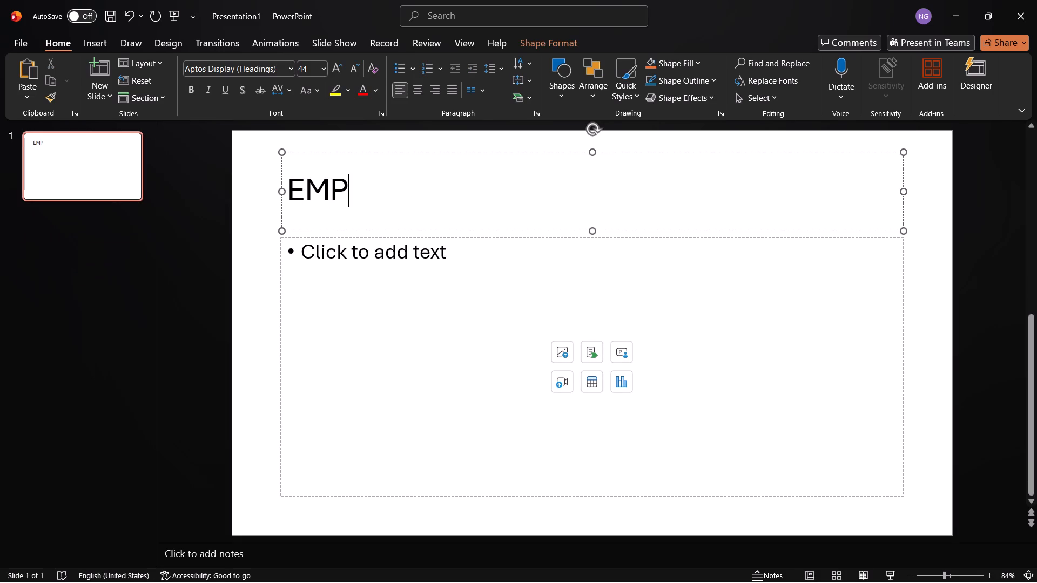
{"action": "key", "text": "BackSpace"}
{"action": "key", "text": "BackSpace"}
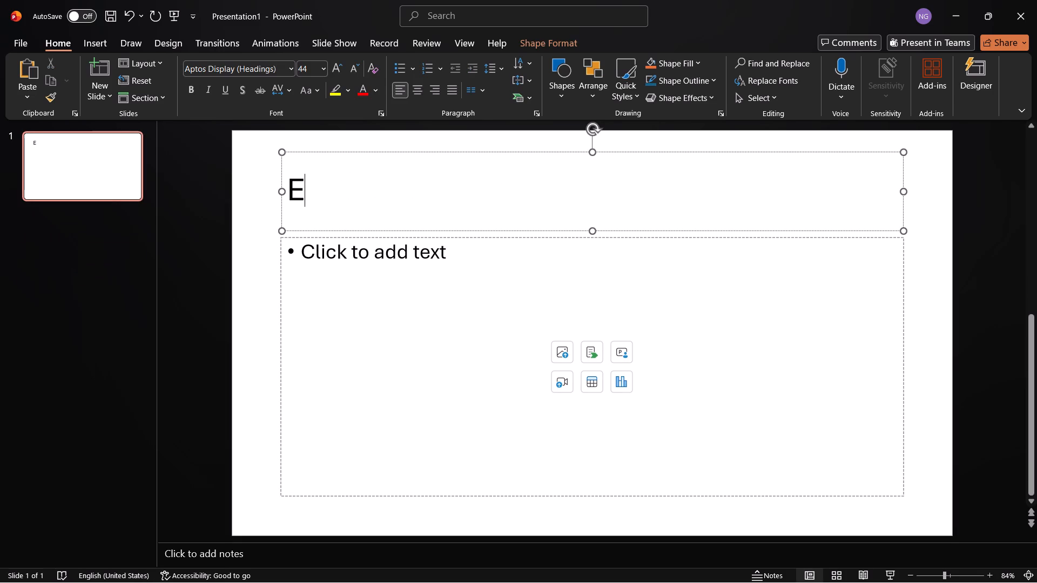
{"action": "type", "text": "mployee"}
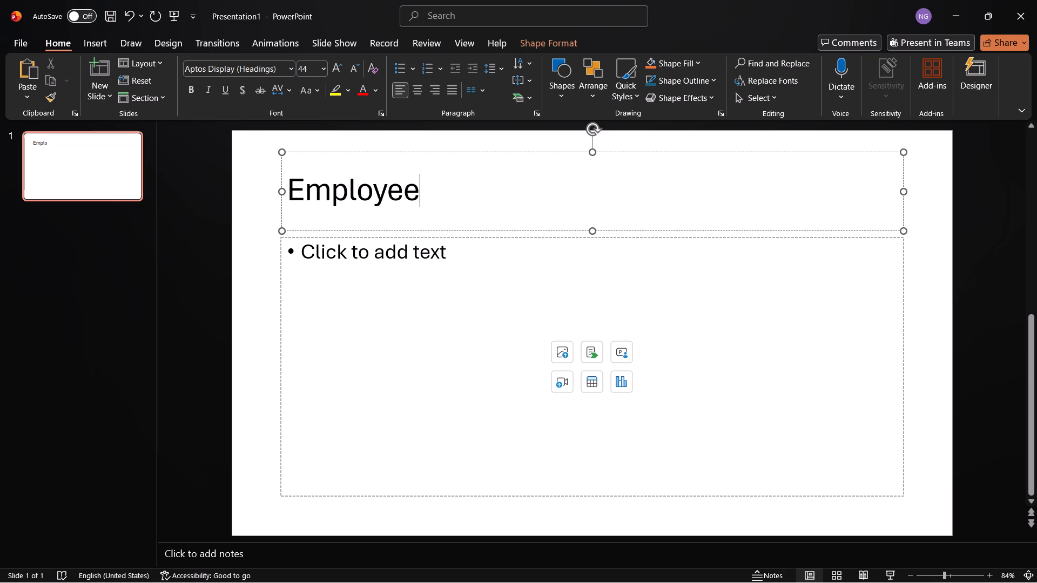
{"action": "key", "text": "space"}
{"action": "type", "text": "Sa"}
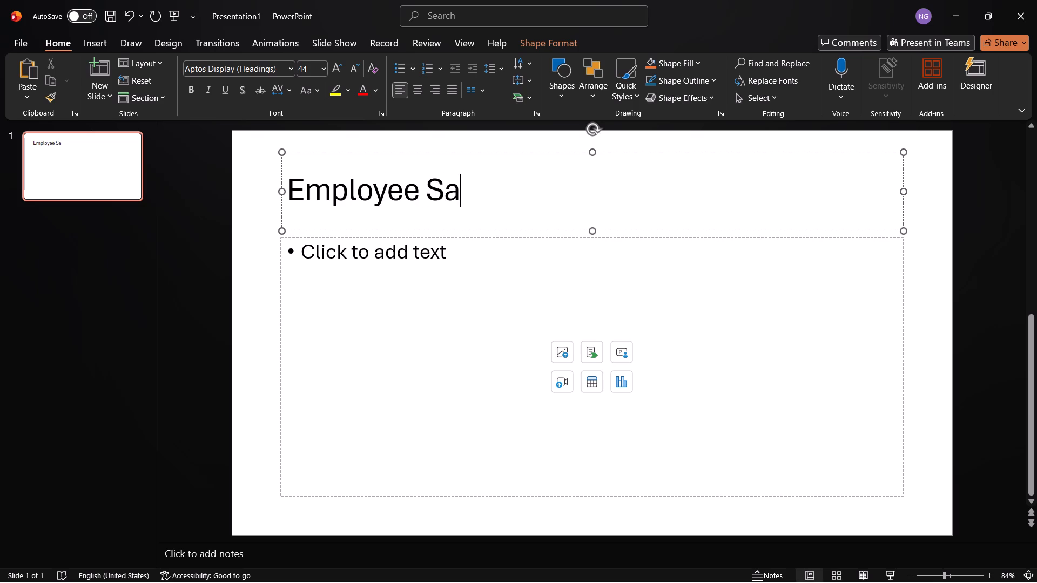
{"action": "type", "text": "lary"}
{"action": "key", "text": "space"}
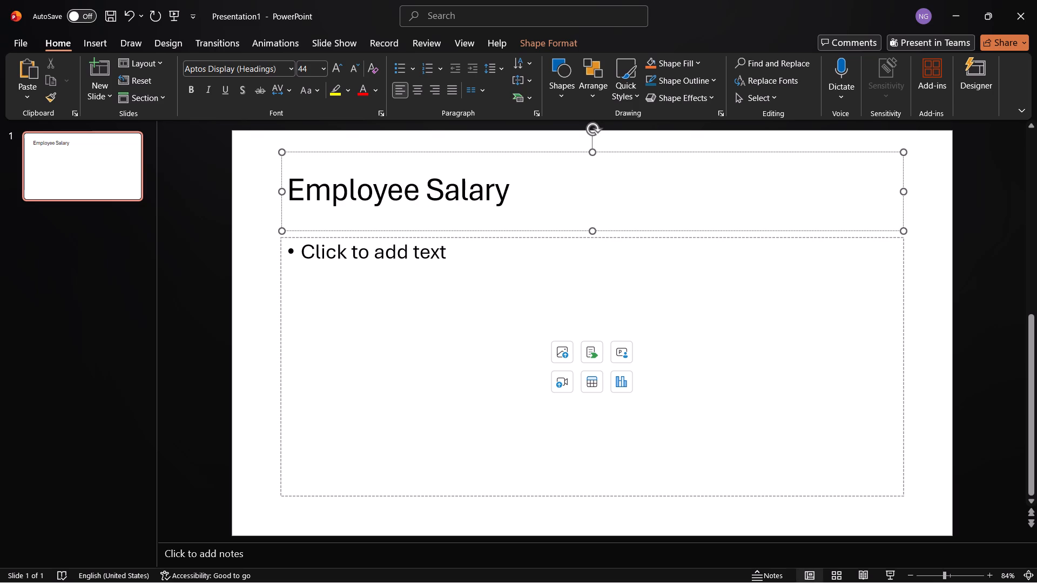
{"action": "type", "text": "Ana"}
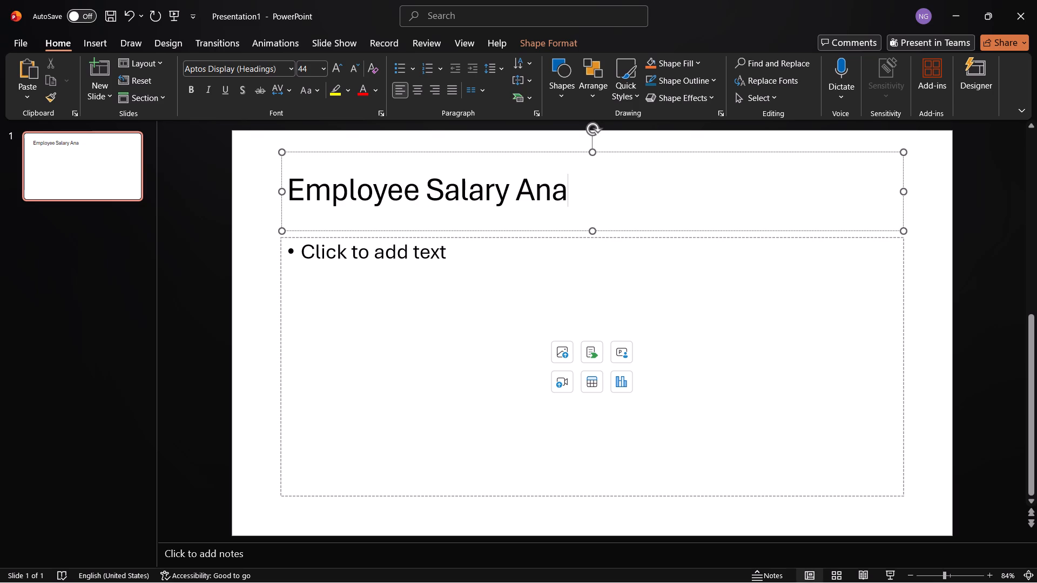
{"action": "type", "text": "lyssis"}
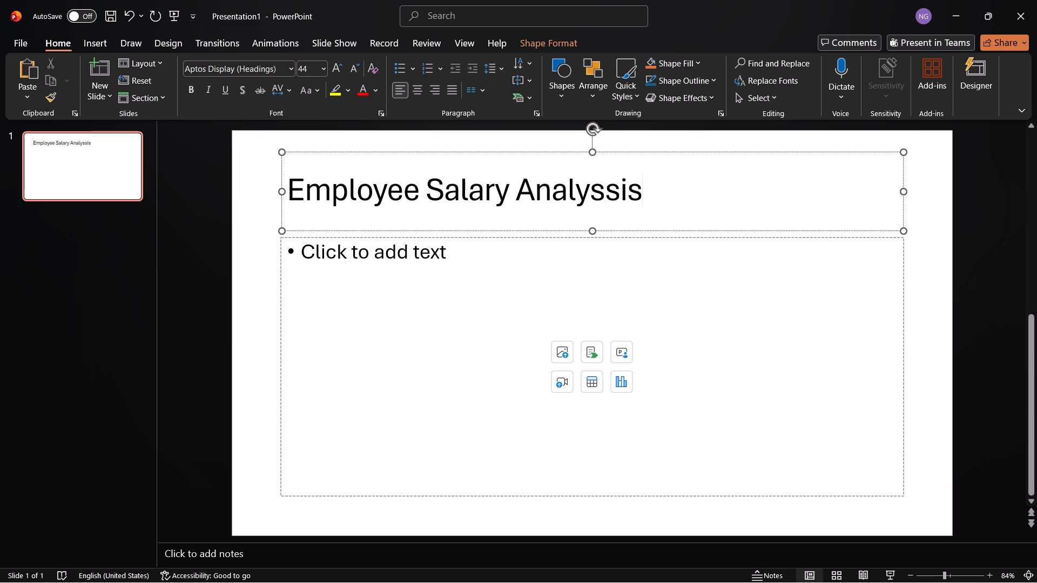
{"action": "key", "text": "BackSpace"}
{"action": "key", "text": "BackSpace"}
{"action": "key", "text": "BackSpace"}
{"action": "type", "text": "is"}
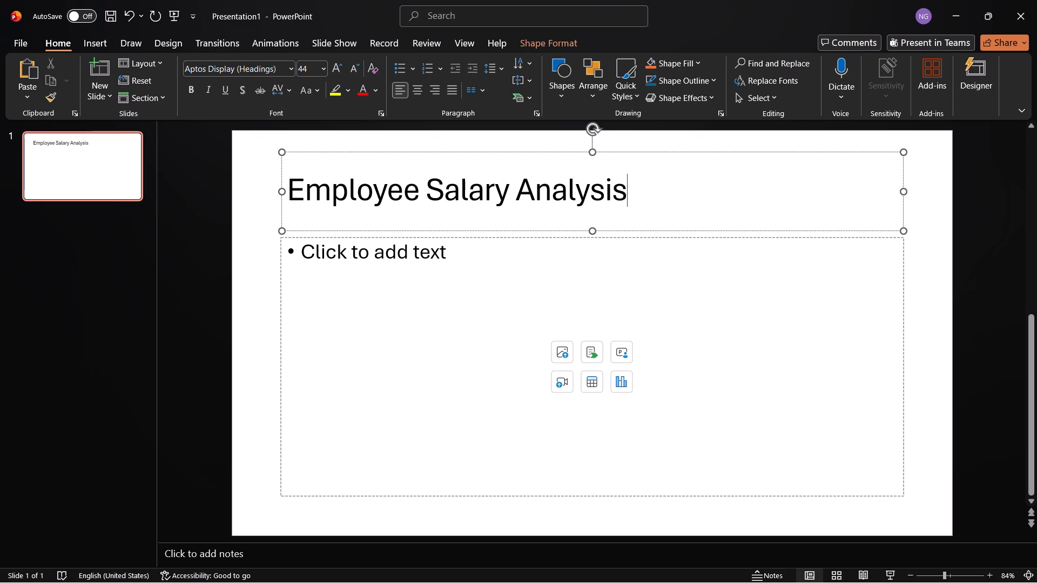
Enter "Team members" as unbulleted text in the content placeholder below the title.
{"action": "left_click", "coordinate": [455, 248]}
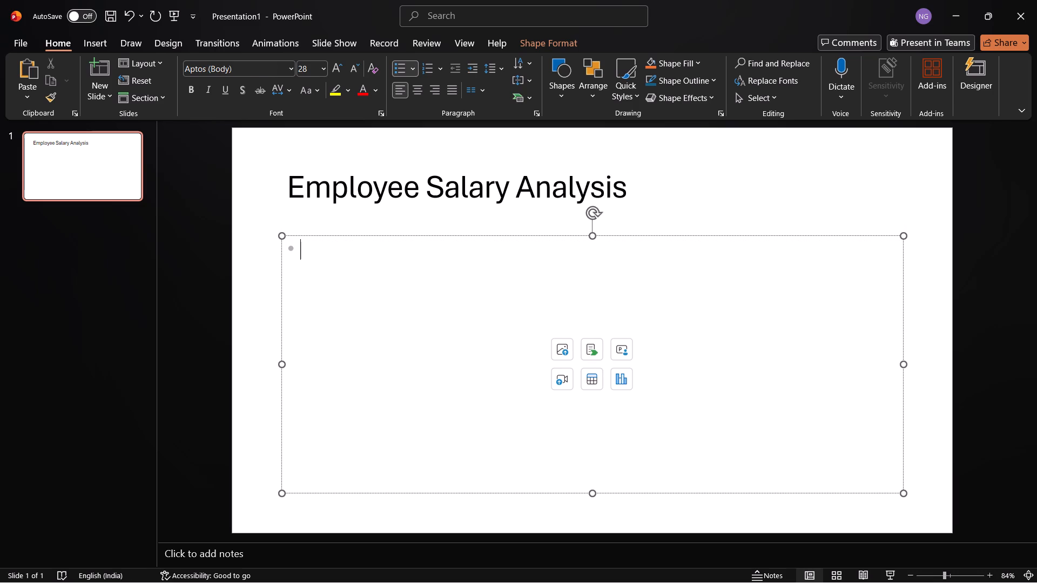
{"action": "key", "text": "BackSpace"}
{"action": "key", "text": "6"}
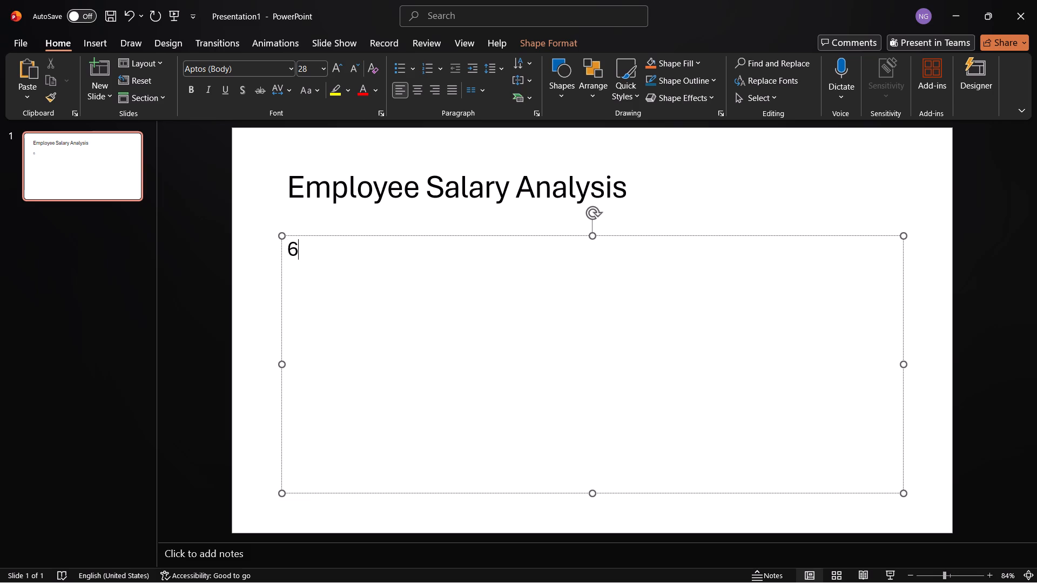
{"action": "key", "text": "BackSpace"}
{"action": "type", "text": "team"}
{"action": "key", "text": "space"}
{"action": "type", "text": "memn"}
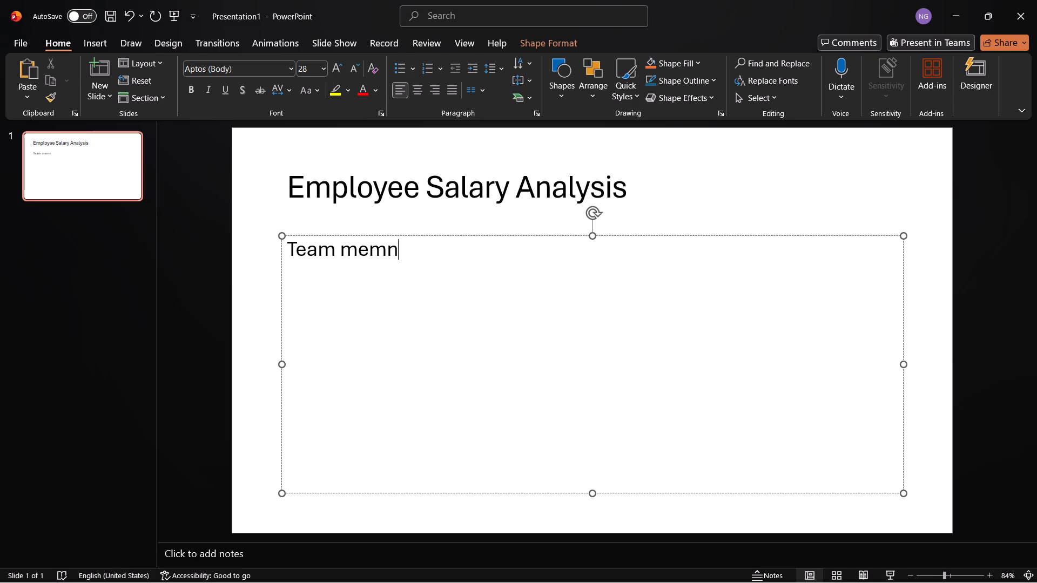
{"action": "key", "text": "BackSpace"}
{"action": "type", "text": "ners"}
{"action": "key", "text": "space"}
{"action": "key", "text": "BackSpace"}
{"action": "key", "text": "BackSpace"}
{"action": "key", "text": "BackSpace"}
{"action": "key", "text": "BackSpace"}
{"action": "key", "text": "BackSpace"}
{"action": "type", "text": "bers"}
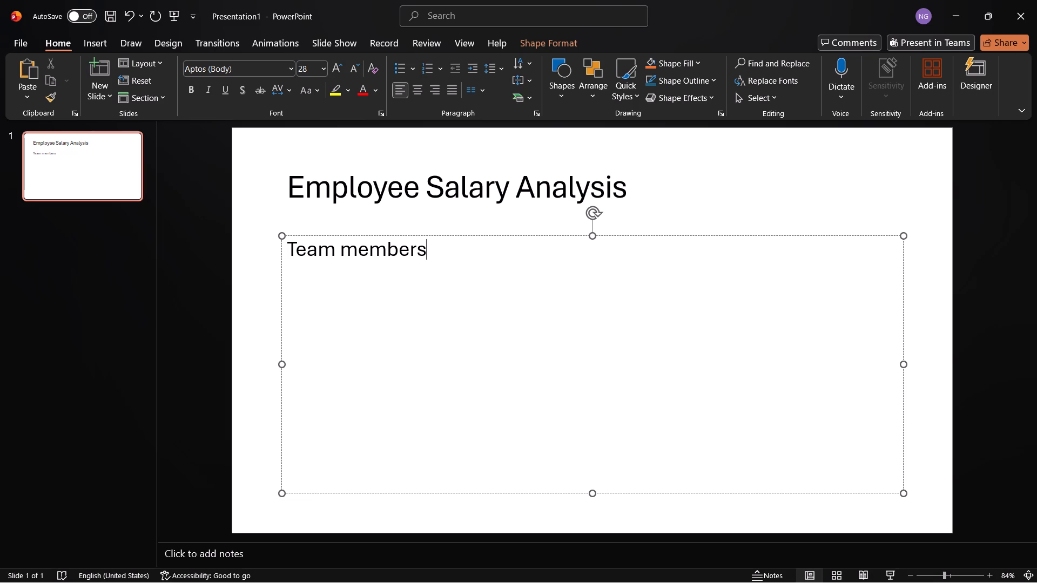
Set the font colour of the "Team members" line to the standard light blue.
{"action": "left_click_drag", "start_coordinate": [289, 252], "coordinate": [305, 252]}
{"action": "left_click_drag", "start_coordinate": [305, 252], "coordinate": [446, 259]}
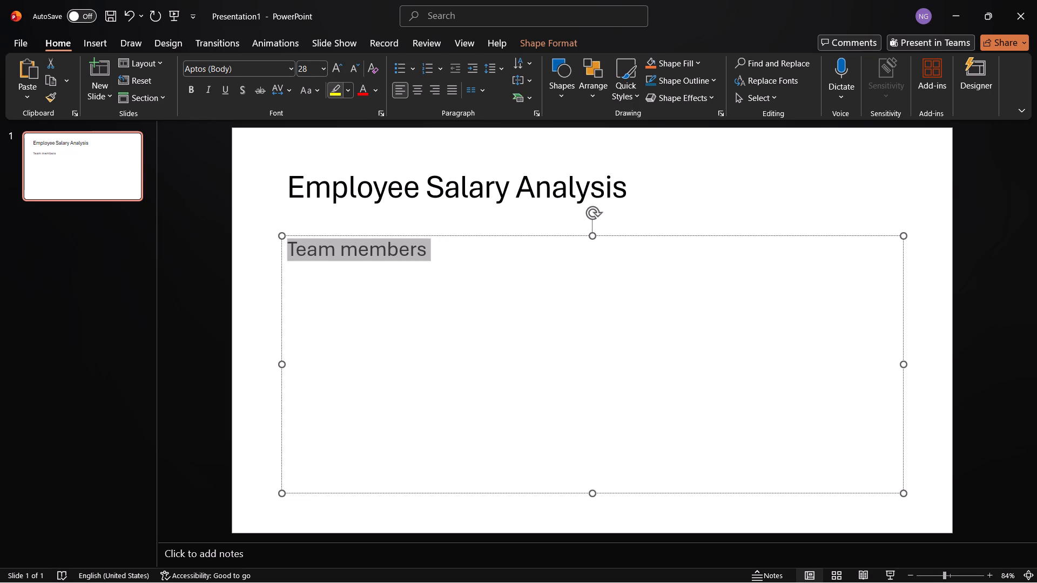
{"action": "left_click", "coordinate": [374, 94]}
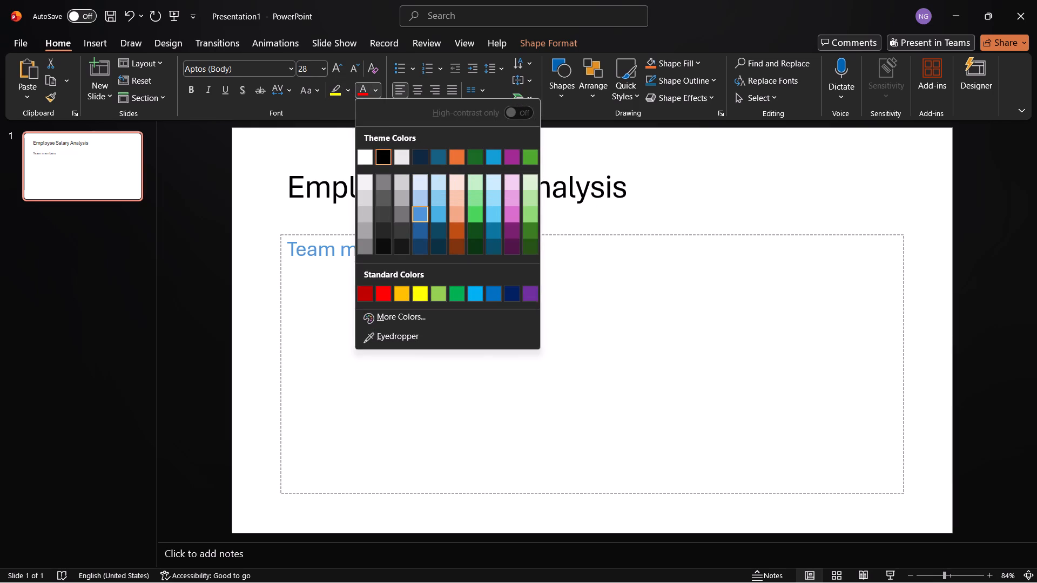
{"action": "left_click", "coordinate": [479, 294]}
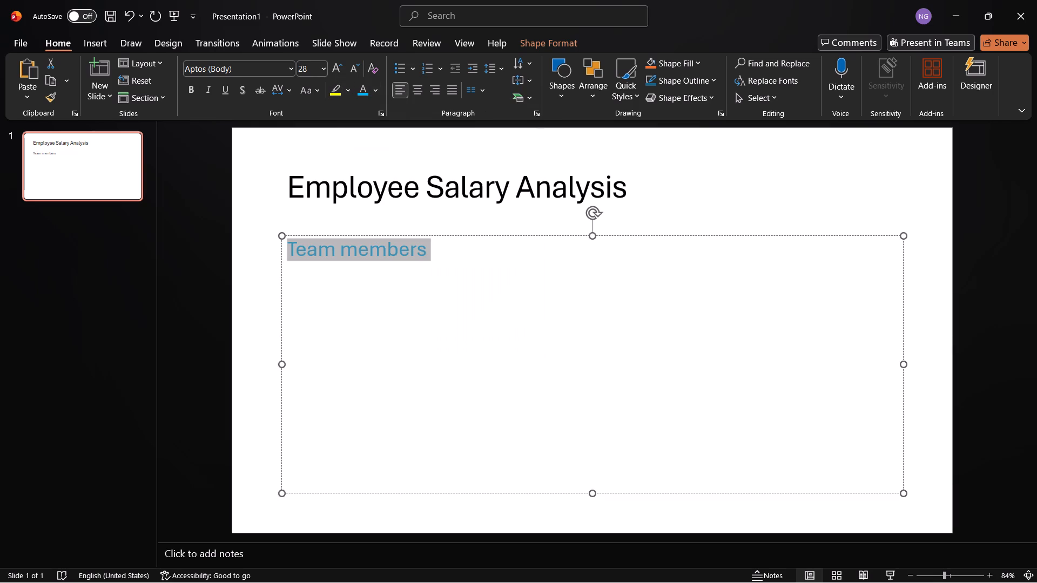
Add the lines "Member 1" and "Member 2" below the "Team members" heading.
{"action": "left_click", "coordinate": [485, 257]}
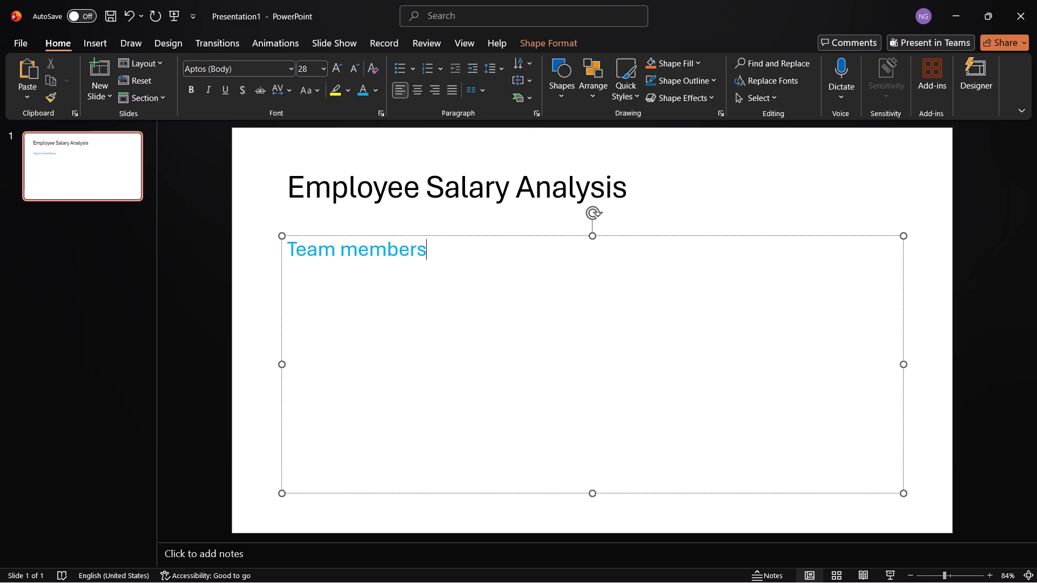
{"action": "key", "text": "Return"}
{"action": "type", "text": "me"}
{"action": "key", "text": "m"}
{"action": "key", "text": "BackSpace"}
{"action": "key", "text": "BackSpace"}
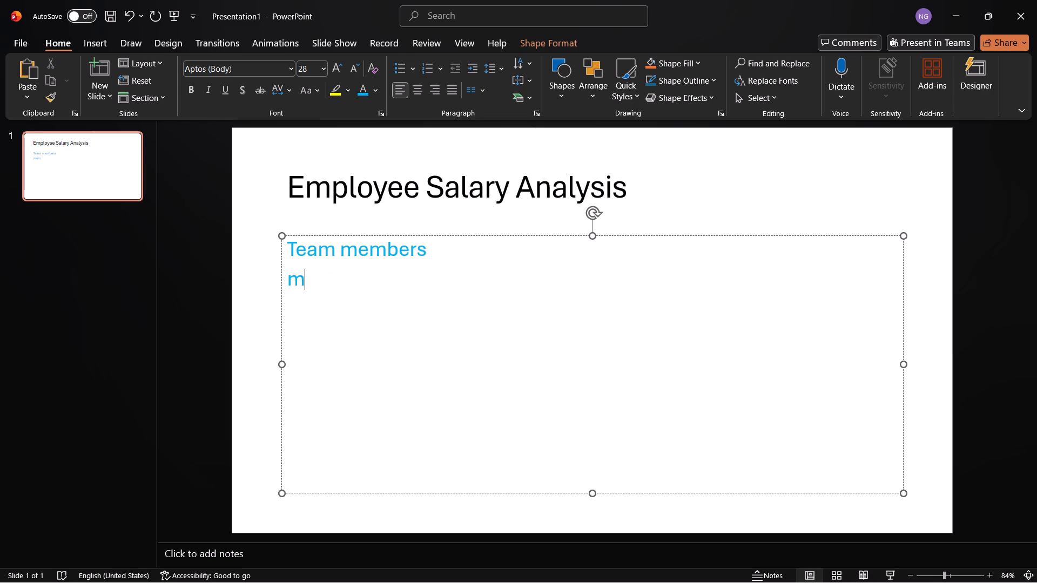
{"action": "key", "text": "BackSpace"}
{"action": "type", "text": "meber"}
{"action": "key", "text": "space"}
{"action": "key", "text": "BackSpace"}
{"action": "key", "text": "BackSpace"}
{"action": "key", "text": "BackSpace"}
{"action": "key", "text": "BackSpace"}
{"action": "key", "text": "BackSpace"}
{"action": "key", "text": "BackSpace"}
{"action": "type", "text": "member 1"}
{"action": "key", "text": "Return"}
{"action": "type", "text": "member 2"}
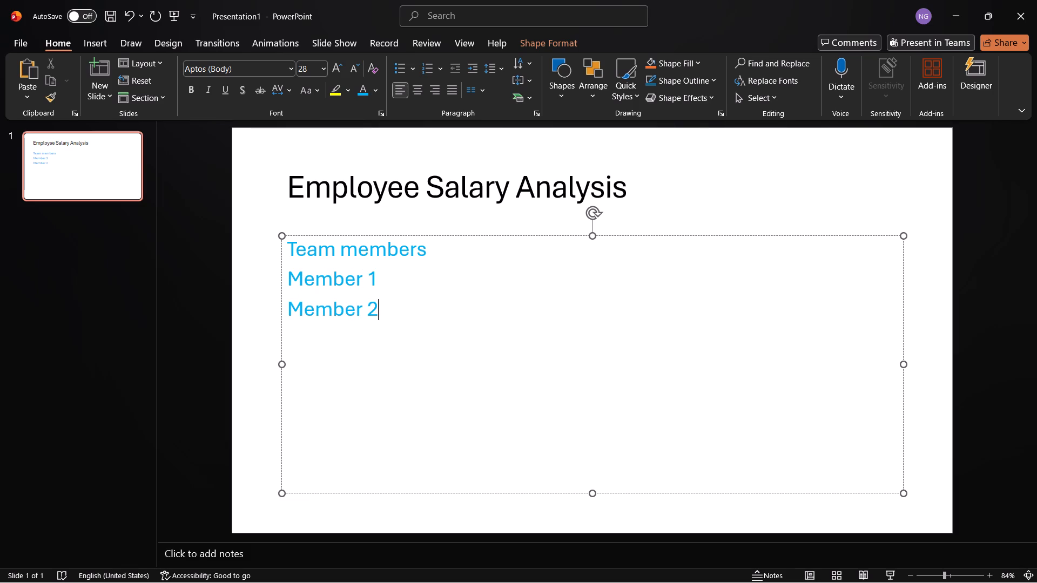
{"action": "type", "text": "mwm"}
{"action": "key", "text": "BackSpace"}
{"action": "key", "text": "BackSpace"}
{"action": "key", "text": "BackSpace"}
{"action": "key", "text": "BackSpace"}
{"action": "key", "text": "2"}
Add the lines "Member 3" and "Member 4" below "Member 2".
{"action": "key", "text": "Return"}
{"action": "type", "text": "member"}
{"action": "key", "text": "space"}
{"action": "key", "text": "3"}
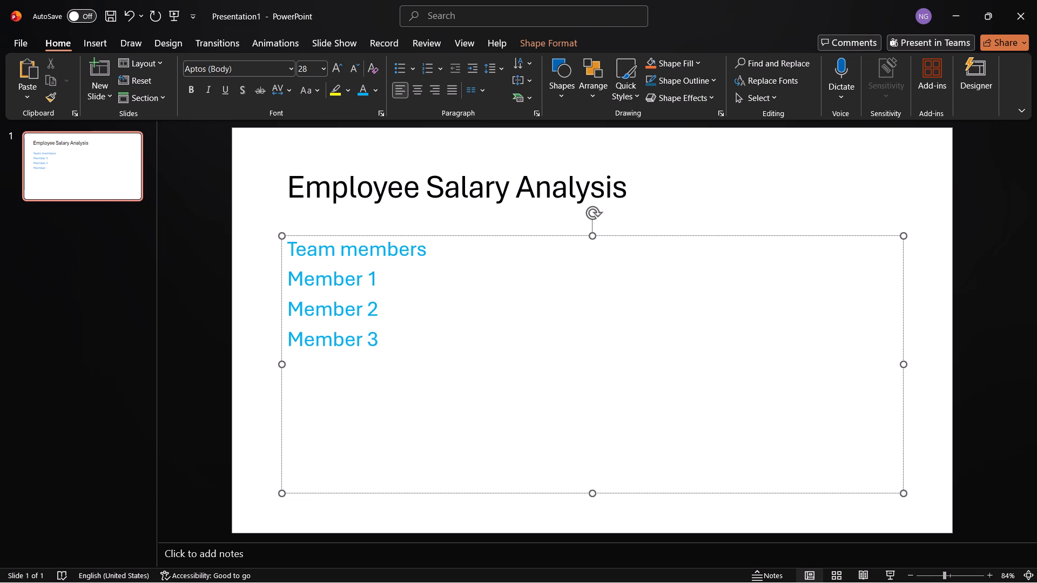
{"action": "key", "text": "Return"}
{"action": "type", "text": "mm"}
{"action": "key", "text": "BackSpace"}
{"action": "type", "text": "ember 4"}
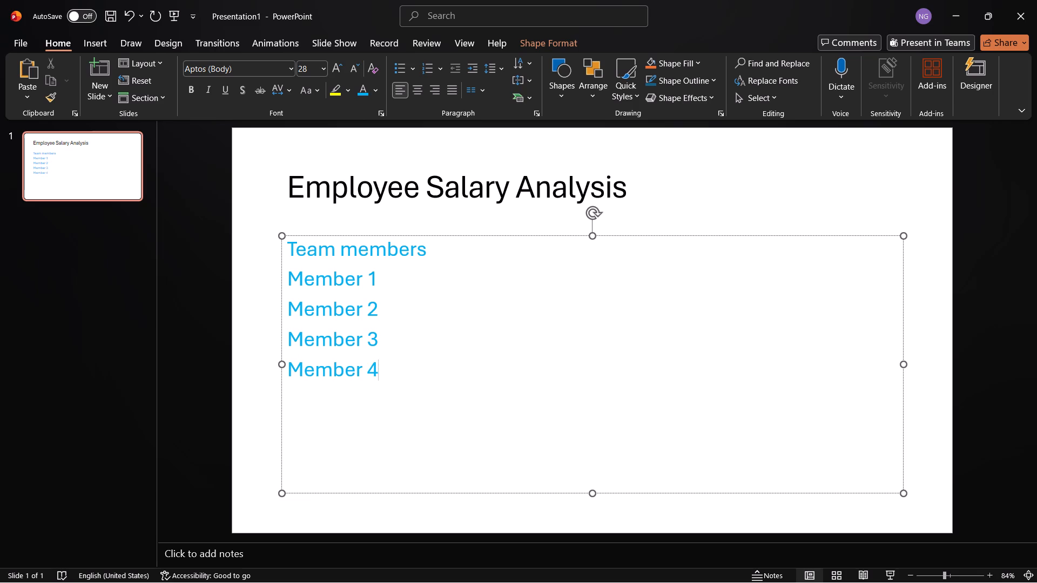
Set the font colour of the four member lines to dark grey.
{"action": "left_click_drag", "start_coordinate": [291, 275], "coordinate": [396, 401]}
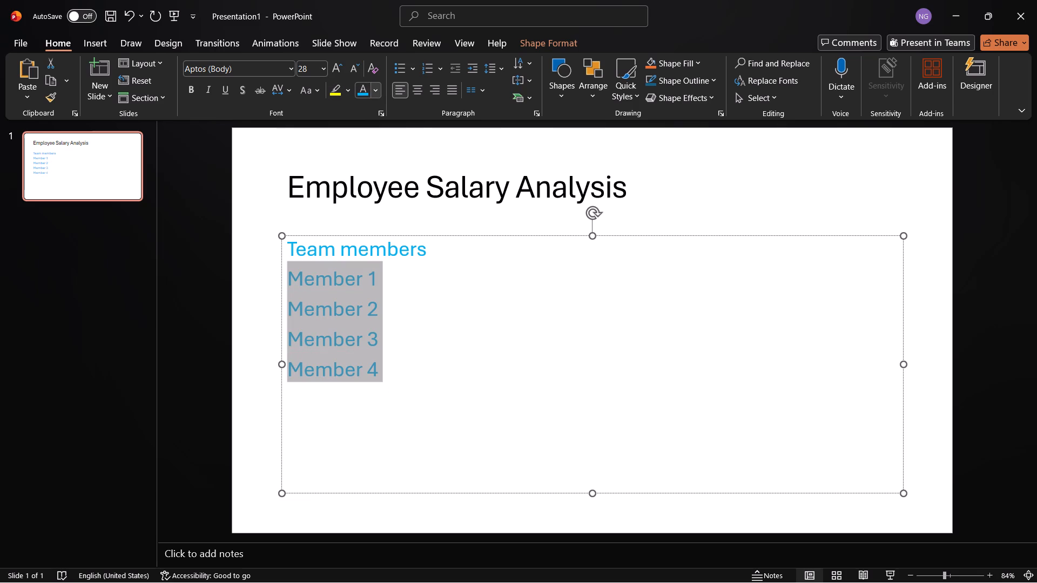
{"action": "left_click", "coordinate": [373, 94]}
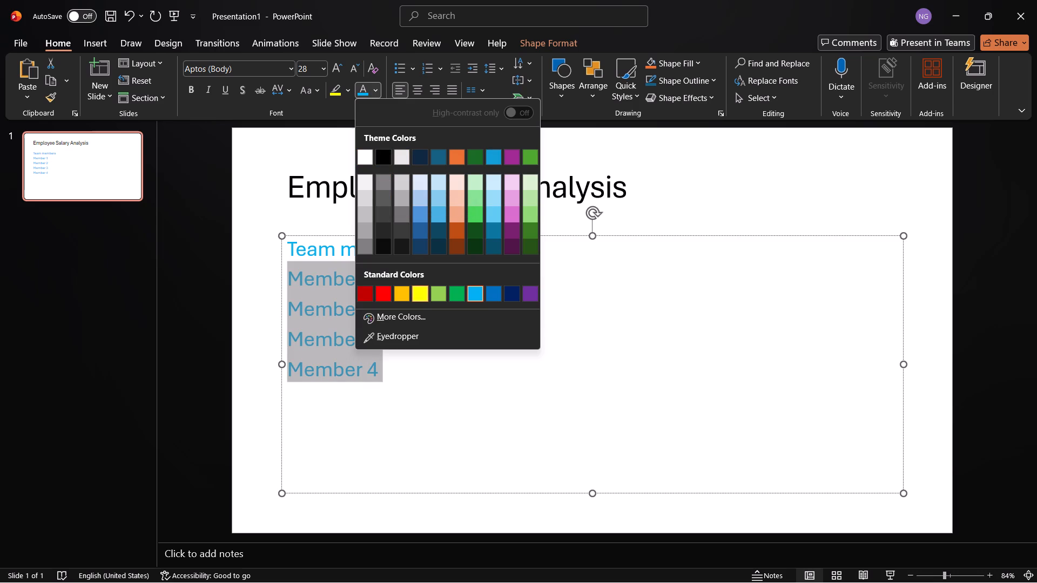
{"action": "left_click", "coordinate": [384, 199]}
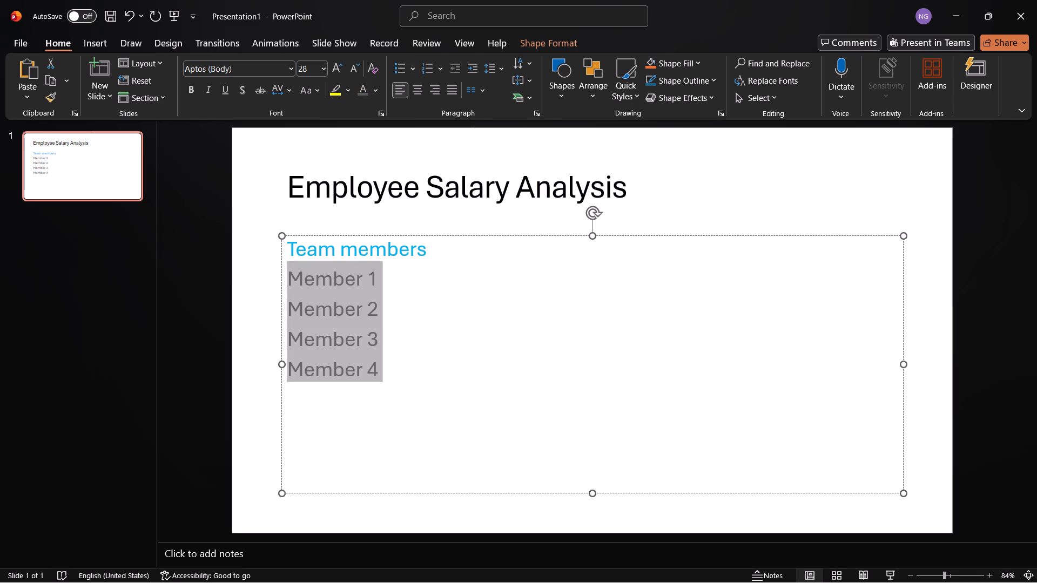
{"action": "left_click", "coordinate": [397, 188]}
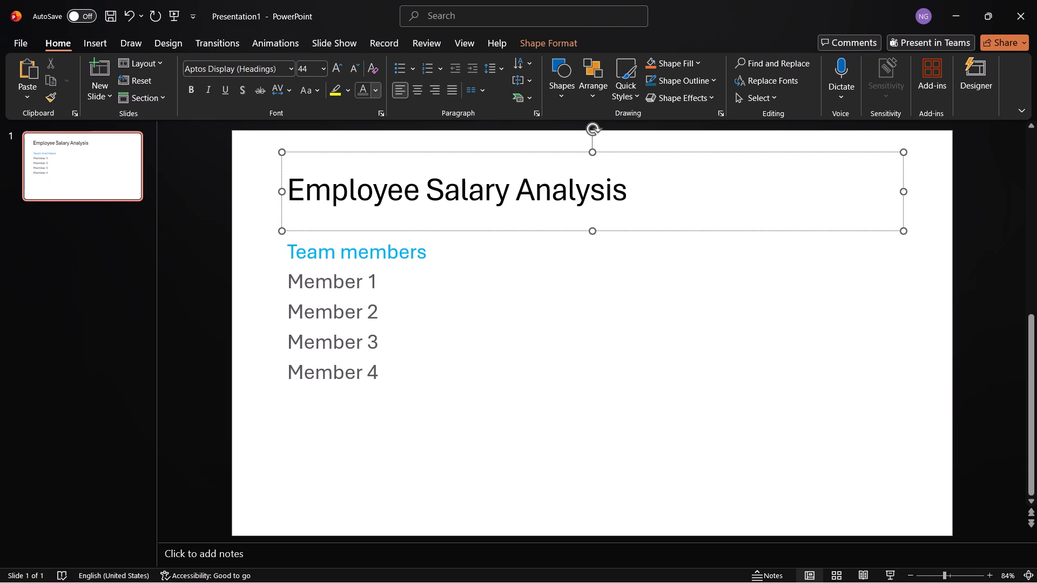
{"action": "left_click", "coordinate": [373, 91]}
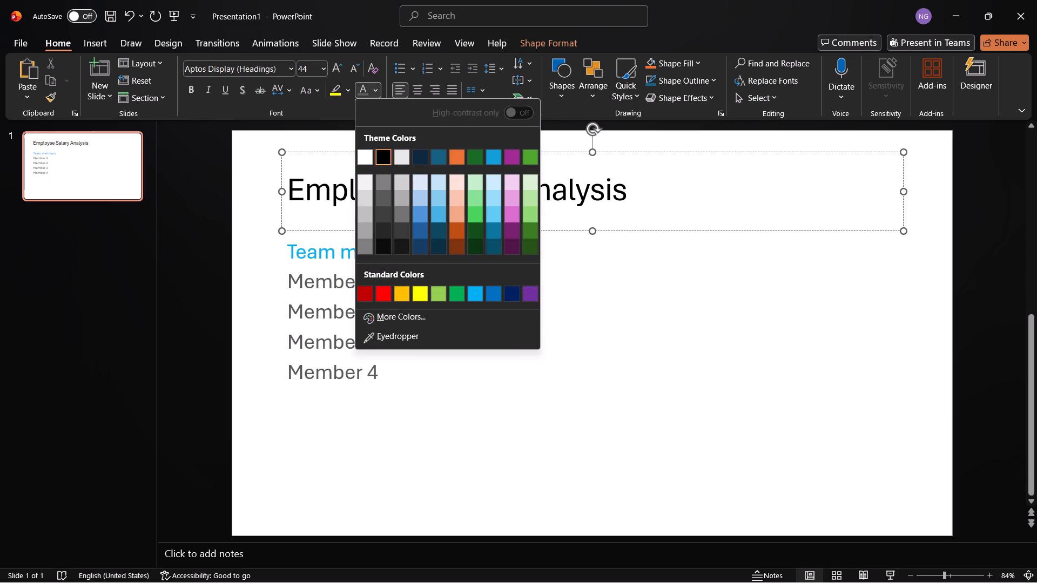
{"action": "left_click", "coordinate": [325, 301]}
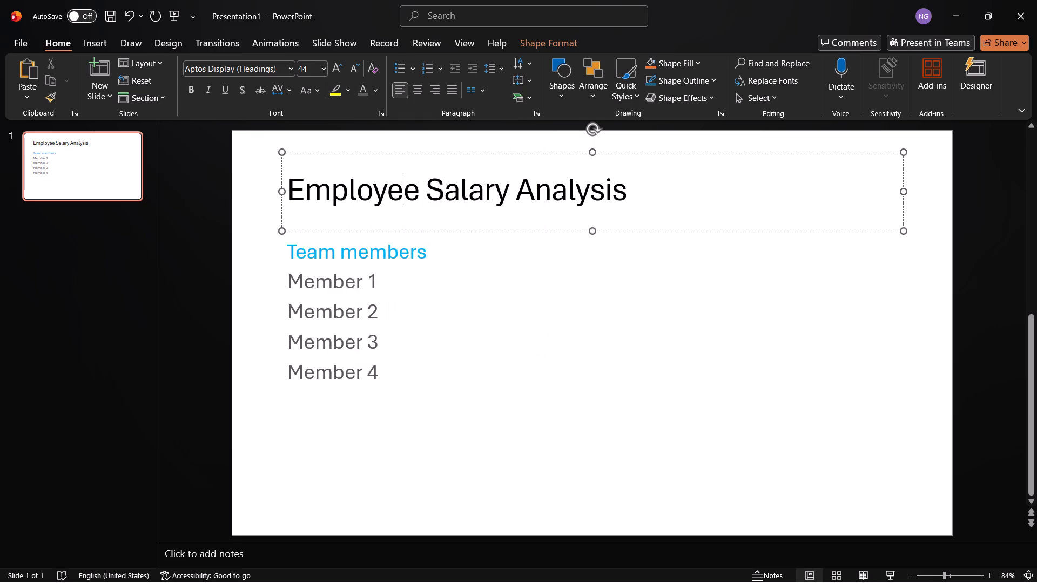
Set the font colour of the lines "Member 1" through "Member 4" to black.
{"action": "left_click_drag", "start_coordinate": [288, 279], "coordinate": [377, 377]}
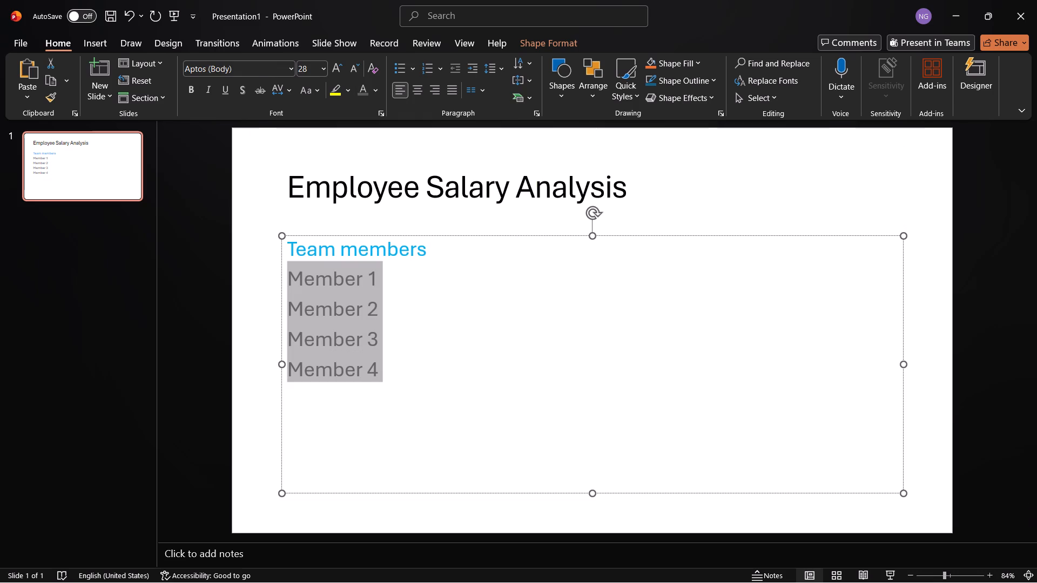
{"action": "left_click_drag", "start_coordinate": [377, 377], "coordinate": [378, 377]}
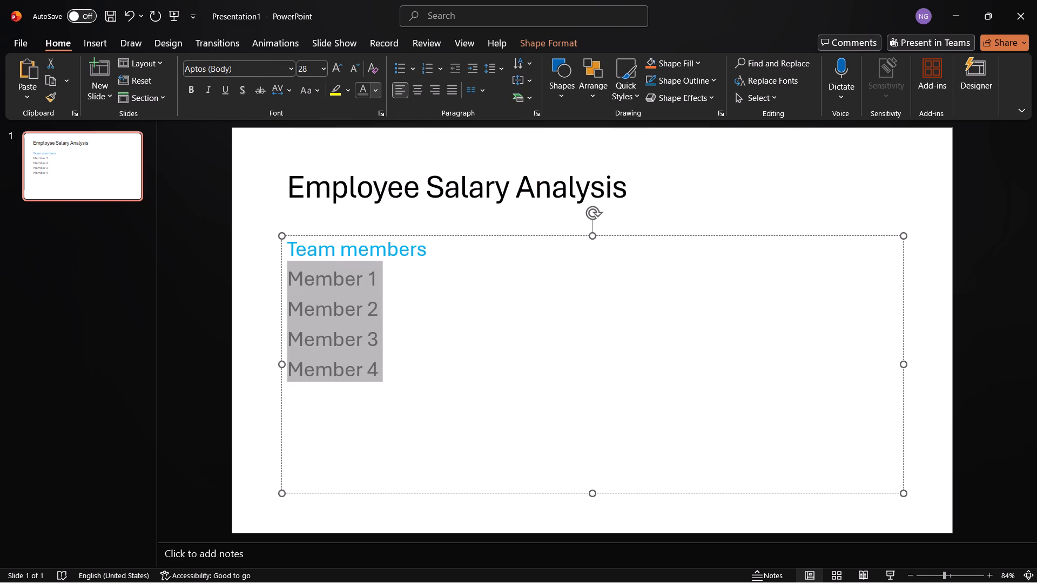
{"action": "left_click", "coordinate": [379, 86]}
{"action": "left_click", "coordinate": [389, 157]}
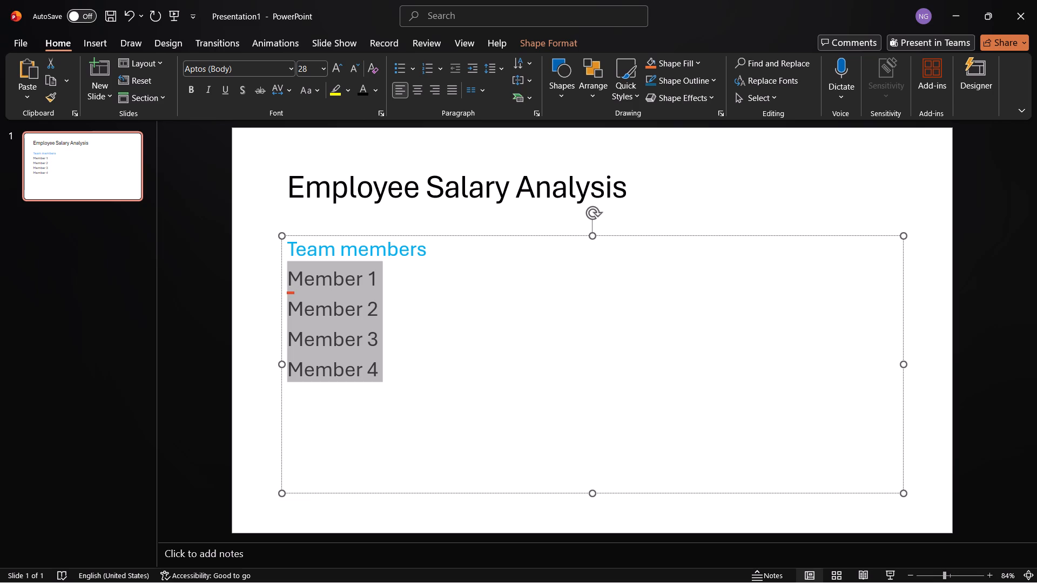
Insert a blank line between the "Team members" heading and "Member 1".
{"action": "left_click", "coordinate": [443, 249]}
{"action": "key", "text": "Return"}
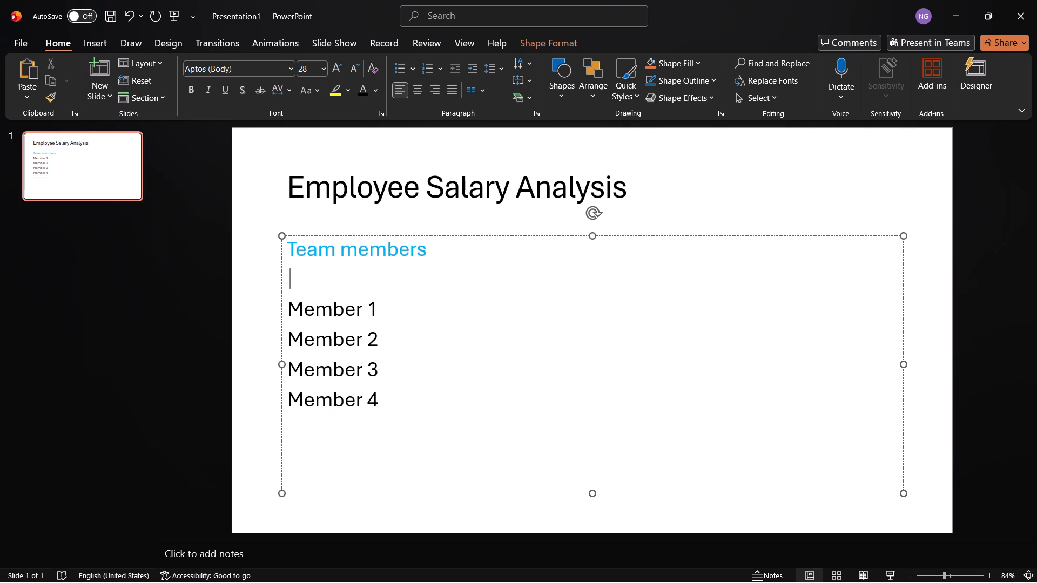
Set the font size of the lines "Member 1" through "Member 4" to 14.
{"action": "left_click_drag", "start_coordinate": [385, 397], "coordinate": [361, 370]}
{"action": "left_click_drag", "start_coordinate": [361, 370], "coordinate": [306, 308]}
{"action": "left_click", "coordinate": [324, 66]}
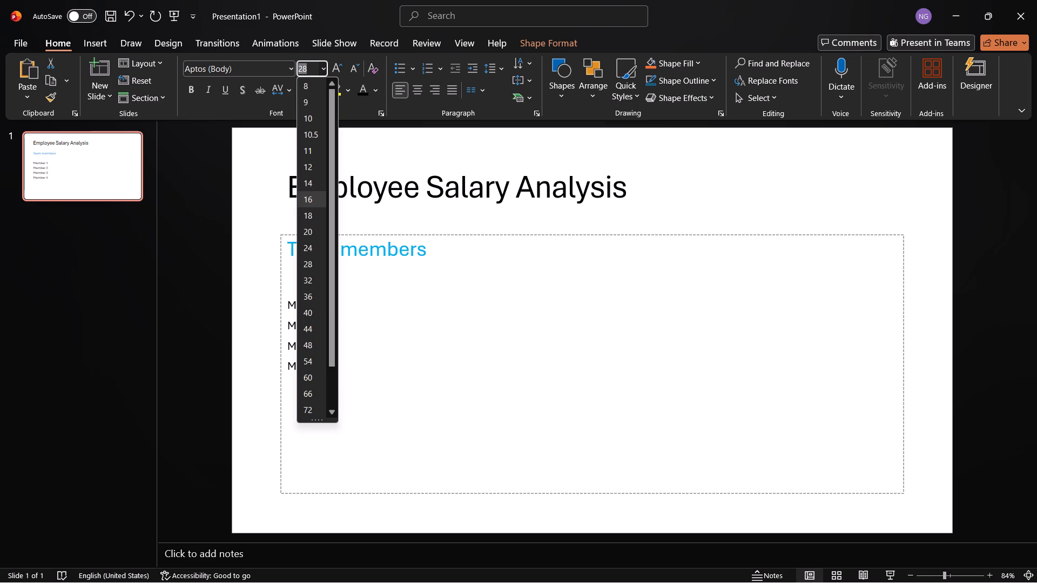
{"action": "left_click", "coordinate": [315, 180]}
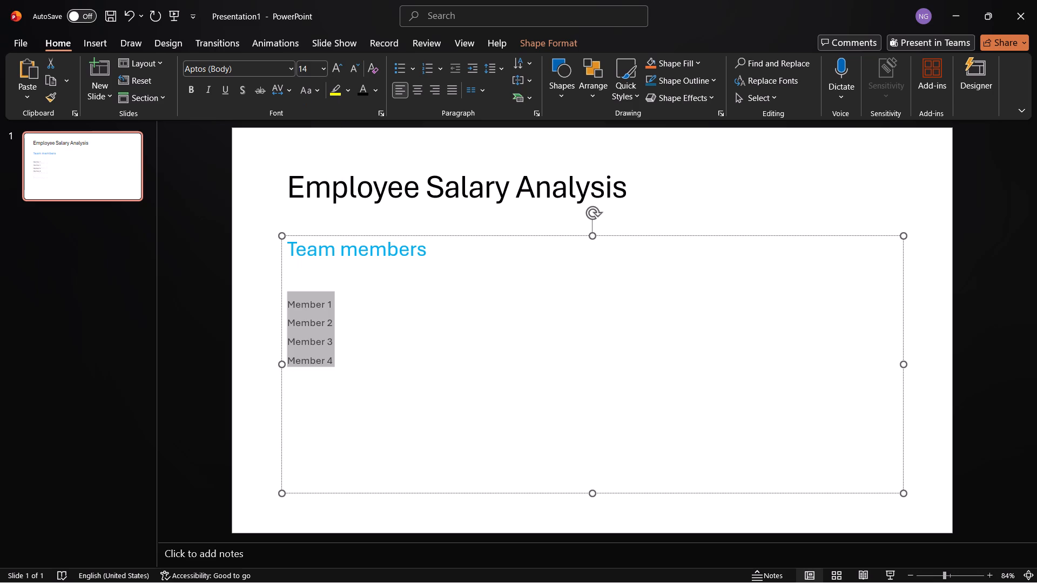
Set the font size of the "Team members" heading to 18.
{"action": "left_click_drag", "start_coordinate": [435, 253], "coordinate": [331, 253]}
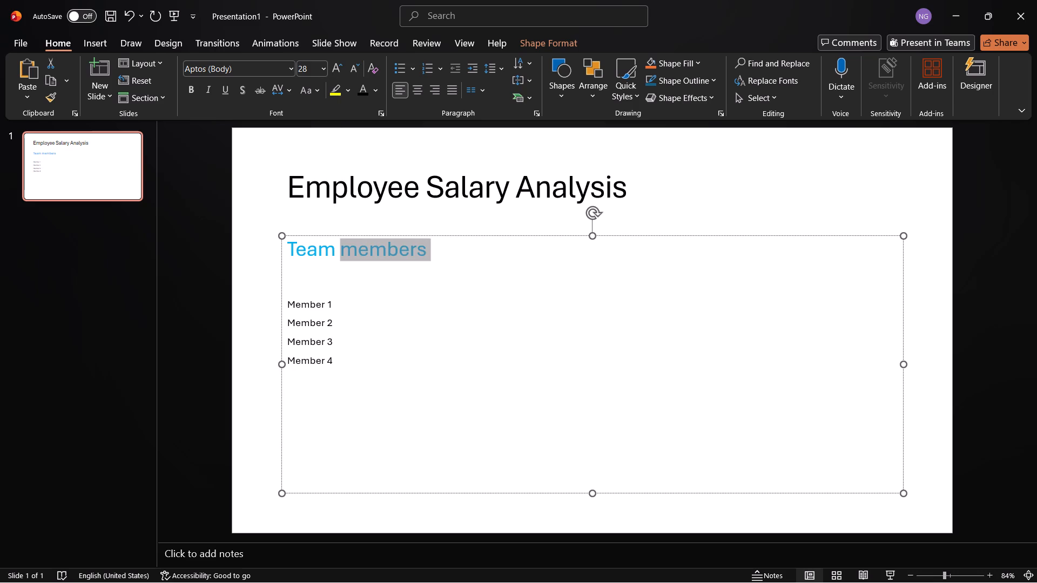
{"action": "left_click_drag", "start_coordinate": [331, 253], "coordinate": [311, 253]}
{"action": "left_click", "coordinate": [325, 66]}
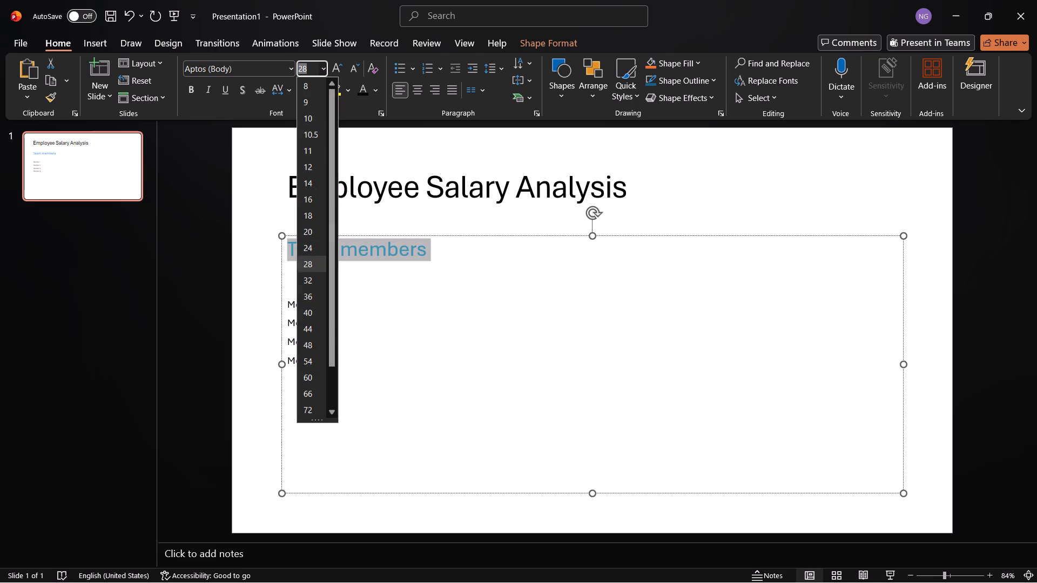
{"action": "left_click", "coordinate": [316, 216]}
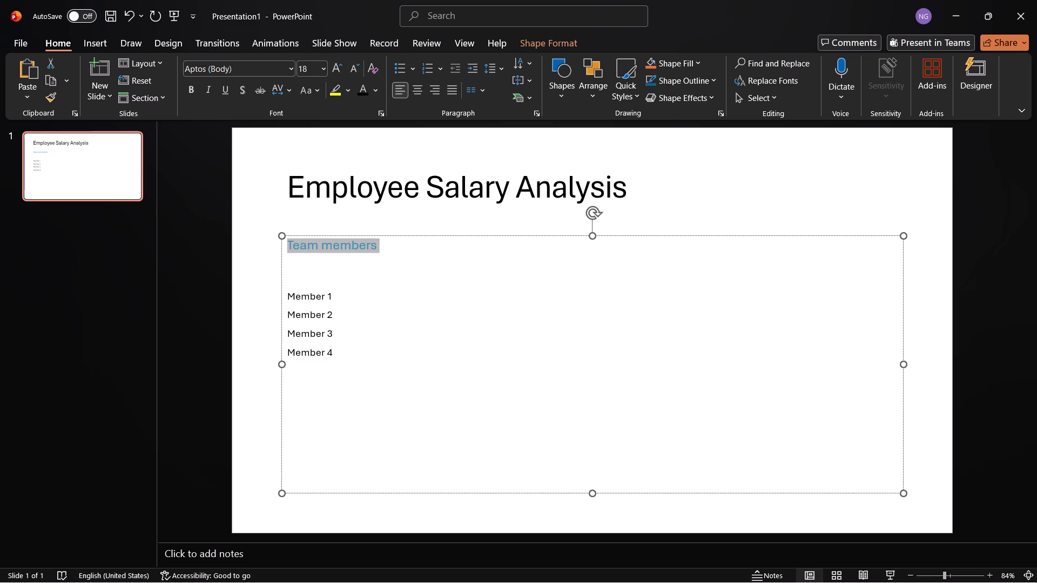
Remove the blank line between the "Team members" heading and "Member 1".
{"action": "left_click", "coordinate": [376, 267]}
{"action": "key", "text": "BackSpace"}
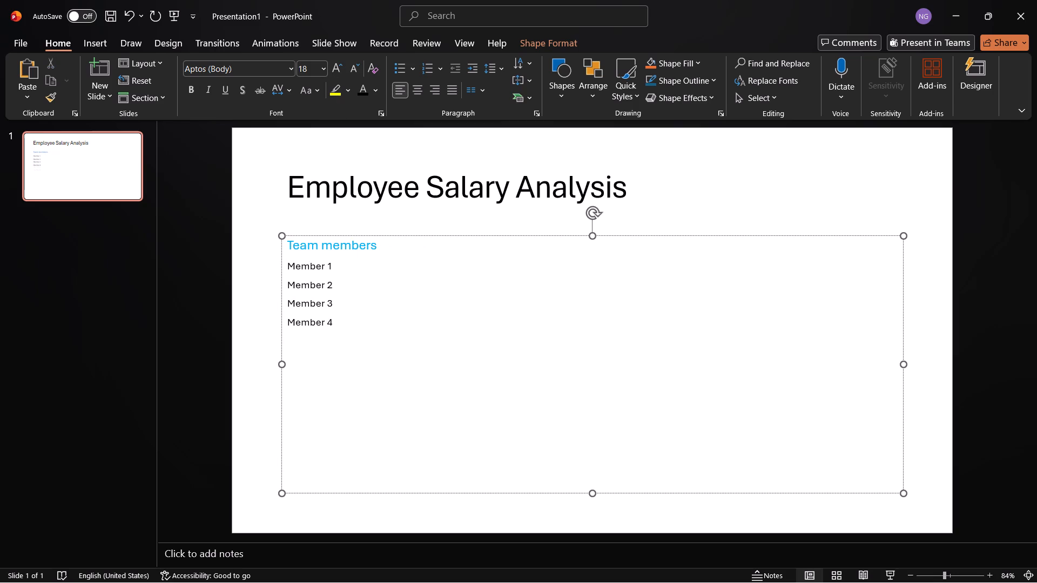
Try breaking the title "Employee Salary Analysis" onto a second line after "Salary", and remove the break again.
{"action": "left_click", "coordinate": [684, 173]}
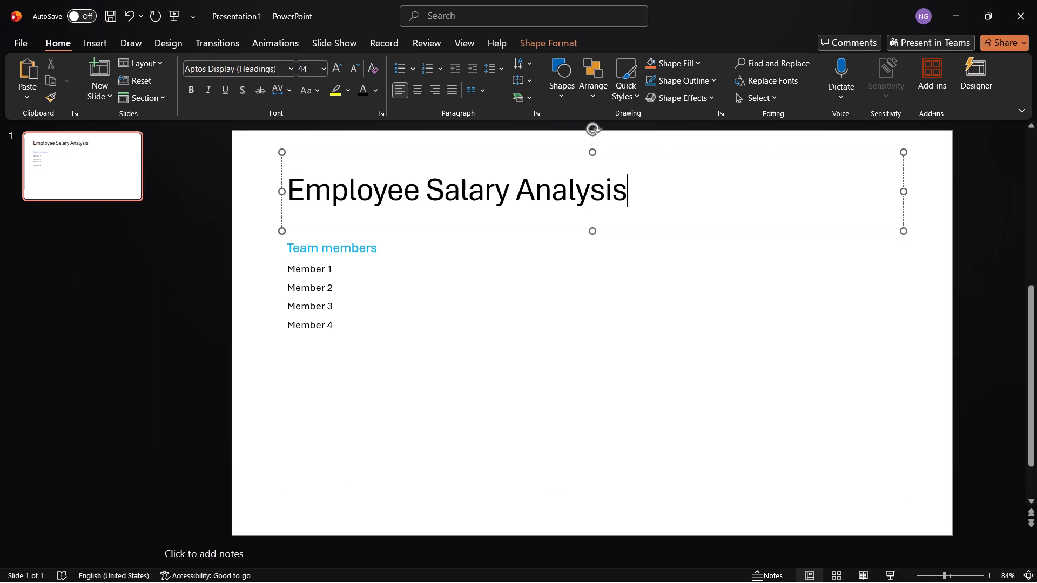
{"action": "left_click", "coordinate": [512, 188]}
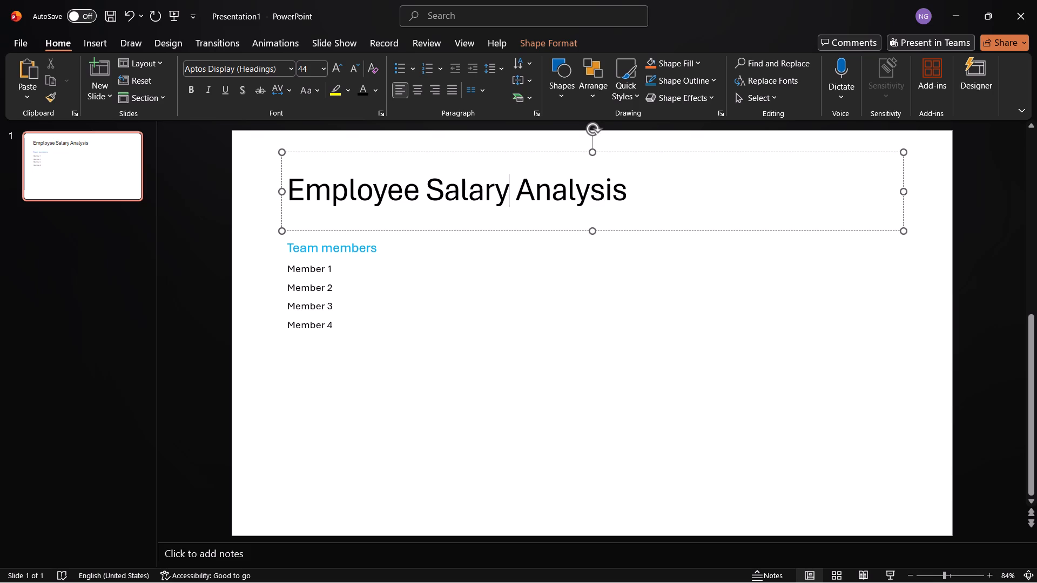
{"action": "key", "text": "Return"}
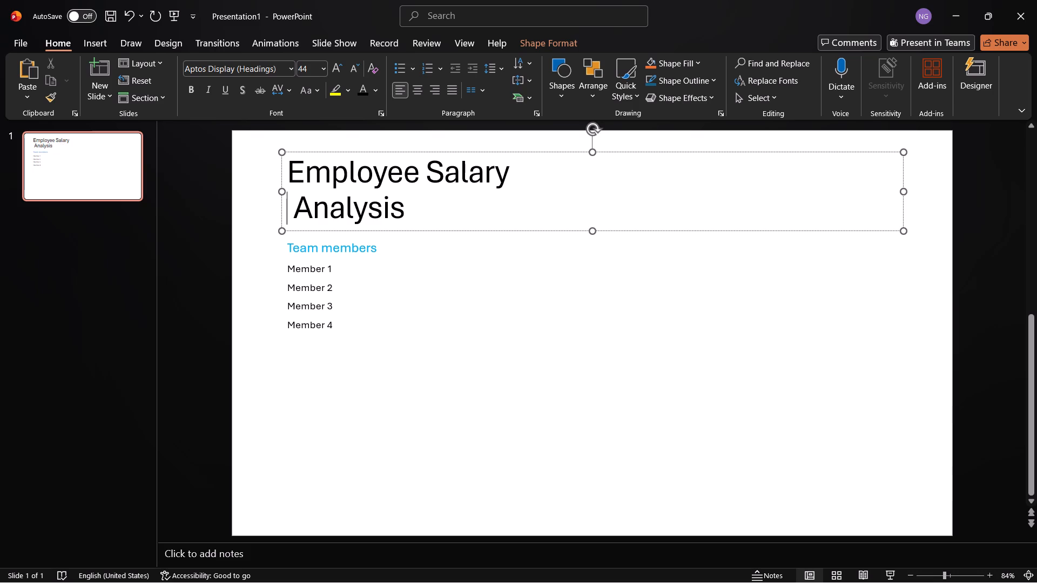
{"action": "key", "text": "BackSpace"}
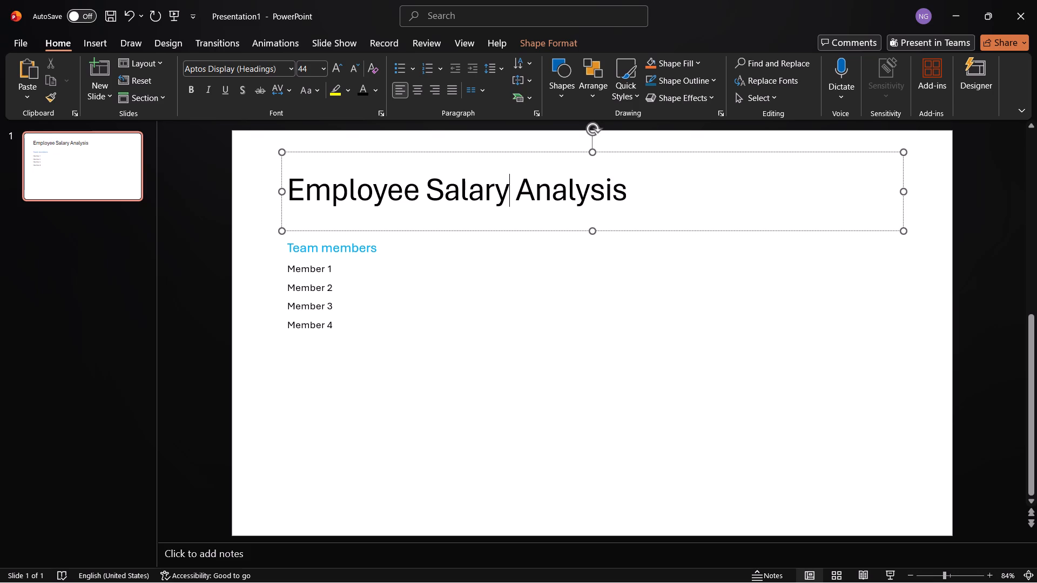
Append a lowercase roll number label to the "Member 1" line, set off by four spaces and a hyphen.
{"action": "left_click", "coordinate": [510, 313]}
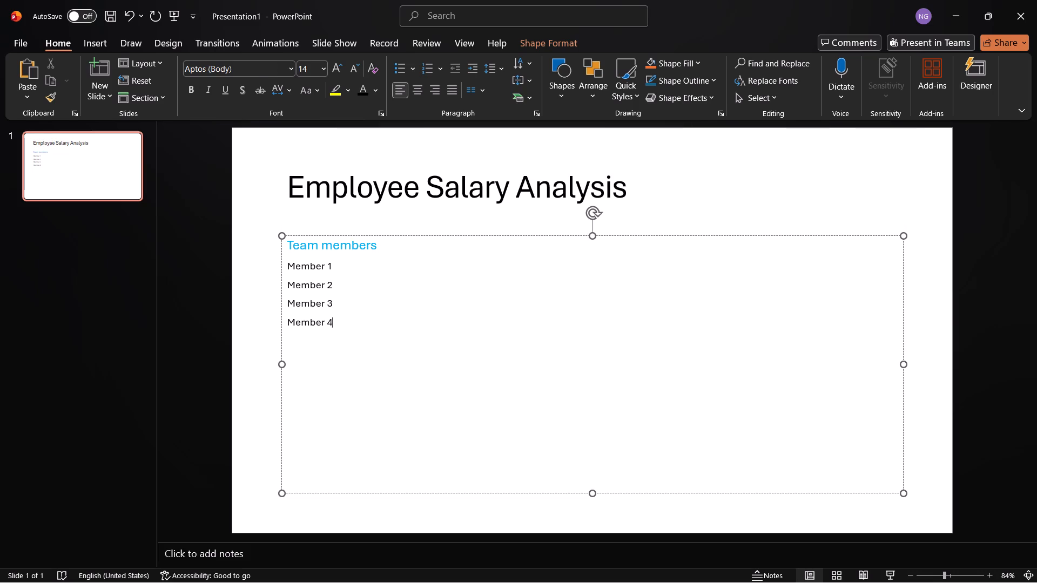
{"action": "left_click", "coordinate": [359, 264]}
{"action": "key", "text": "space"}
{"action": "key", "text": "space"}
{"action": "key", "text": "space"}
{"action": "key", "text": "space"}
{"action": "type", "text": "-"}
{"action": "key", "text": "space"}
{"action": "type", "text": "roll numrbr"}
{"action": "key", "text": "BackSpace"}
{"action": "key", "text": "BackSpace"}
{"action": "key", "text": "BackSpace"}
{"action": "type", "text": "br"}
{"action": "key", "text": "BackSpace"}
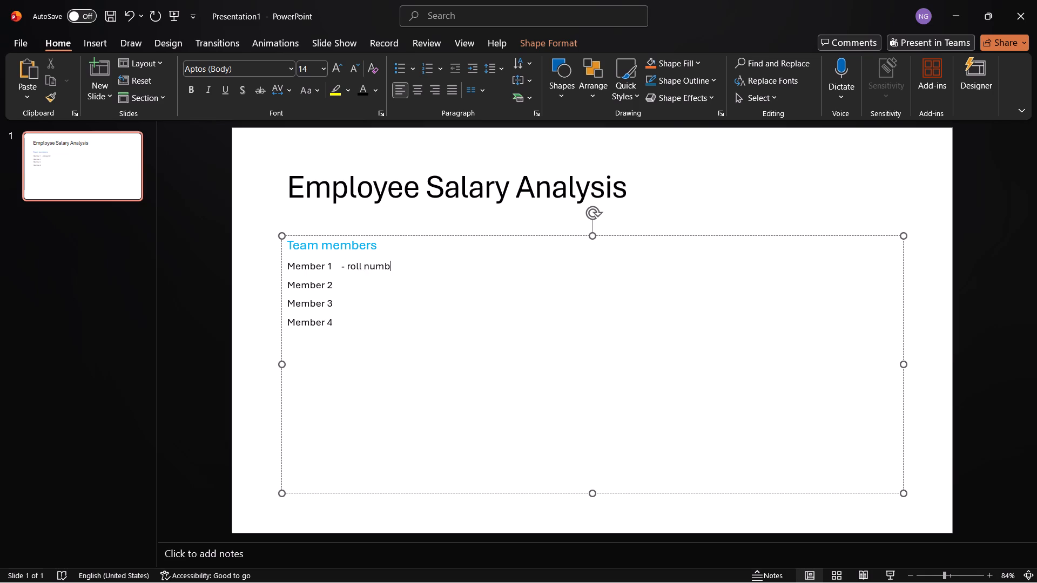
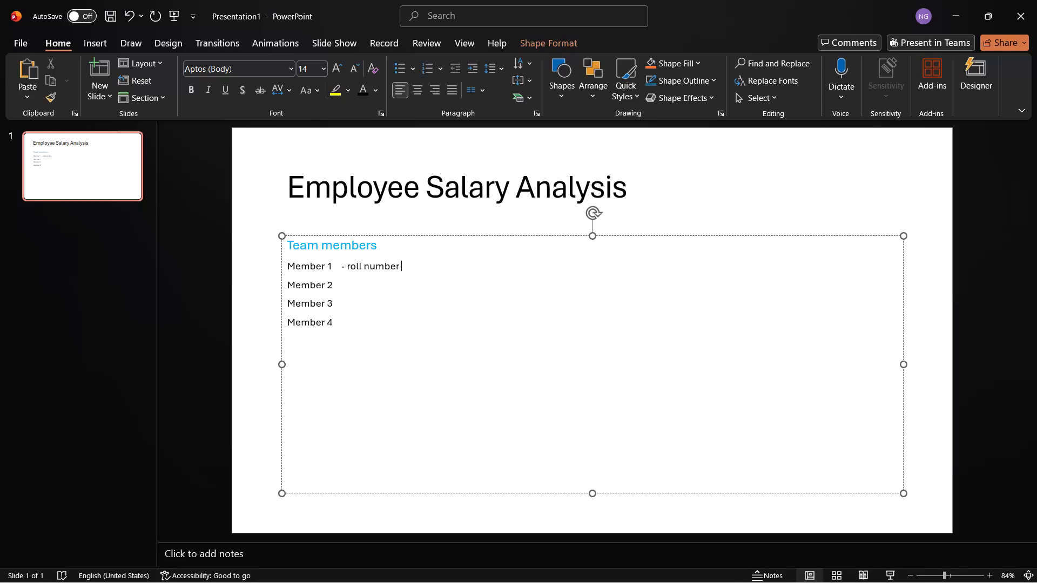
Copy the "- roll number" label from the "Member 1" line to the end of the "Member 2" line, without a bullet.
{"action": "key", "text": "Down"}
{"action": "left_click_drag", "start_coordinate": [405, 266], "coordinate": [341, 265]}
{"action": "key", "text": "ctrl+c"}
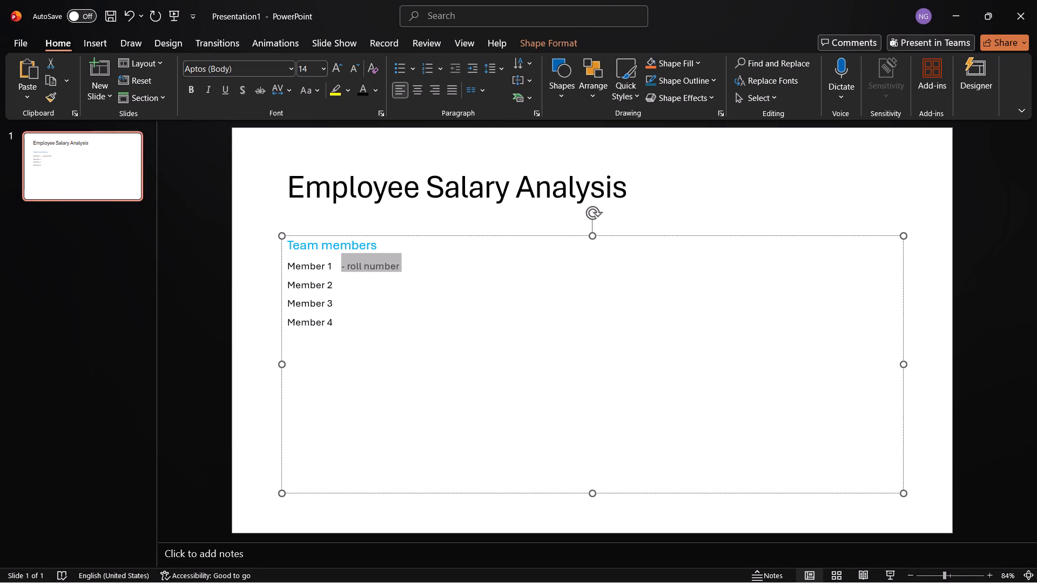
{"action": "left_click", "coordinate": [357, 286]}
{"action": "key", "text": "space"}
{"action": "key", "text": "space"}
{"action": "key", "text": "space"}
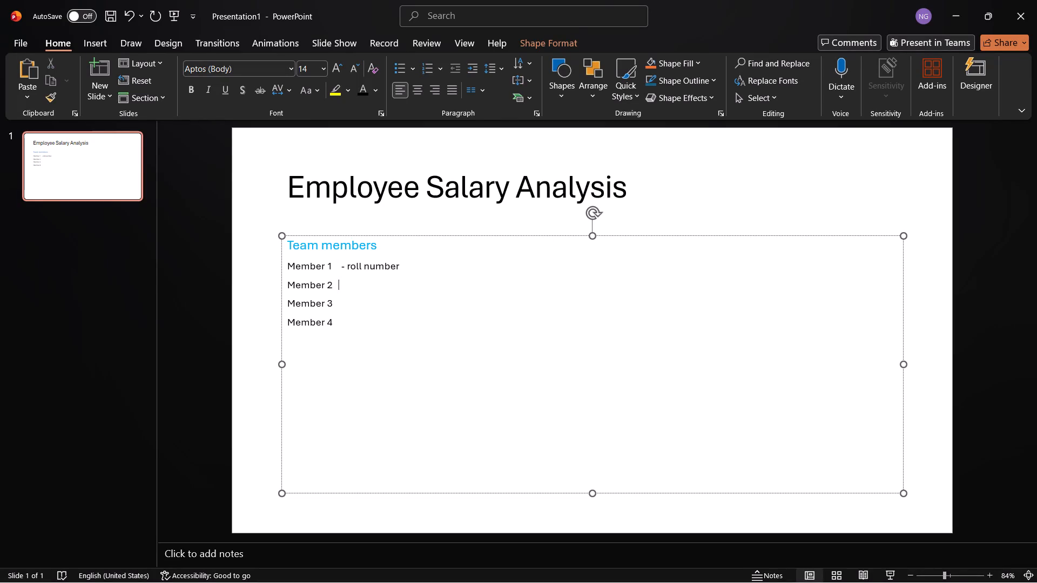
{"action": "key", "text": "space"}
{"action": "key", "text": "space"}
{"action": "key", "text": "BackSpace"}
{"action": "key", "text": "ctrl+v"}
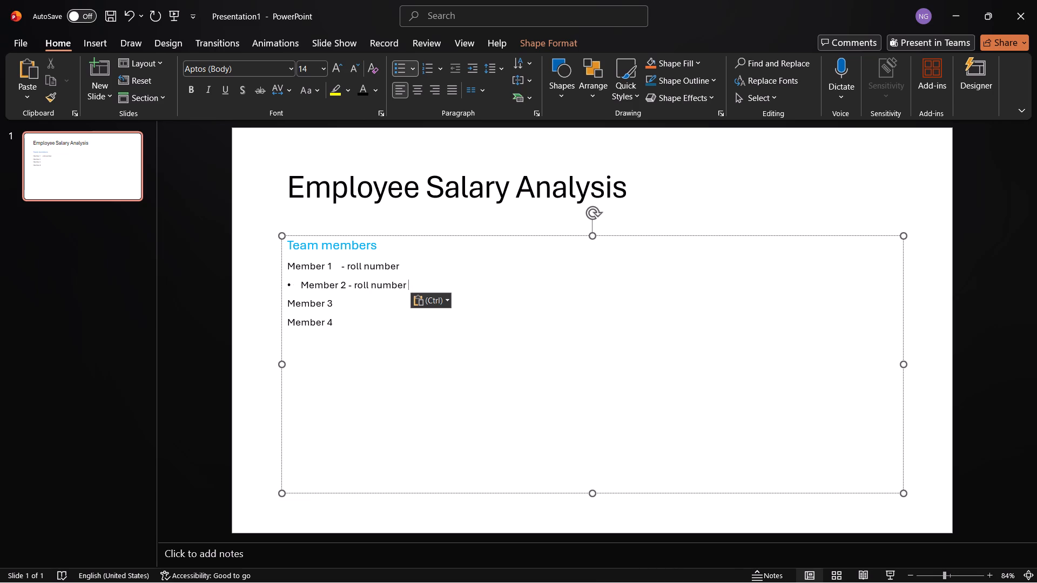
{"action": "left_click", "coordinate": [299, 284]}
{"action": "key", "text": "BackSpace"}
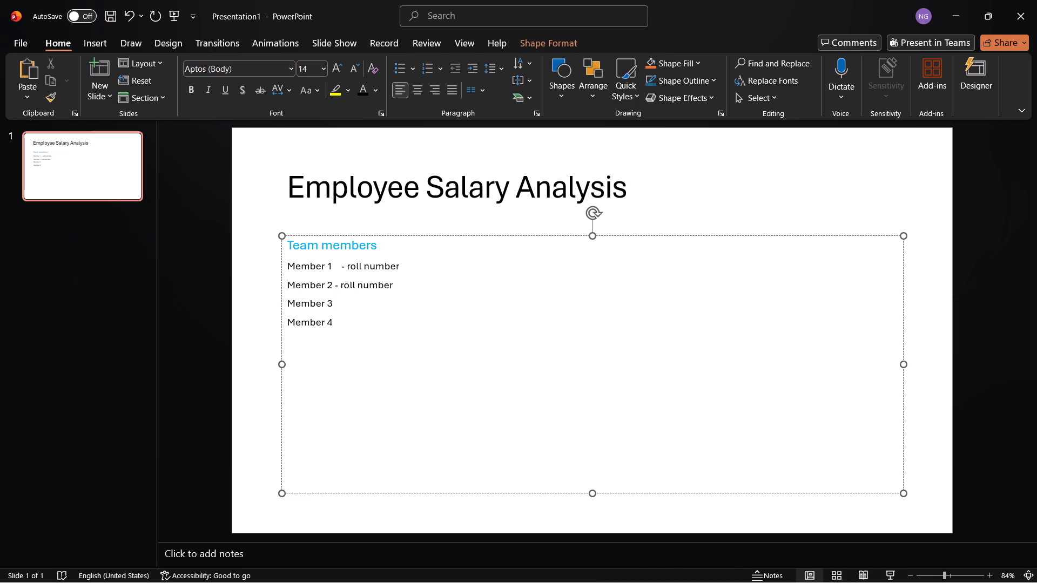
Add three spaces before the hyphen in the "Member 2" line to align its label with the "Member 1" line.
{"action": "left_click", "coordinate": [337, 284]}
{"action": "key", "text": "Left"}
{"action": "key", "text": "space"}
{"action": "key", "text": "space"}
{"action": "key", "text": "space"}
Copy the "- roll number" label from the "Member 2" line onto the "Member 3" and "Member 4" lines, without bullets.
{"action": "left_click_drag", "start_coordinate": [410, 283], "coordinate": [332, 286]}
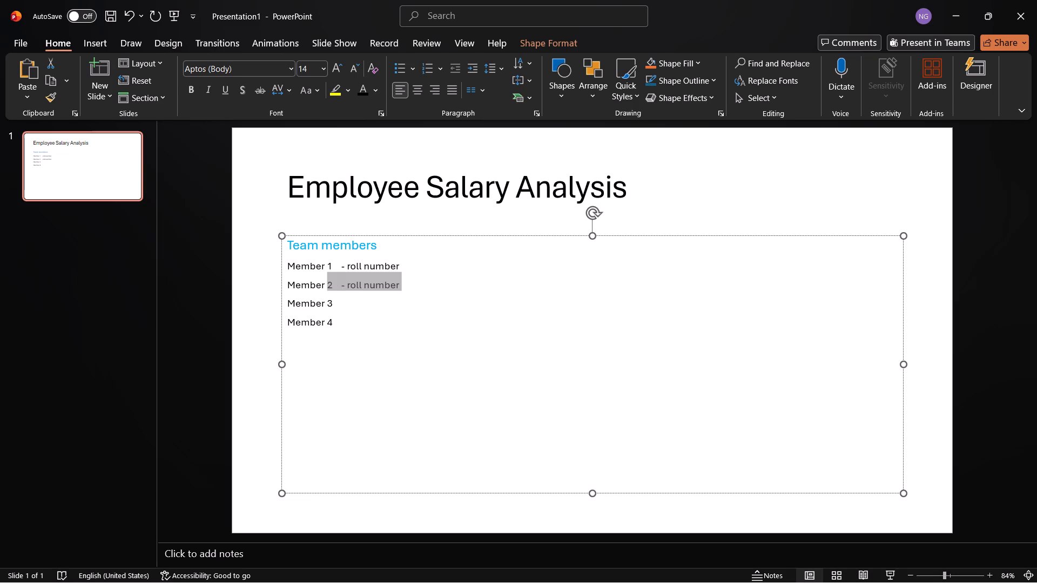
{"action": "left_click_drag", "start_coordinate": [332, 286], "coordinate": [333, 285]}
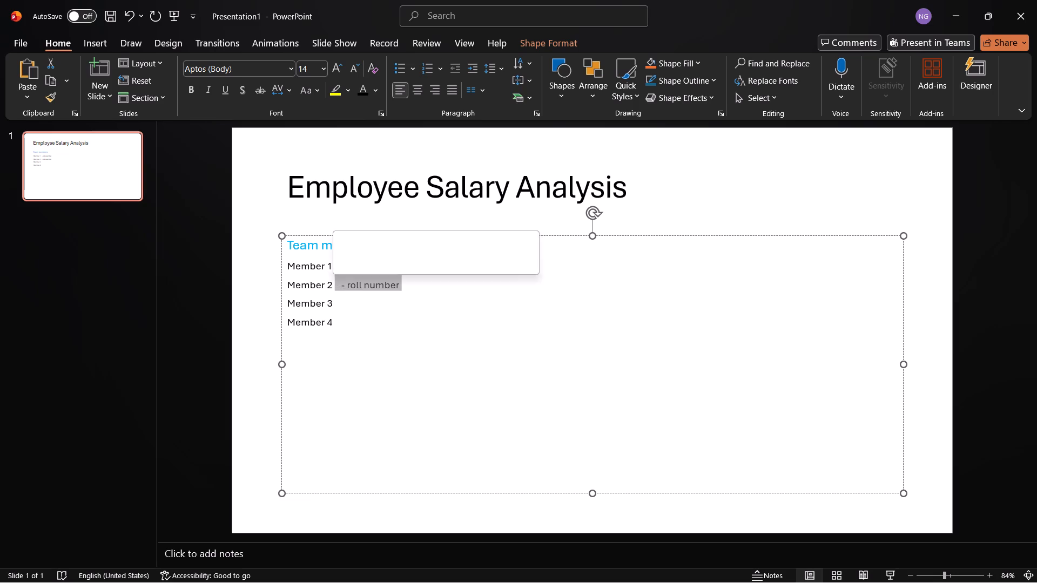
{"action": "key", "text": "ctrl+c"}
{"action": "left_click", "coordinate": [346, 306]}
{"action": "key", "text": "ctrl+v"}
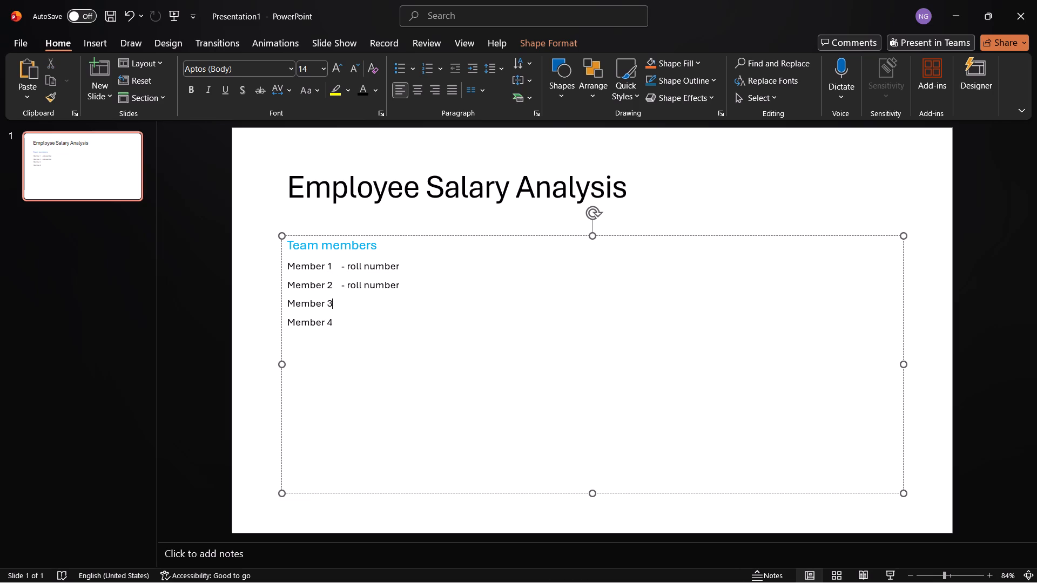
{"action": "left_click", "coordinate": [302, 300]}
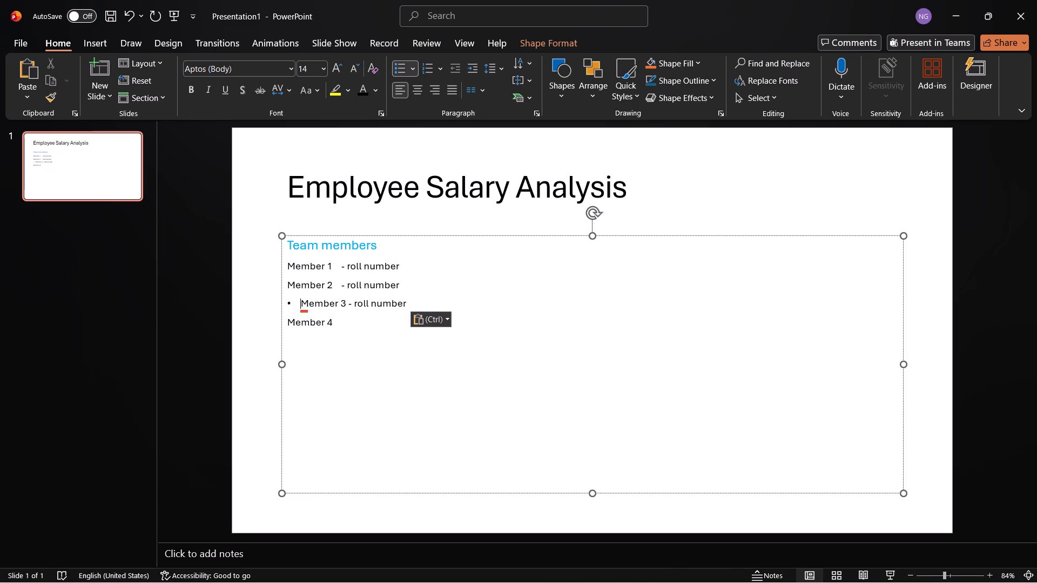
{"action": "key", "text": "BackSpace"}
{"action": "left_click", "coordinate": [356, 323]}
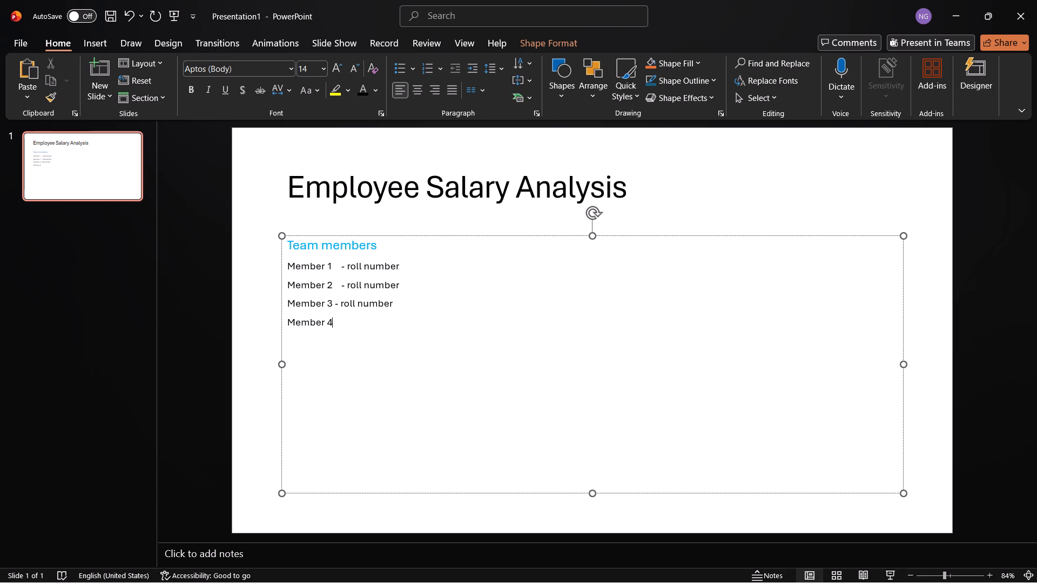
{"action": "key", "text": "ctrl+v"}
{"action": "left_click", "coordinate": [301, 322]}
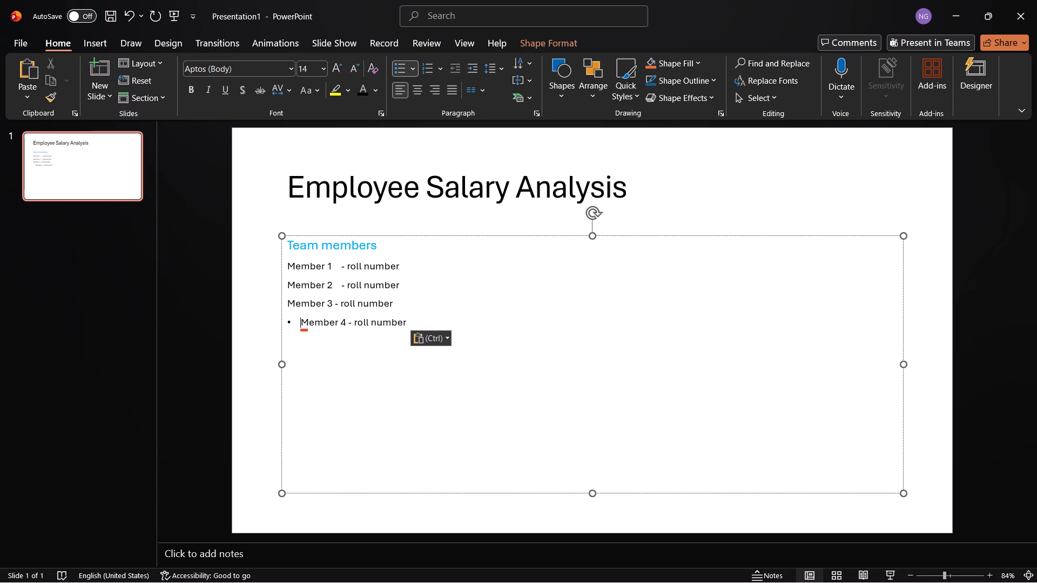
{"action": "key", "text": "BackSpace"}
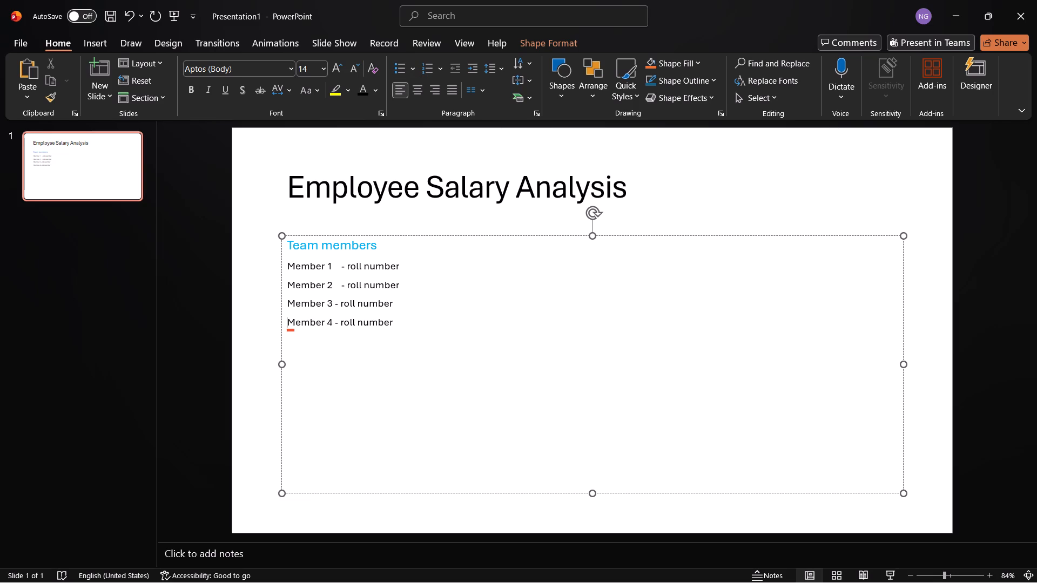
Add spaces before the hyphens in the "Member 4" and "Member 3" lines to align their labels with the lines above.
{"action": "left_click", "coordinate": [334, 321]}
{"action": "key", "text": "space"}
{"action": "key", "text": "space"}
{"action": "key", "text": "space"}
{"action": "key", "text": "space"}
{"action": "left_click", "coordinate": [333, 300]}
{"action": "key", "text": "space"}
{"action": "key", "text": "space"}
{"action": "key", "text": "space"}
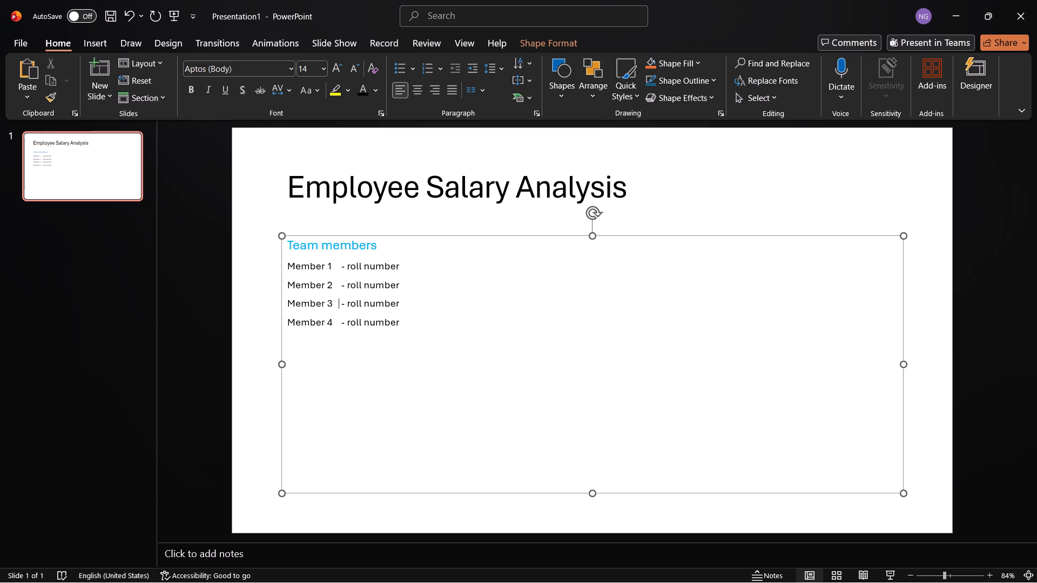
Shorten the team members text box from its upper edge so the list sits in the lower part of the slide.
{"action": "left_click_drag", "start_coordinate": [594, 236], "coordinate": [590, 368]}
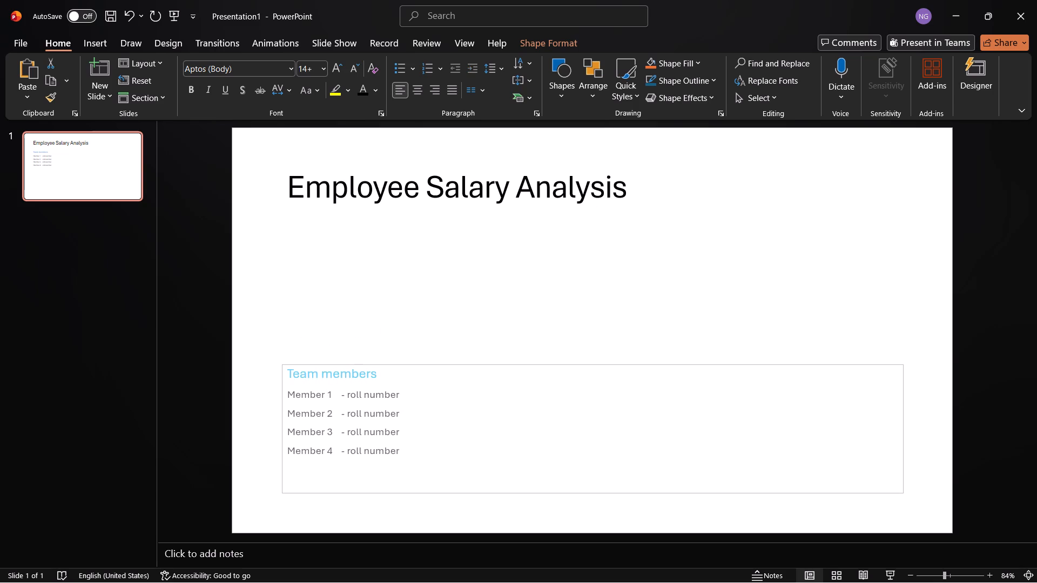
{"action": "left_click_drag", "start_coordinate": [590, 368], "coordinate": [594, 390]}
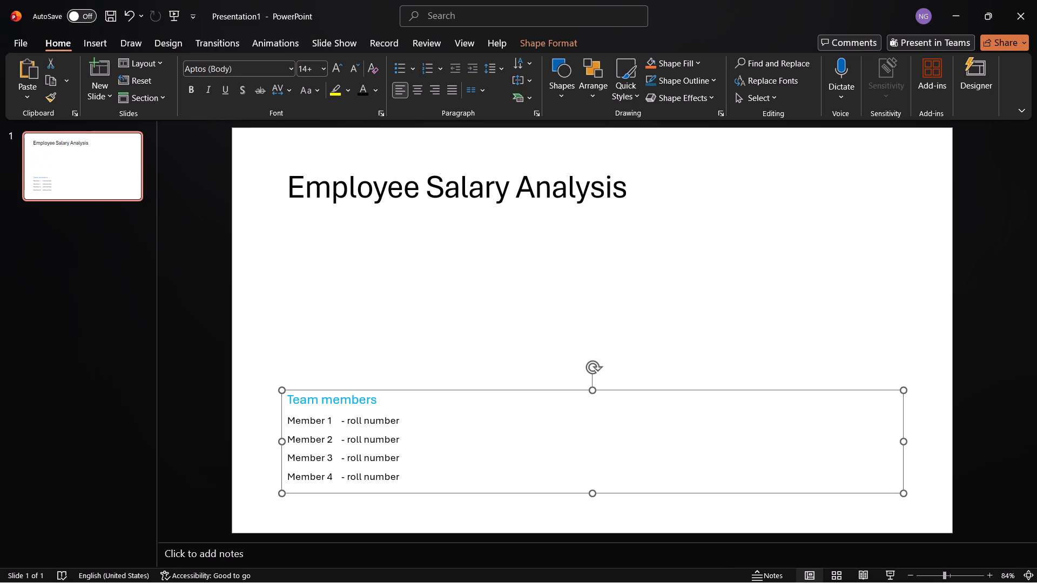
{"action": "left_click", "coordinate": [677, 407]}
{"action": "left_click", "coordinate": [604, 405]}
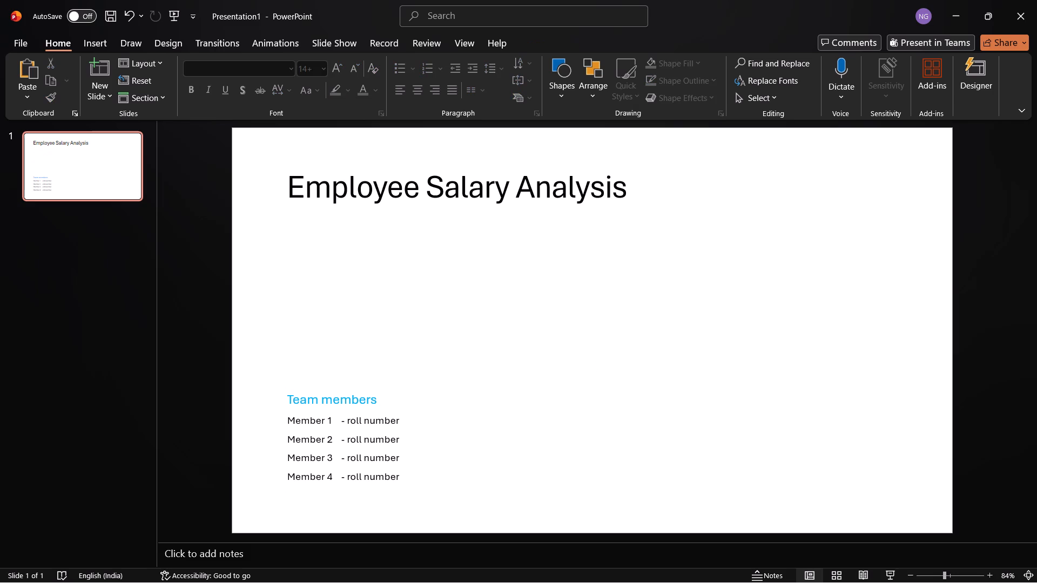
Add a new text box reading "Guided by" on the slide's right side, near the level of the "Team members" heading.
{"action": "double_click", "coordinate": [687, 404]}
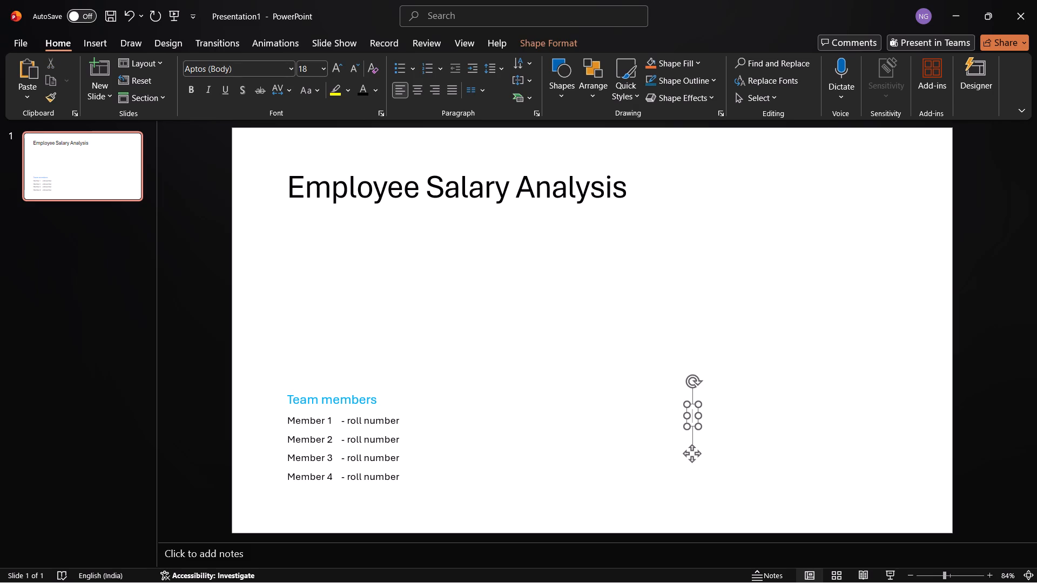
{"action": "type", "text": "gui"}
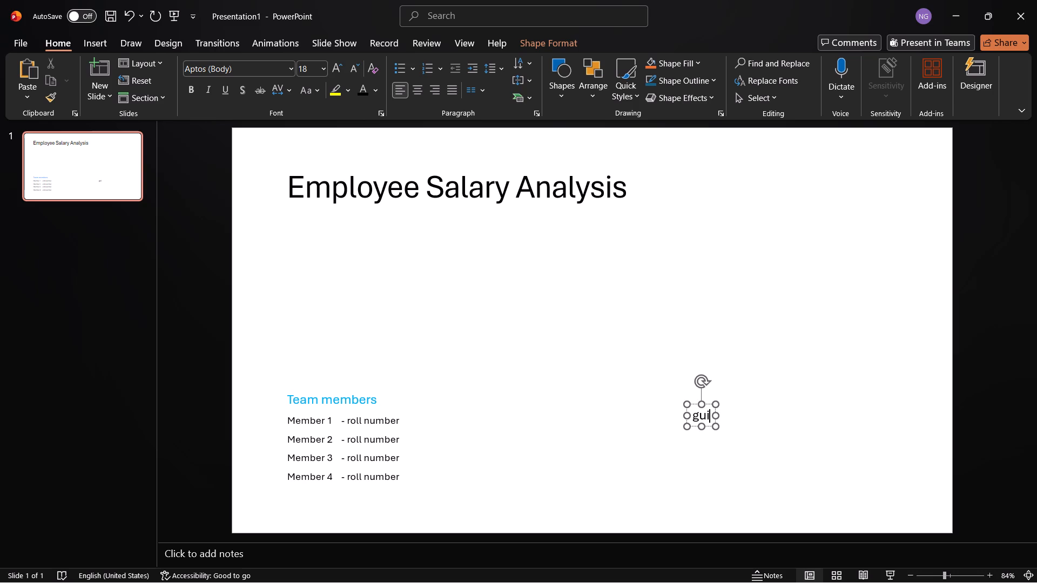
{"action": "key", "text": "BackSpace"}
{"action": "key", "text": "BackSpace"}
{"action": "key", "text": "BackSpace"}
{"action": "type", "text": "Guided v"}
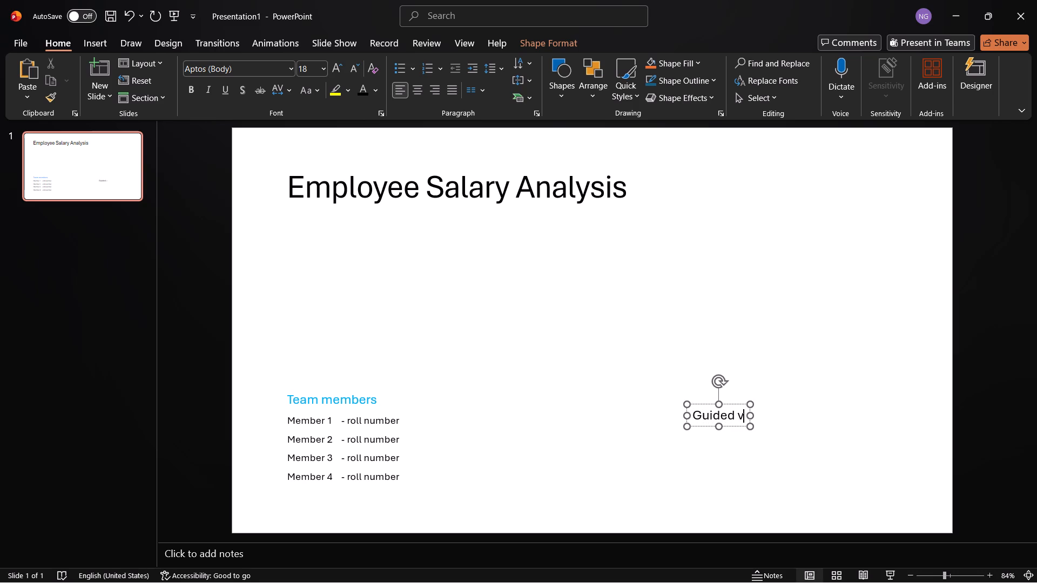
{"action": "key", "text": "BackSpace"}
{"action": "type", "text": "by"}
{"action": "key", "text": "space"}
Colour the "Guided by" text the same light blue as the "Team members" heading.
{"action": "key", "text": "ctrl+a"}
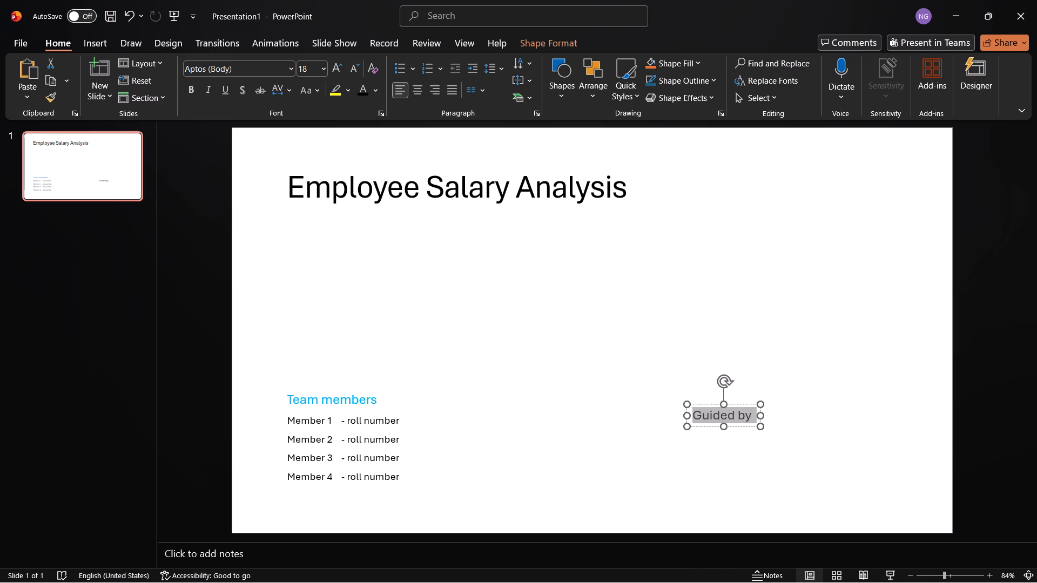
{"action": "left_click", "coordinate": [374, 90]}
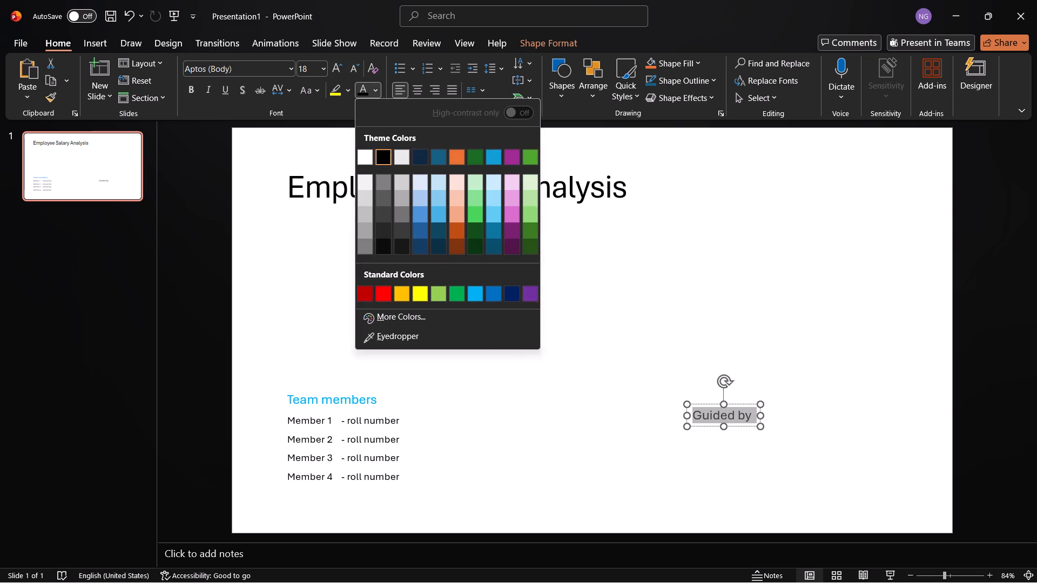
{"action": "left_click", "coordinate": [476, 294]}
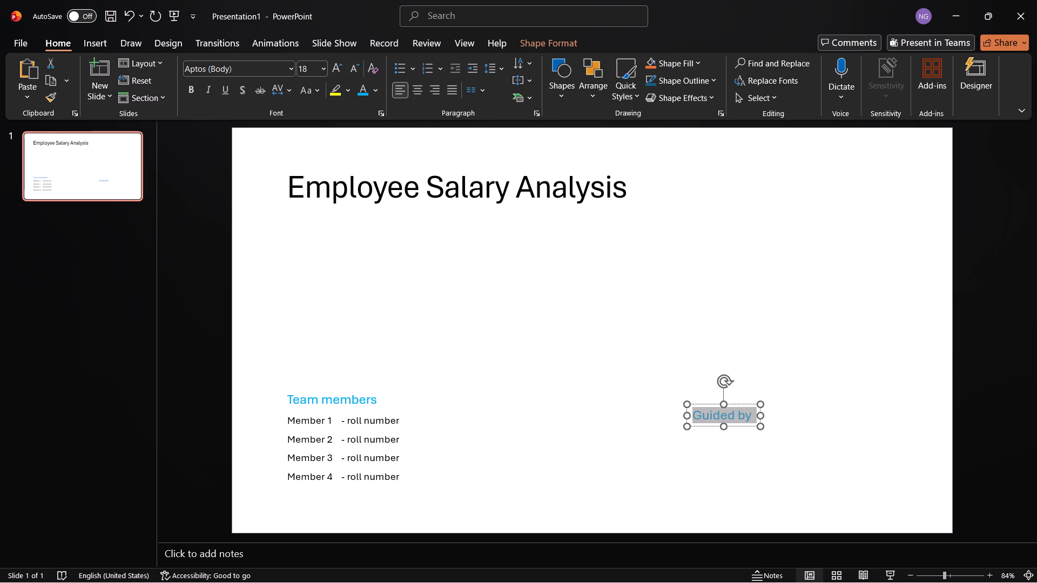
Move the "Guided by" text box up to line up with the top of the team members text box.
{"action": "left_click_drag", "start_coordinate": [737, 405], "coordinate": [737, 388]}
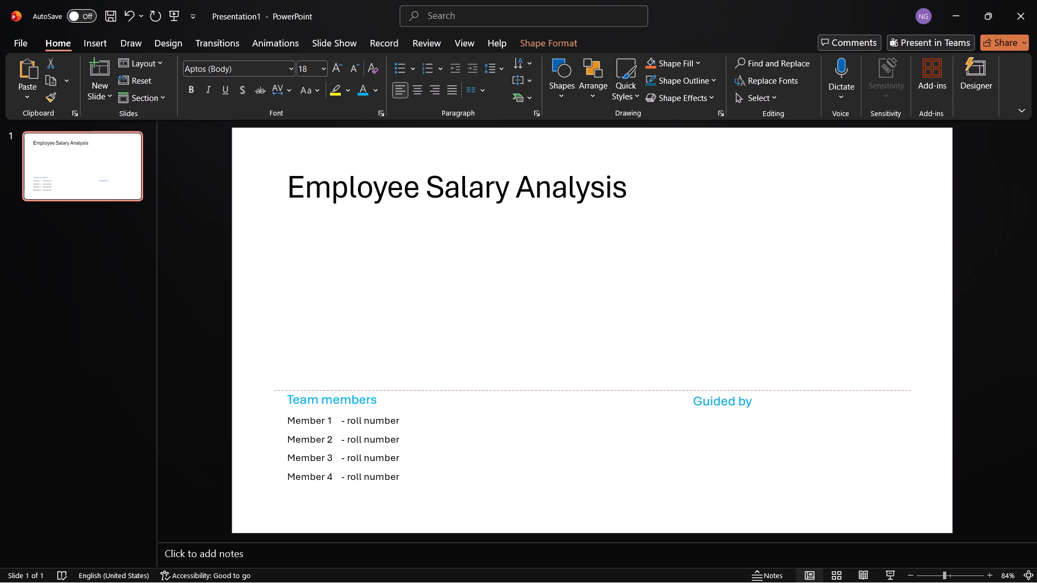
{"action": "left_click_drag", "start_coordinate": [737, 388], "coordinate": [737, 387]}
{"action": "left_click", "coordinate": [818, 400]}
Add a text box directly beneath the "Guided by" heading with the text "Proffesor name ,".
{"action": "double_click", "coordinate": [719, 429]}
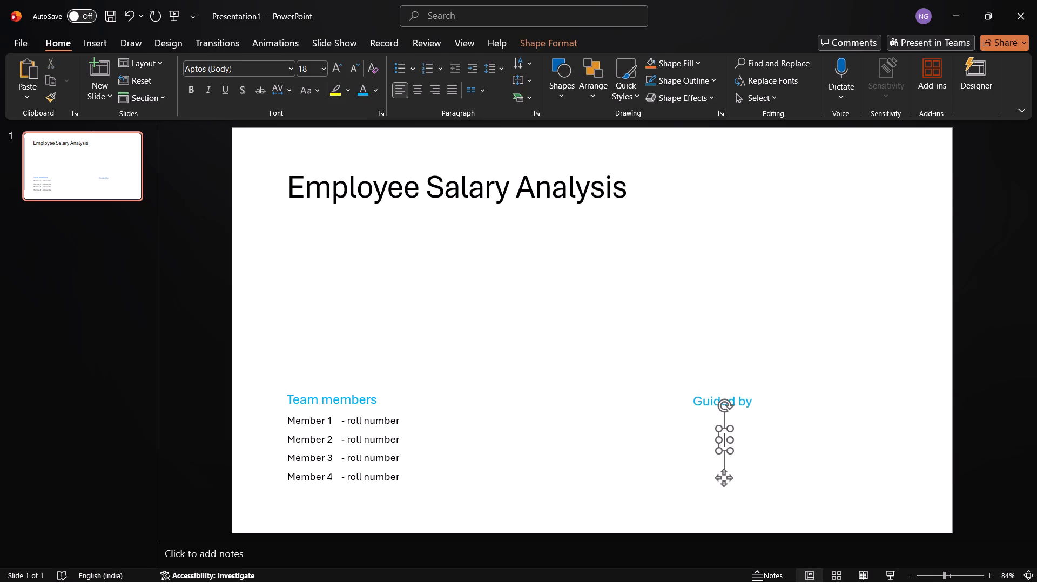
{"action": "left_click_drag", "start_coordinate": [724, 438], "coordinate": [700, 425]}
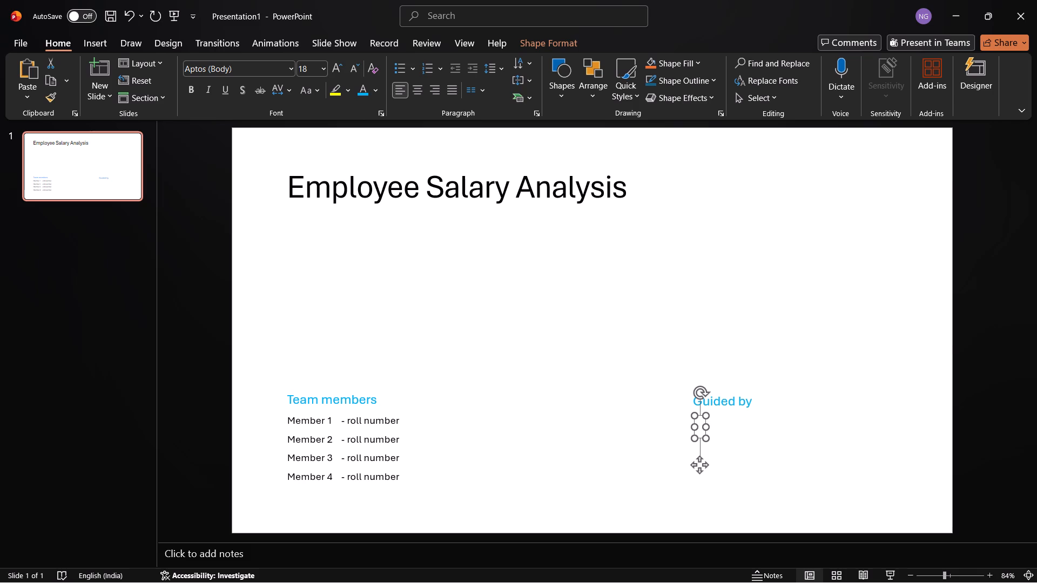
{"action": "type", "text": "proffesor name"}
{"action": "key", "text": "BackSpace"}
{"action": "key", "text": "BackSpace"}
{"action": "key", "text": "BackSpace"}
{"action": "key", "text": "BackSpace"}
{"action": "key", "text": "BackSpace"}
{"action": "key", "text": "BackSpace"}
{"action": "key", "text": "BackSpace"}
{"action": "key", "text": "BackSpace"}
{"action": "key", "text": "BackSpace"}
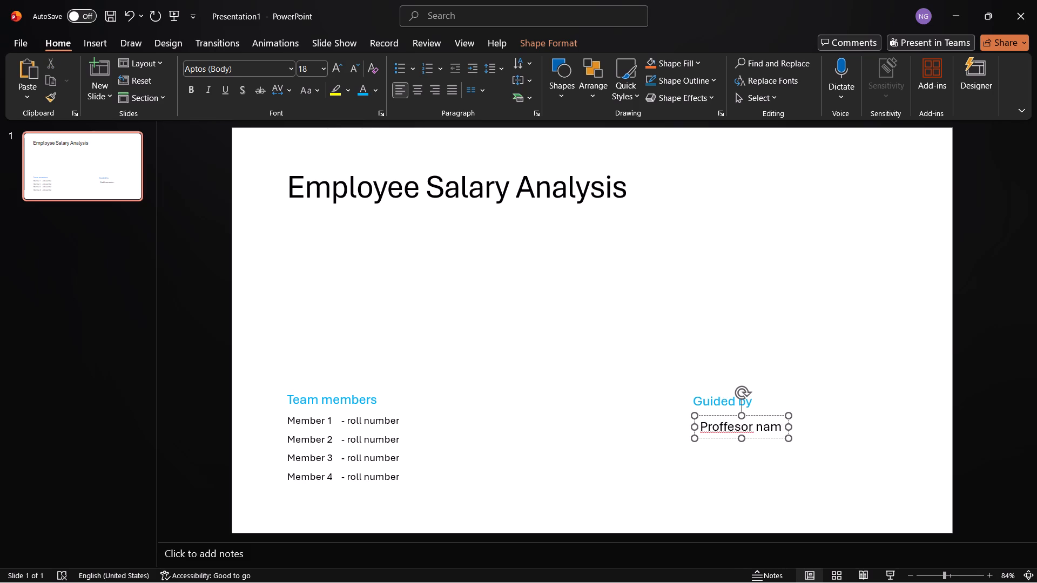
{"action": "key", "text": "BackSpace"}
{"action": "type", "text": "ffe"}
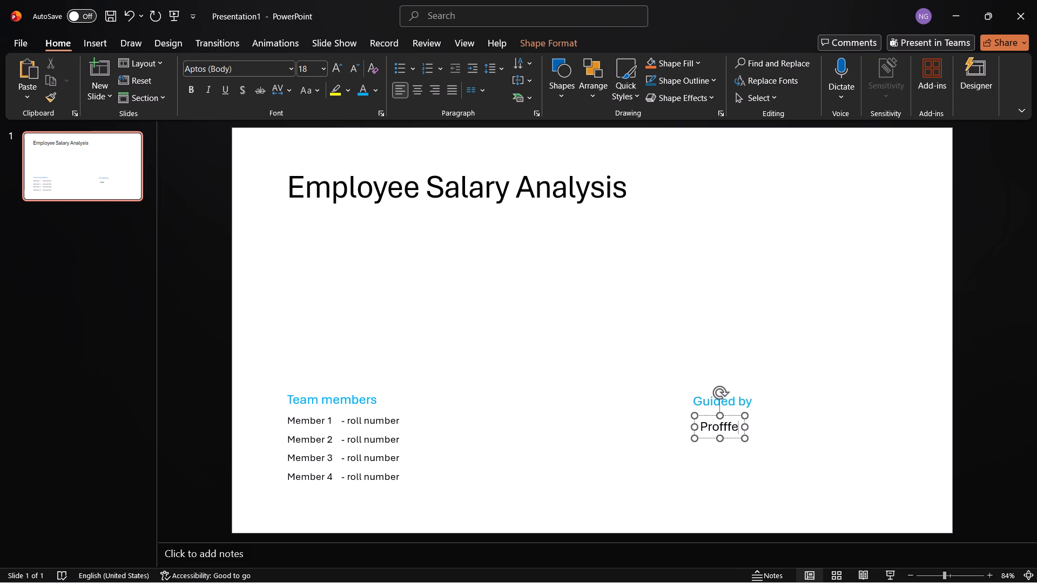
{"action": "key", "text": "BackSpace"}
{"action": "key", "text": "BackSpace"}
{"action": "type", "text": "esor name"}
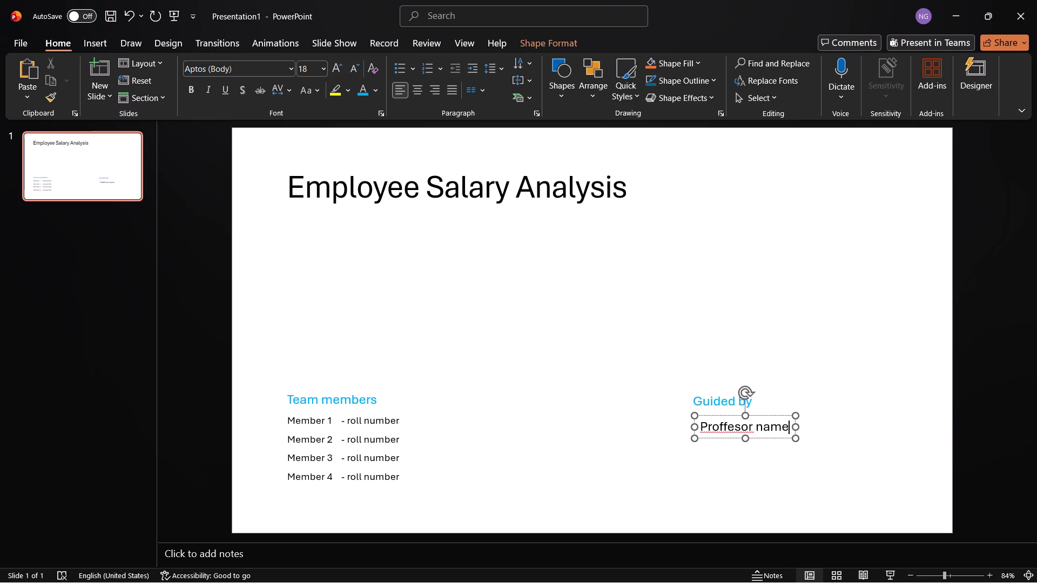
{"action": "key", "text": "space"}
{"action": "key", "text": "comma"}
Add the lines "Title," and "deparment" below "Proffesor name ," in the text box under the "Guided by" heading.
{"action": "key", "text": "Return"}
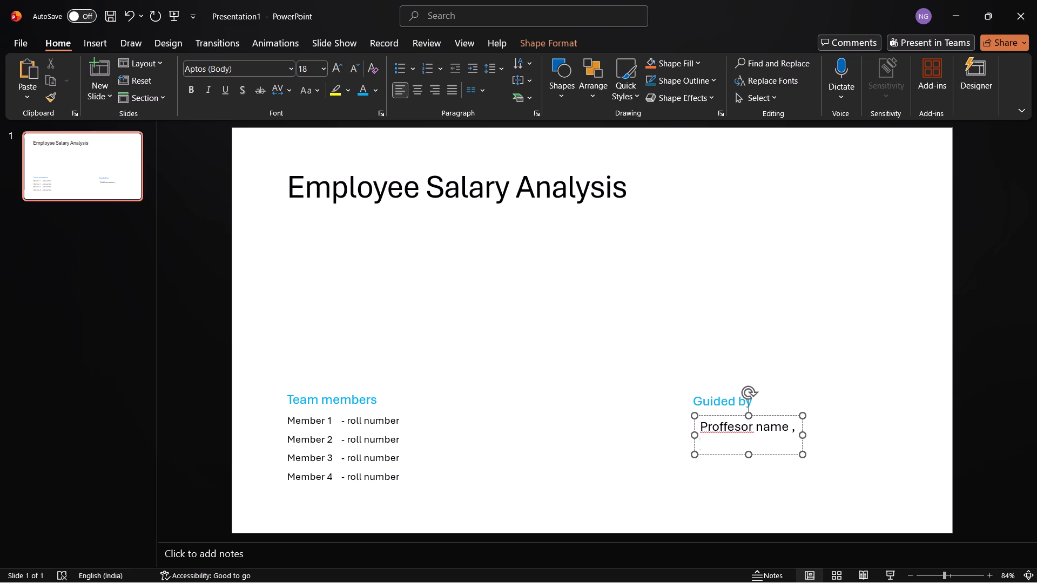
{"action": "type", "text": "titlle"}
{"action": "key", "text": "space"}
{"action": "key", "text": "BackSpace"}
{"action": "key", "text": "BackSpace"}
{"action": "key", "text": "BackSpace"}
{"action": "key", "text": "e"}
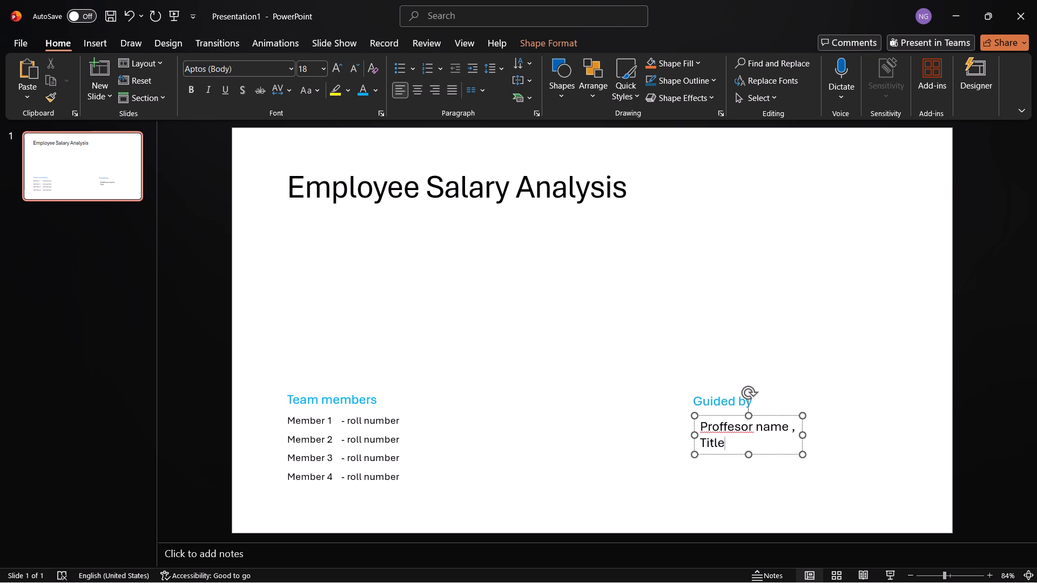
{"action": "key", "text": "Return"}
{"action": "type", "text": "deparment"}
{"action": "key", "text": "Up"}
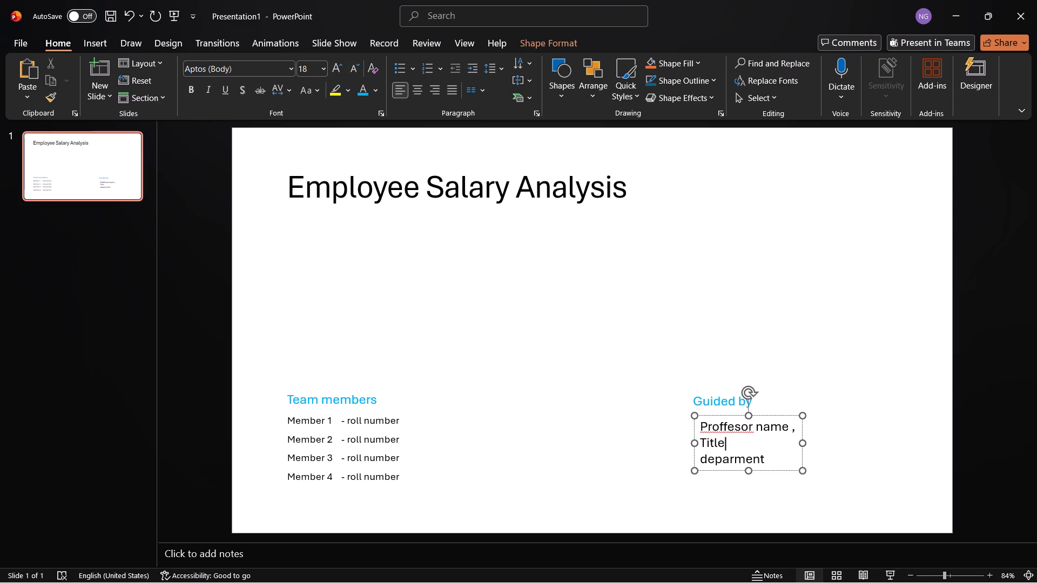
{"action": "key", "text": "comma"}
{"action": "left_click", "coordinate": [898, 442]}
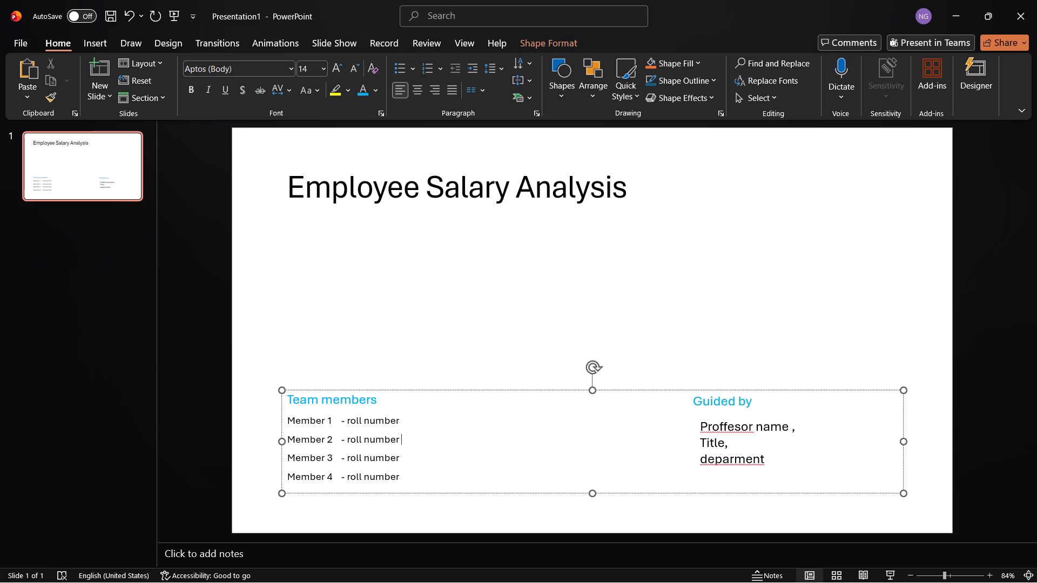
{"action": "left_click", "coordinate": [694, 350]}
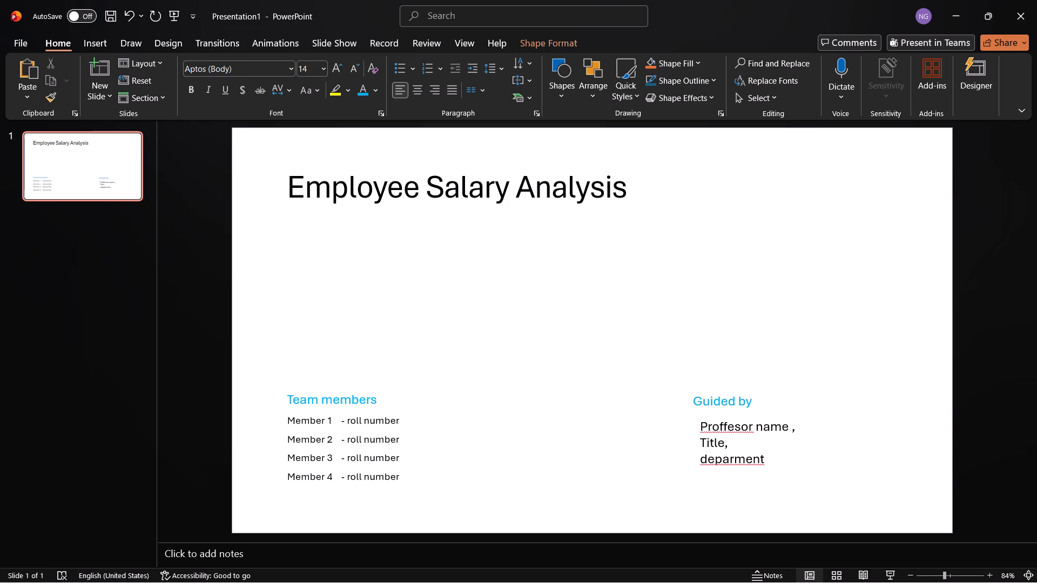
Add a text box below the slide title reading "Project based learning - review 2".
{"action": "left_click", "coordinate": [385, 259]}
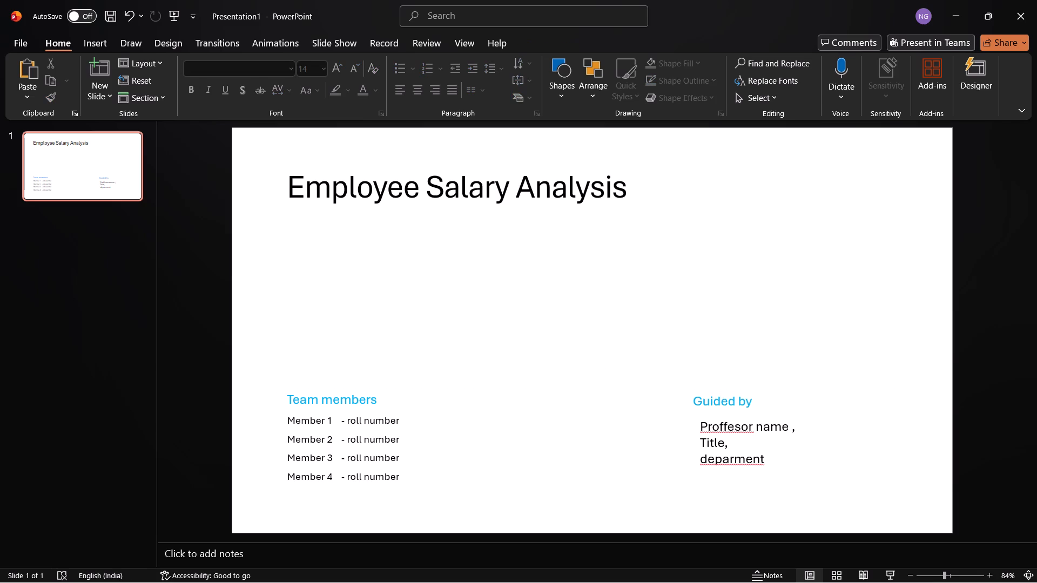
{"action": "double_click", "coordinate": [299, 255]}
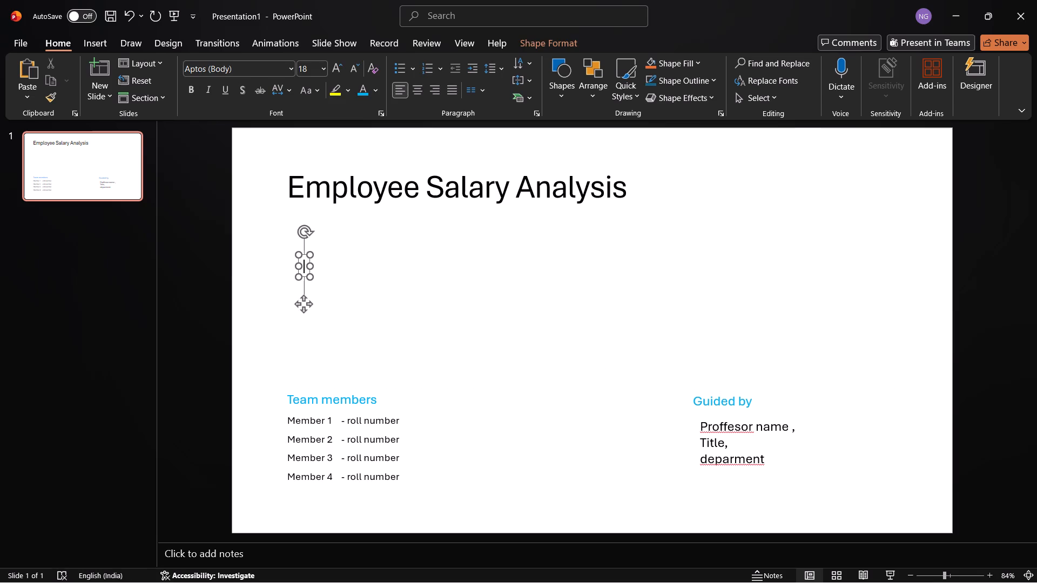
{"action": "type", "text": "project based learning"}
{"action": "key", "text": "space"}
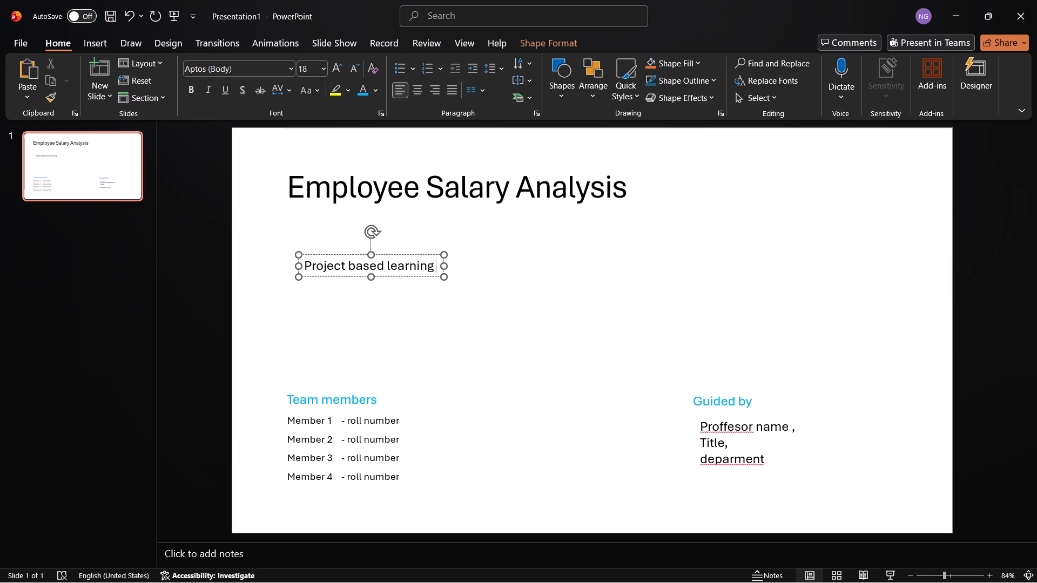
{"action": "type", "text": "--"}
{"action": "key", "text": "BackSpace"}
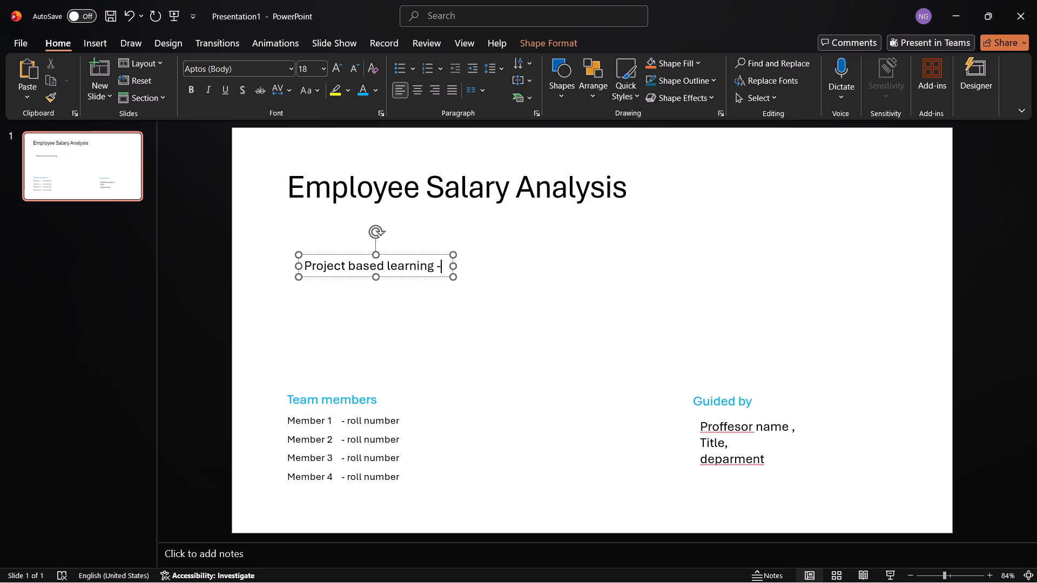
{"action": "key", "text": "space"}
{"action": "key", "text": "Left"}
{"action": "key", "text": "Left"}
{"action": "key", "text": "space"}
{"action": "key", "text": "Right"}
{"action": "key", "text": "space"}
{"action": "type", "text": "review"}
{"action": "key", "text": "space"}
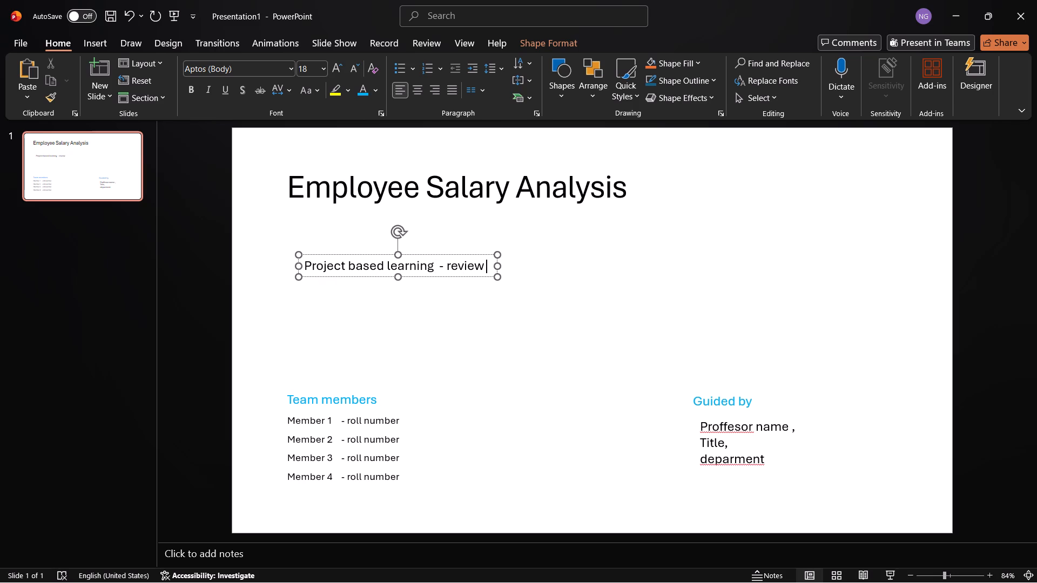
{"action": "key", "text": "2"}
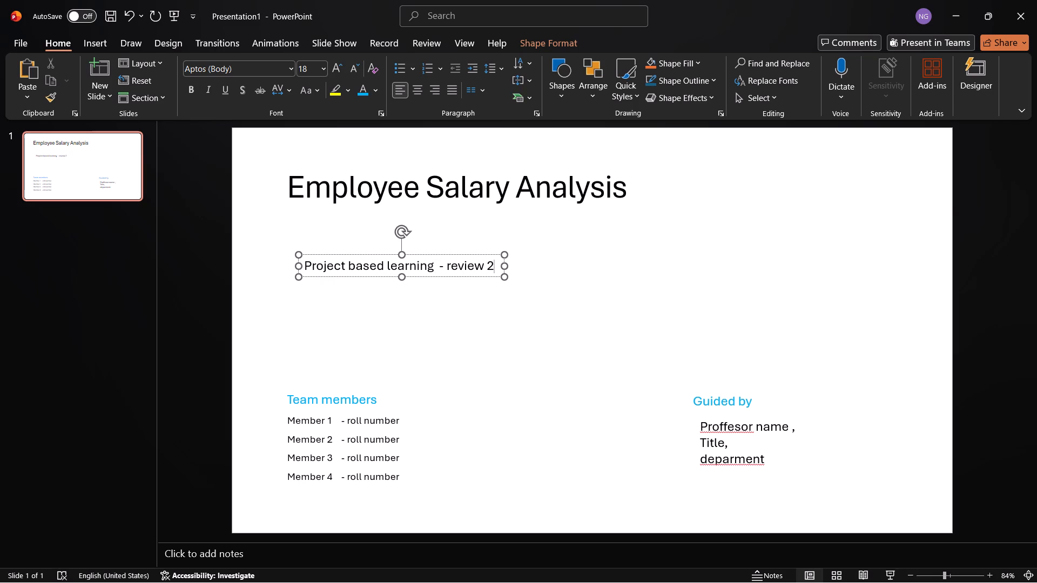
Replace "review 2" with "final review" at the end of the project based learning line.
{"action": "key", "text": "BackSpace"}
{"action": "key", "text": "BackSpace"}
{"action": "key", "text": "BackSpace"}
{"action": "key", "text": "BackSpace"}
{"action": "key", "text": "BackSpace"}
{"action": "key", "text": "BackSpace"}
{"action": "key", "text": "BackSpace"}
{"action": "key", "text": "BackSpace"}
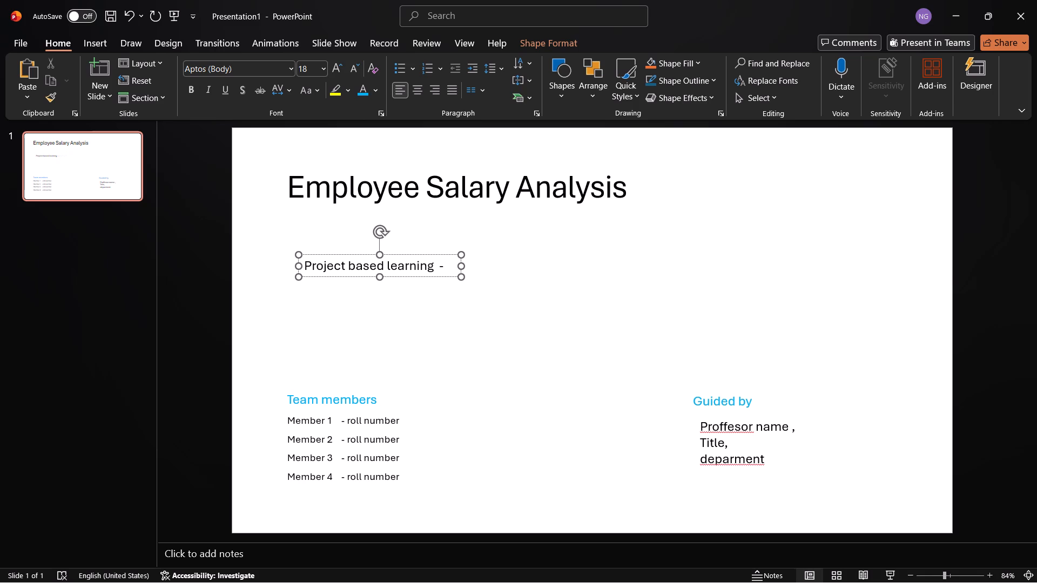
{"action": "type", "text": "final review"}
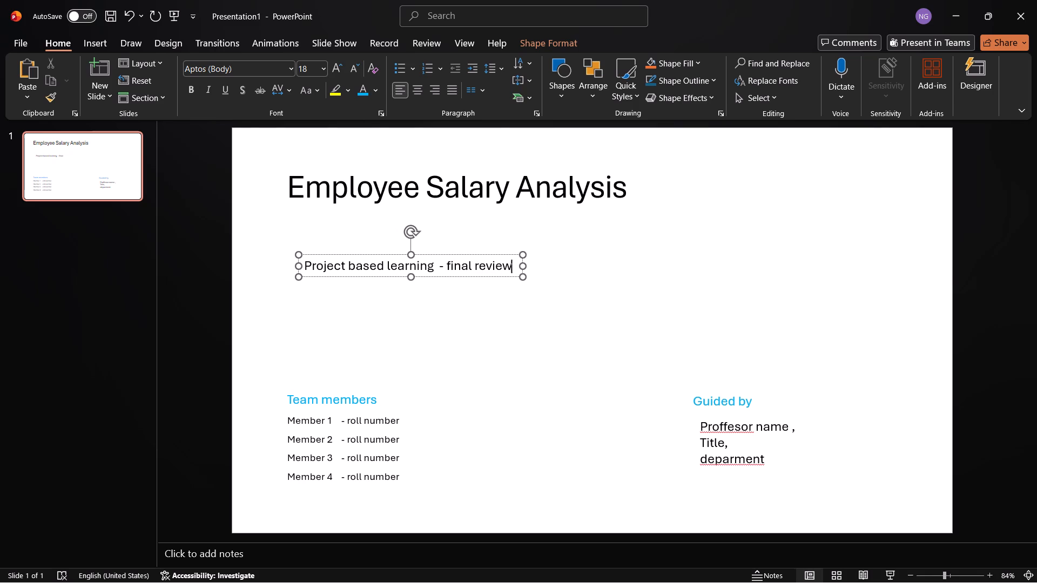
{"action": "key", "text": "space"}
{"action": "key", "text": "BackSpace"}
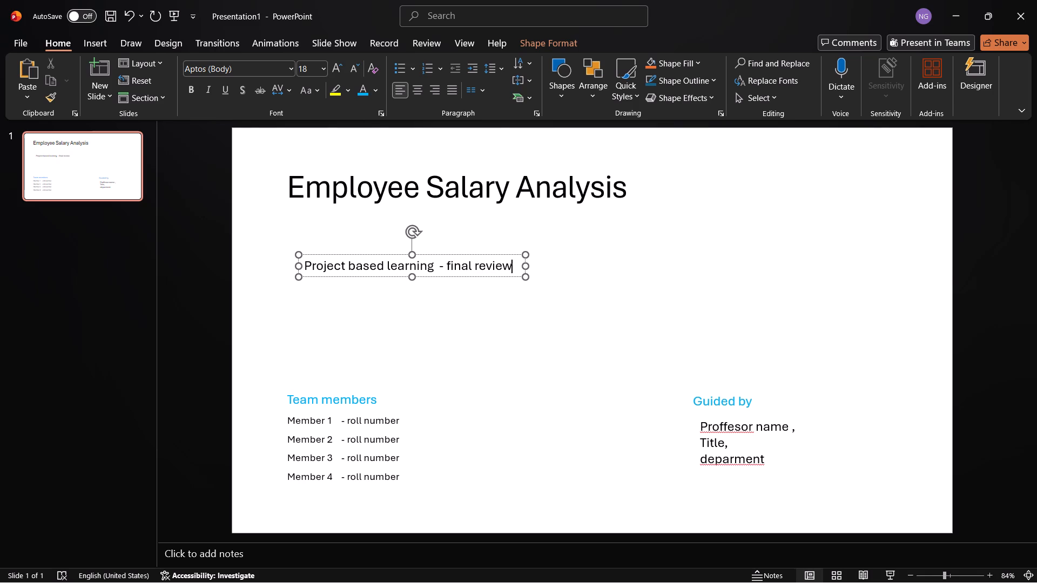
Move the "Project based learning - final review" text box slightly up and left so its left edge aligns with the title.
{"action": "left_click", "coordinate": [464, 202]}
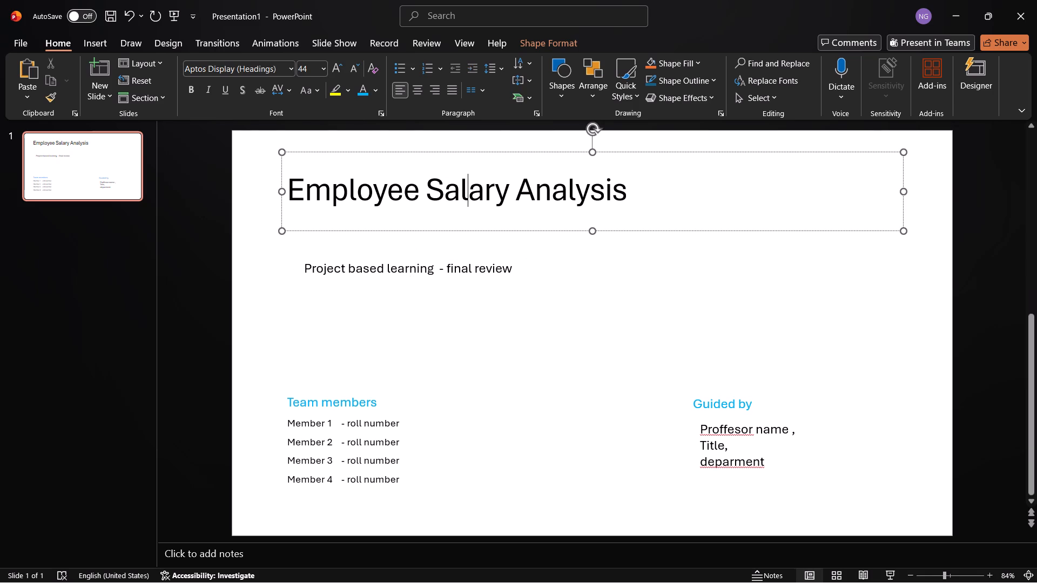
{"action": "left_click", "coordinate": [659, 259]}
{"action": "left_click", "coordinate": [452, 265]}
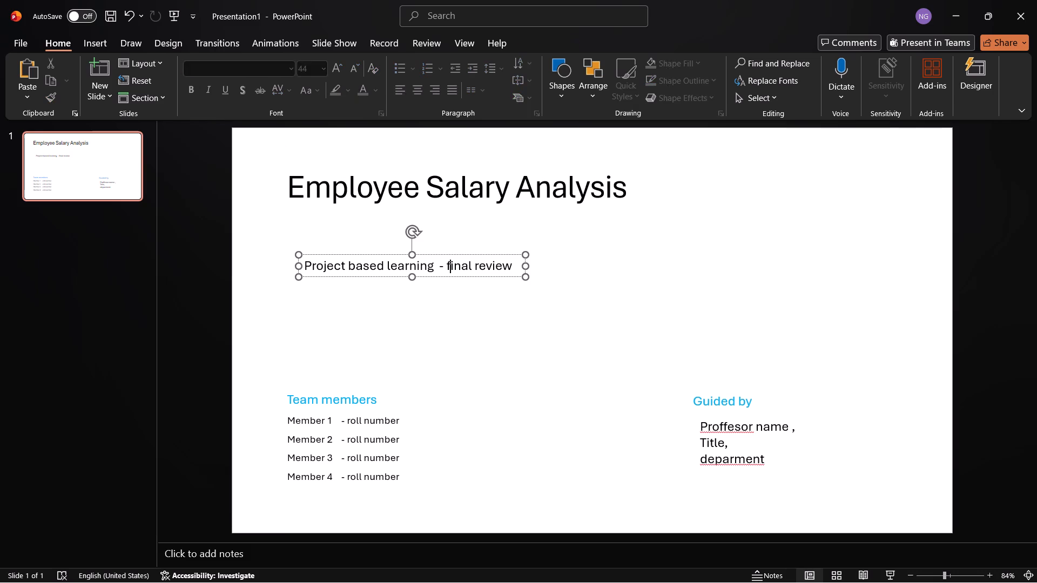
{"action": "left_click_drag", "start_coordinate": [435, 251], "coordinate": [413, 243]}
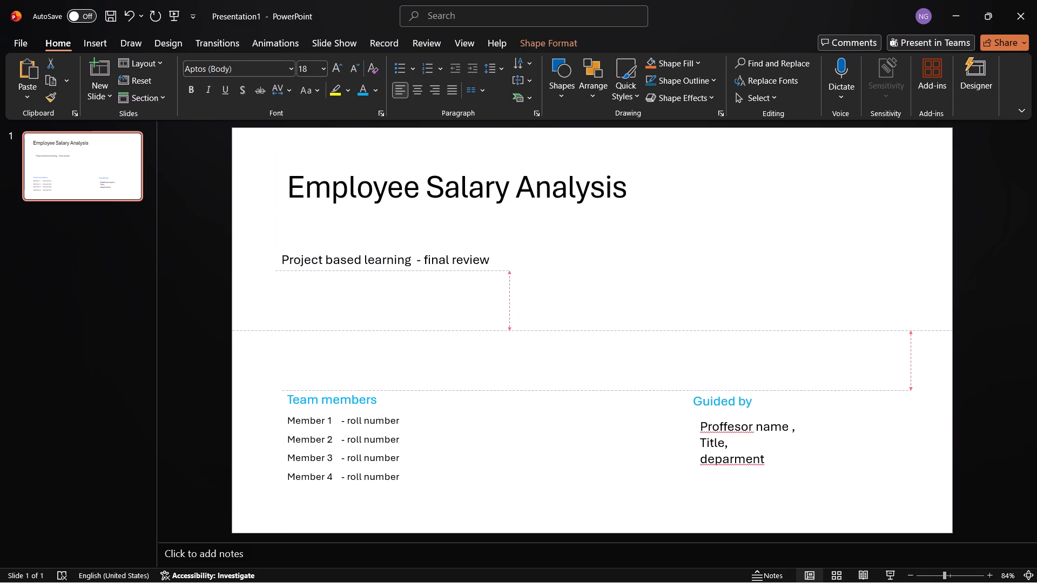
{"action": "left_click_drag", "start_coordinate": [413, 243], "coordinate": [420, 244]}
{"action": "left_click", "coordinate": [629, 374]}
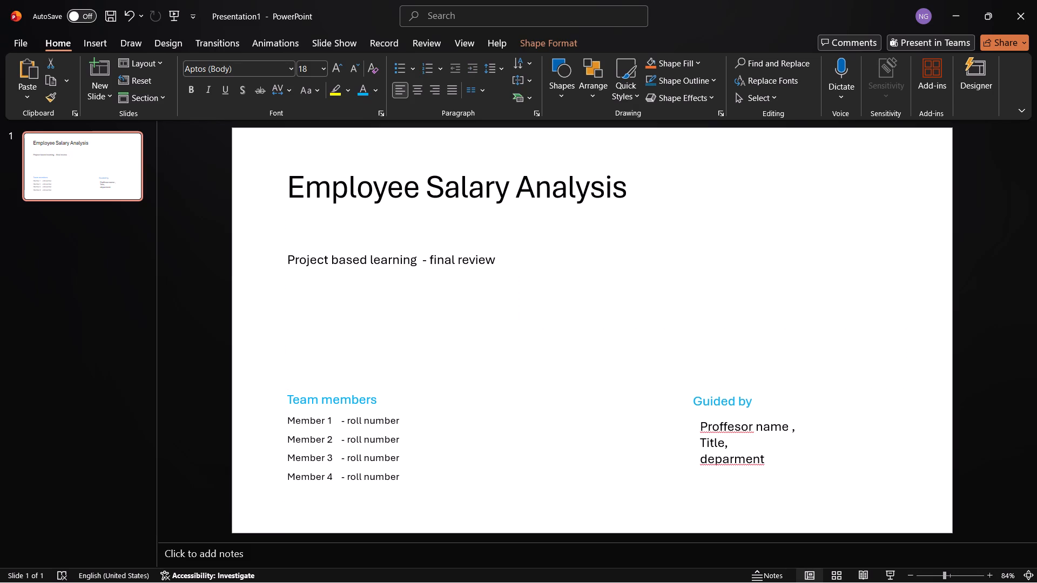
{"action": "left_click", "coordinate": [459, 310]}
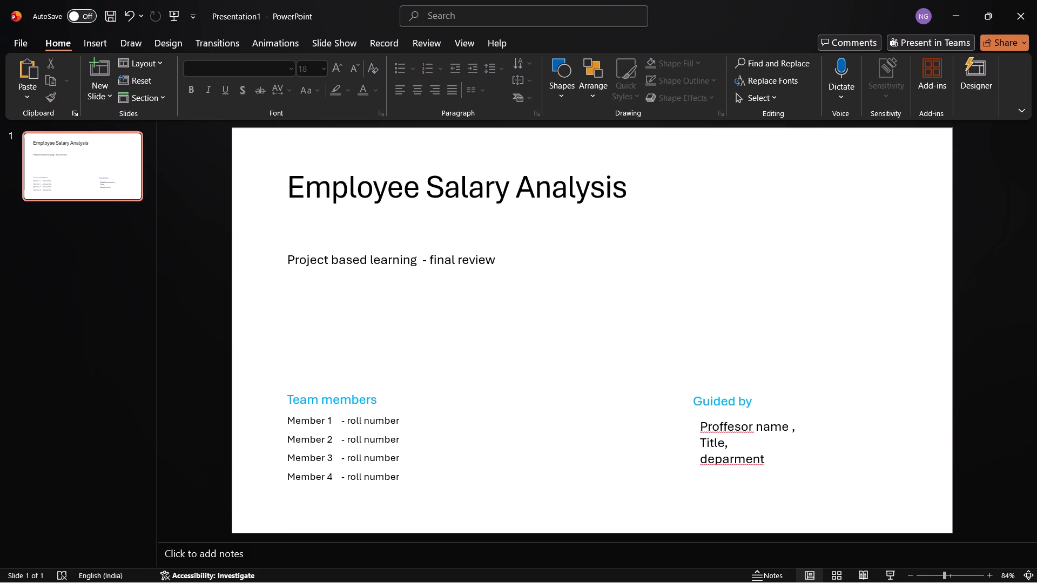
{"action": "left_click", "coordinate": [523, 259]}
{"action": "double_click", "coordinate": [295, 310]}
Move the team members text box up the slide, keeping its left edge aligned with the title.
{"action": "left_click", "coordinate": [434, 394]}
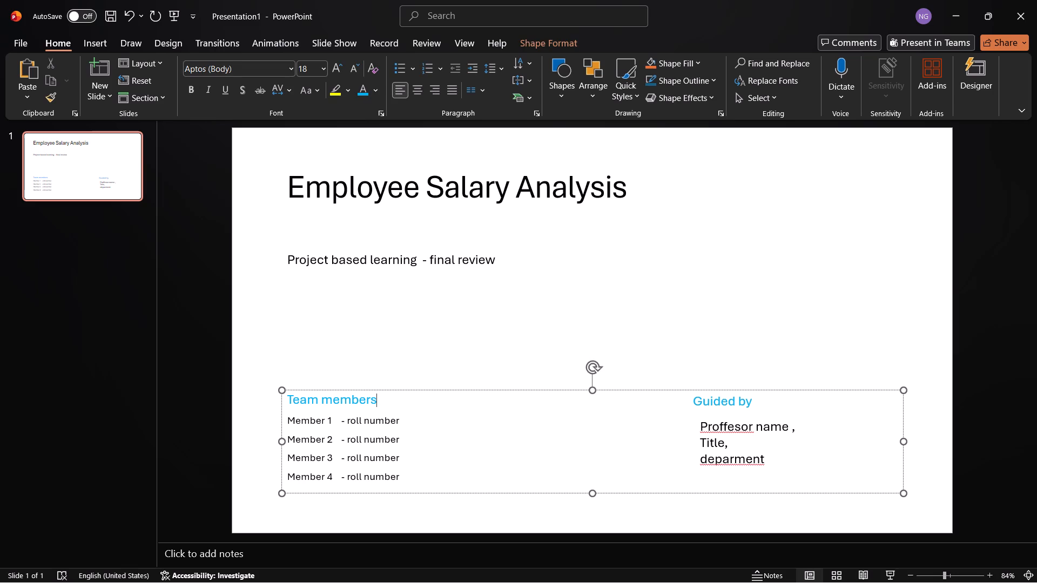
{"action": "left_click_drag", "start_coordinate": [289, 387], "coordinate": [286, 351]}
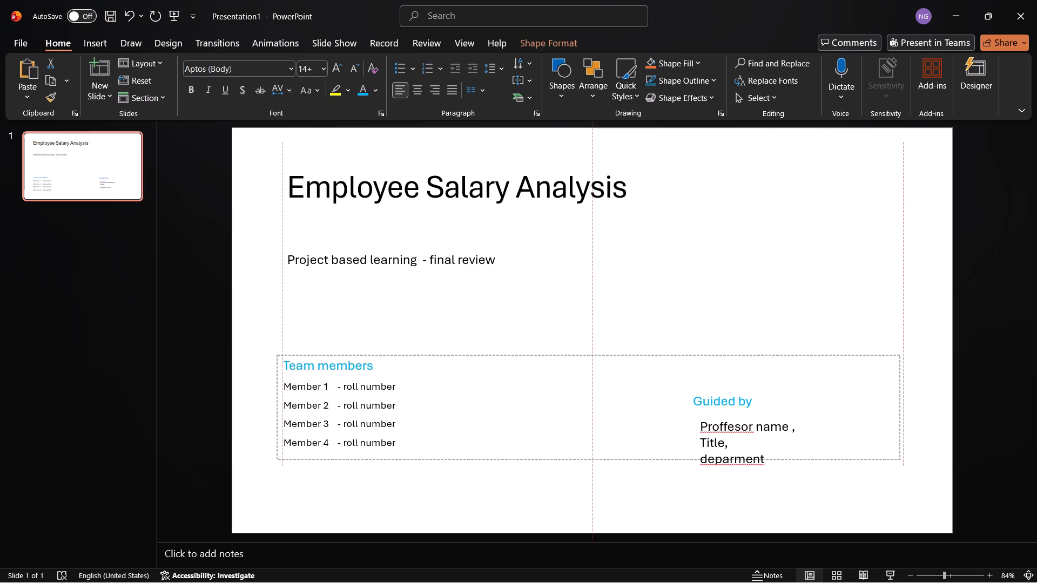
{"action": "left_click_drag", "start_coordinate": [286, 351], "coordinate": [291, 355]}
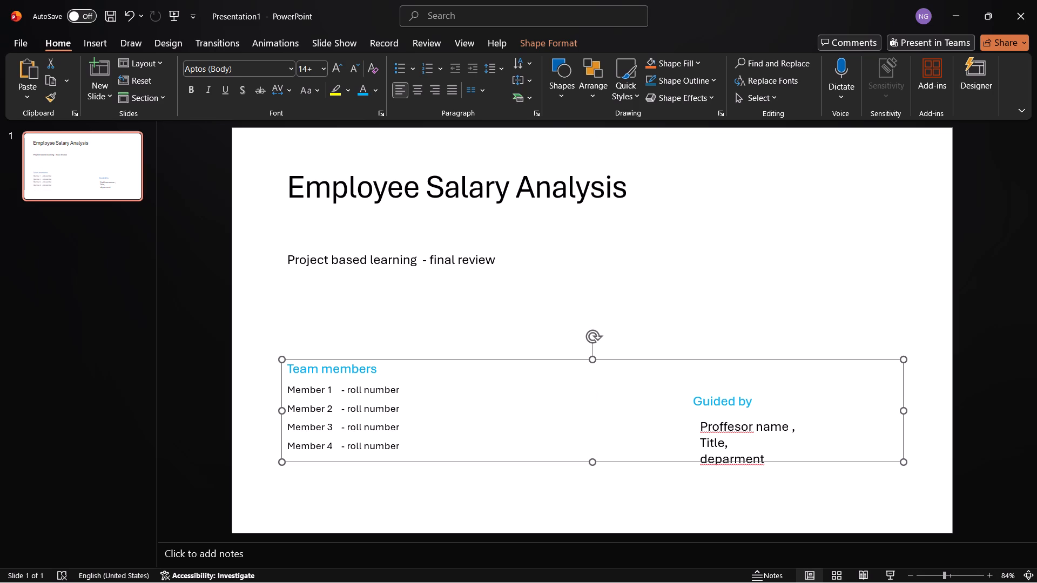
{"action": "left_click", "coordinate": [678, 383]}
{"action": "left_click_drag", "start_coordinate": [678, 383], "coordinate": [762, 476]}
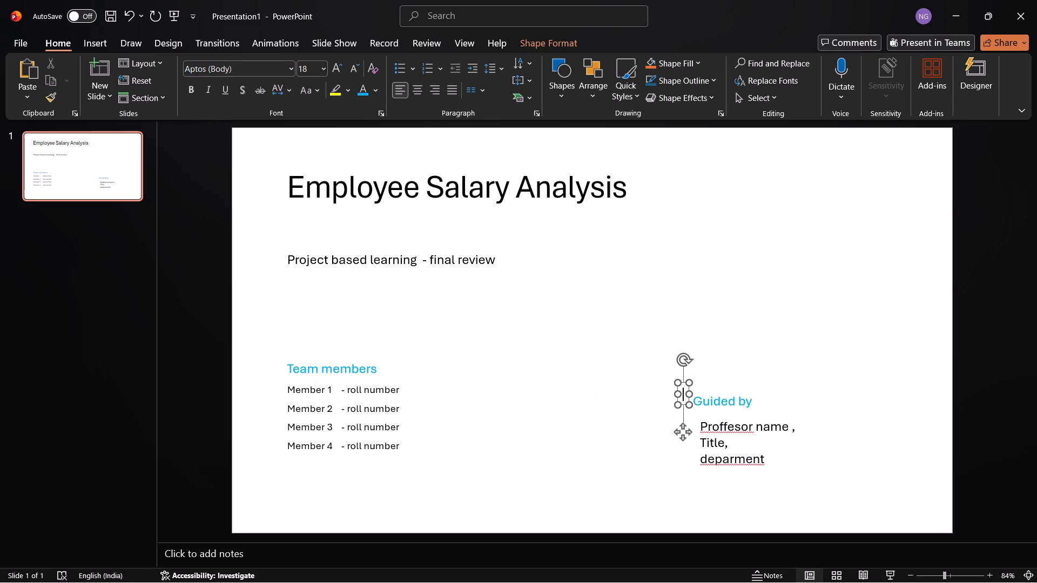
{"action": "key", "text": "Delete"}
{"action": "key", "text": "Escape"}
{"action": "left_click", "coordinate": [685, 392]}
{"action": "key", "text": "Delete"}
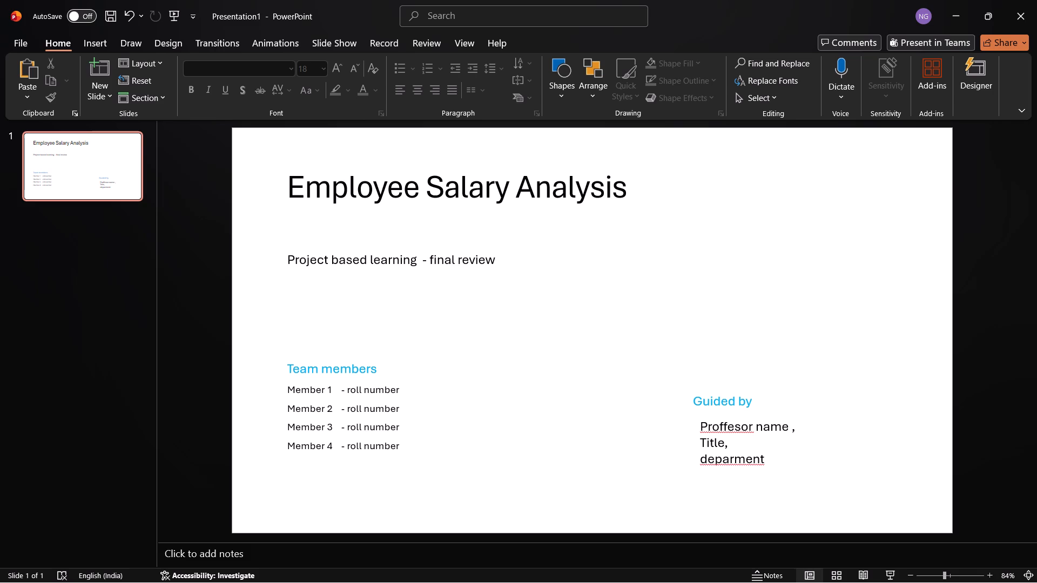
Move the "Guided by" heading and professor details text boxes up together, level with the top of the team members text box.
{"action": "left_click_drag", "start_coordinate": [658, 349], "coordinate": [832, 492]}
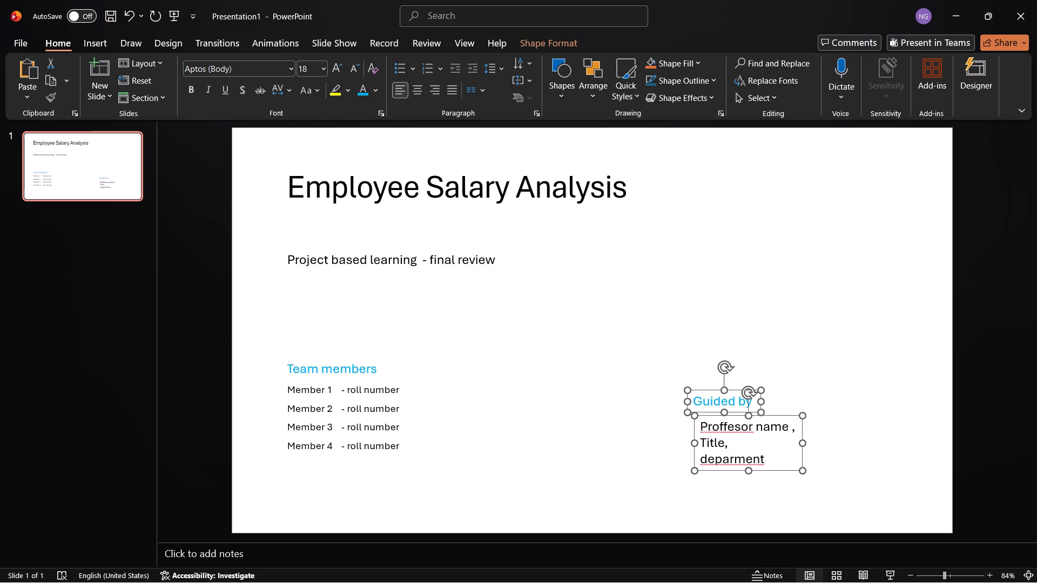
{"action": "left_click_drag", "start_coordinate": [732, 388], "coordinate": [728, 360]}
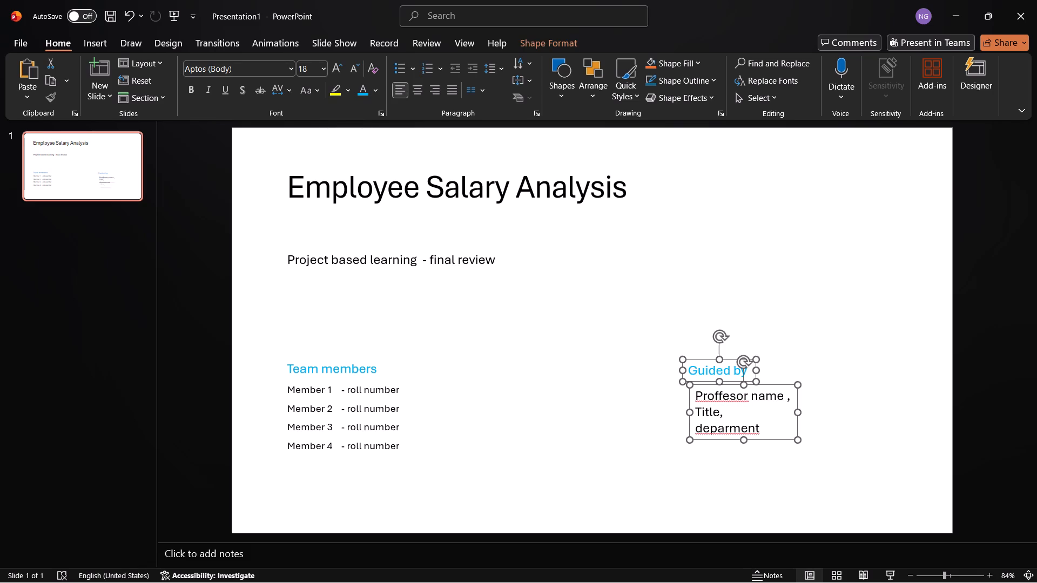
{"action": "left_click", "coordinate": [807, 334]}
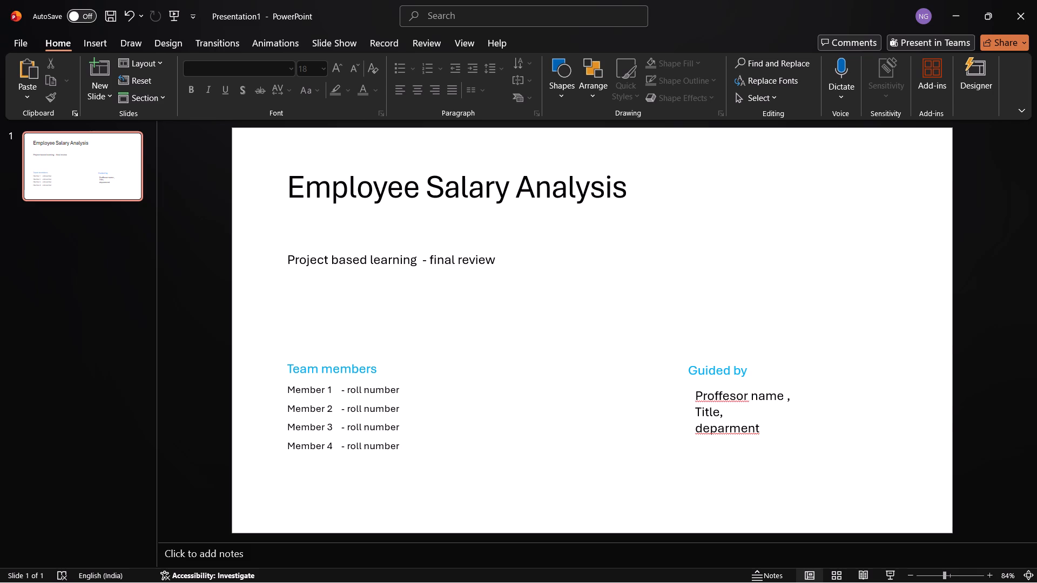
Add a text box reading "College name" between the project based learning line and the "Team members" heading.
{"action": "double_click", "coordinate": [284, 303]}
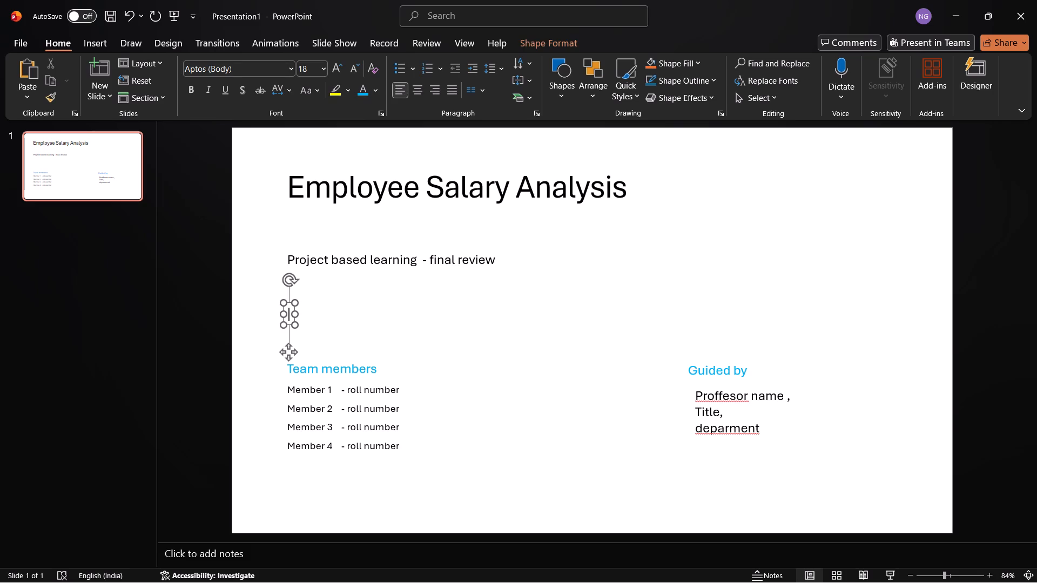
{"action": "key", "text": "Delete"}
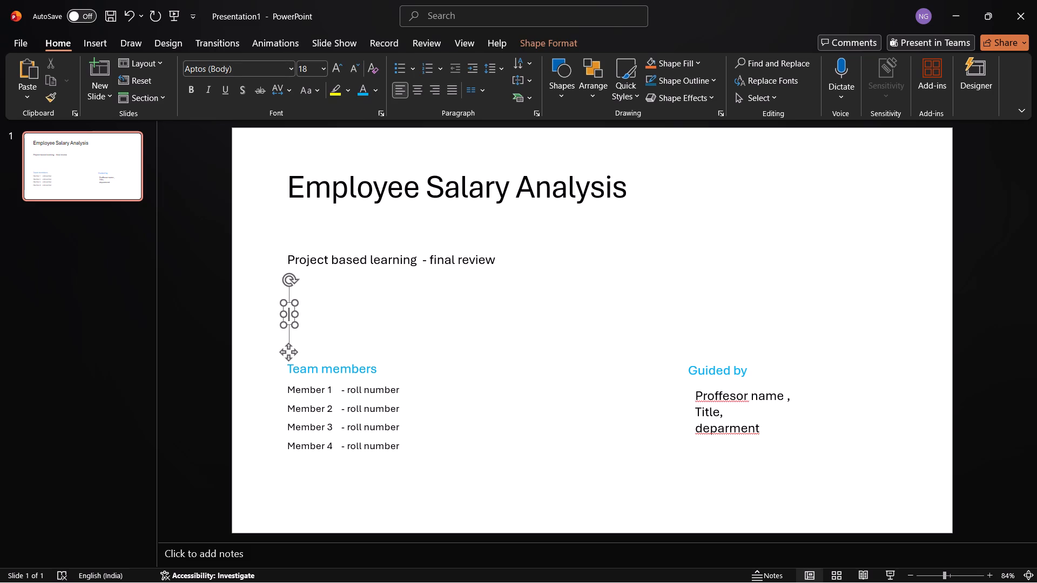
{"action": "left_click", "coordinate": [289, 310]}
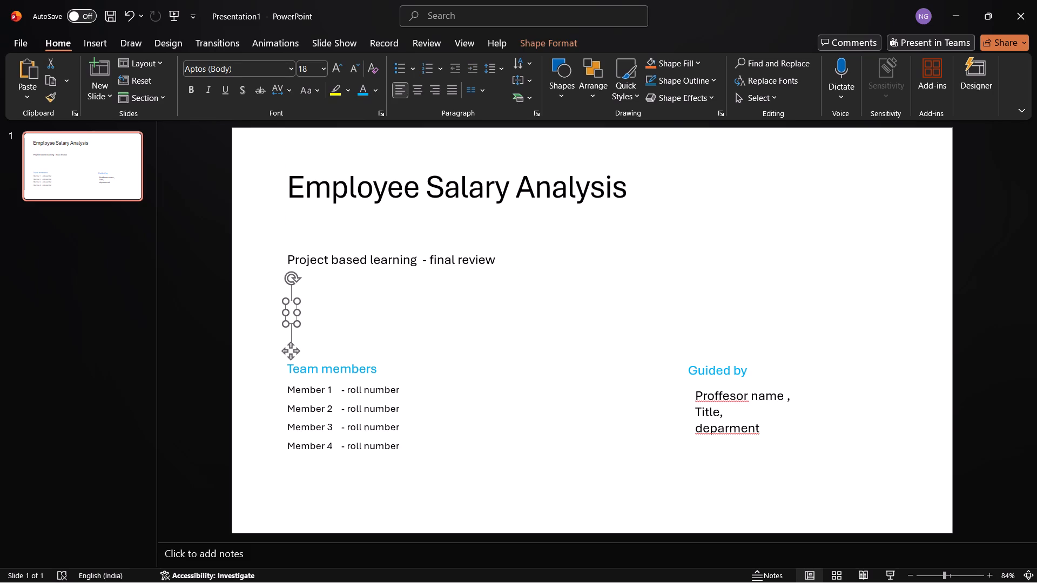
{"action": "left_click", "coordinate": [291, 309]}
{"action": "left_click", "coordinate": [294, 317]}
{"action": "left_click_drag", "start_coordinate": [297, 311], "coordinate": [377, 307]}
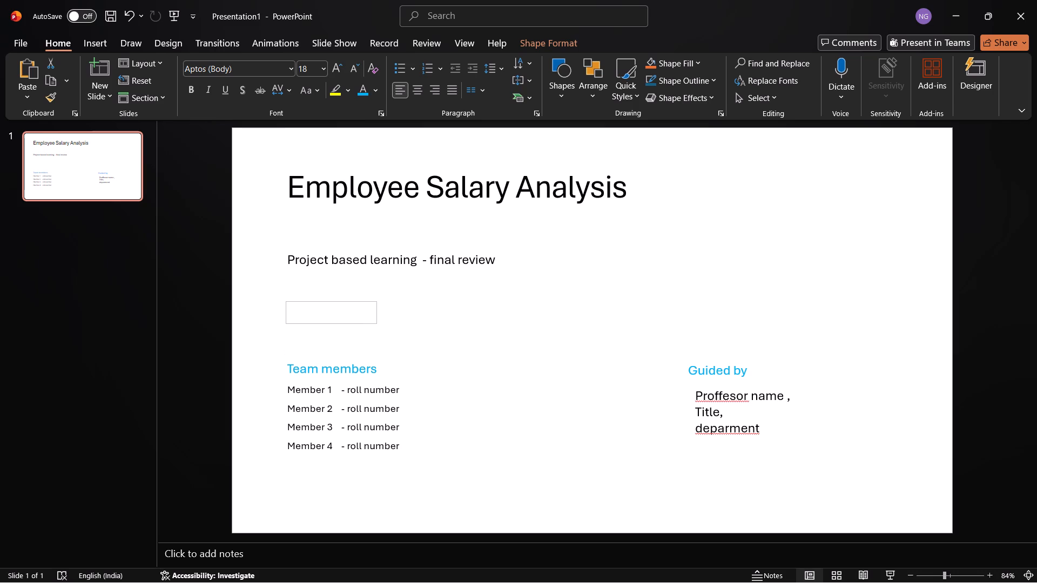
{"action": "left_click", "coordinate": [300, 310]}
{"action": "double_click", "coordinate": [300, 310]}
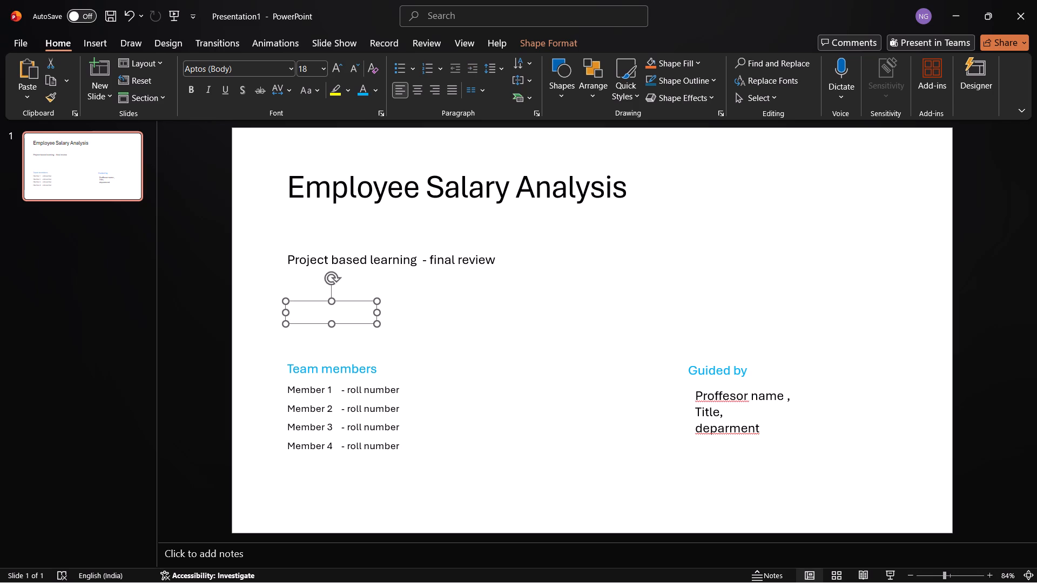
{"action": "left_click", "coordinate": [300, 310]}
{"action": "double_click", "coordinate": [298, 313]}
{"action": "type", "text": "college name"}
{"action": "key", "text": "space"}
{"action": "key", "text": "BackSpace"}
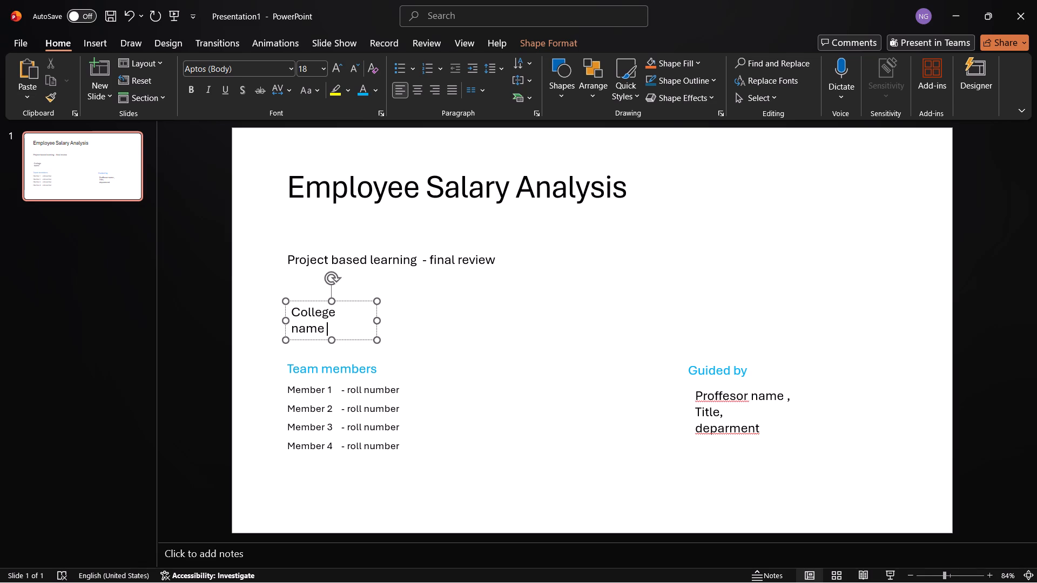
Widen the "College name" text box until it reaches about the end of the slide title.
{"action": "left_click_drag", "start_coordinate": [378, 321], "coordinate": [598, 315]}
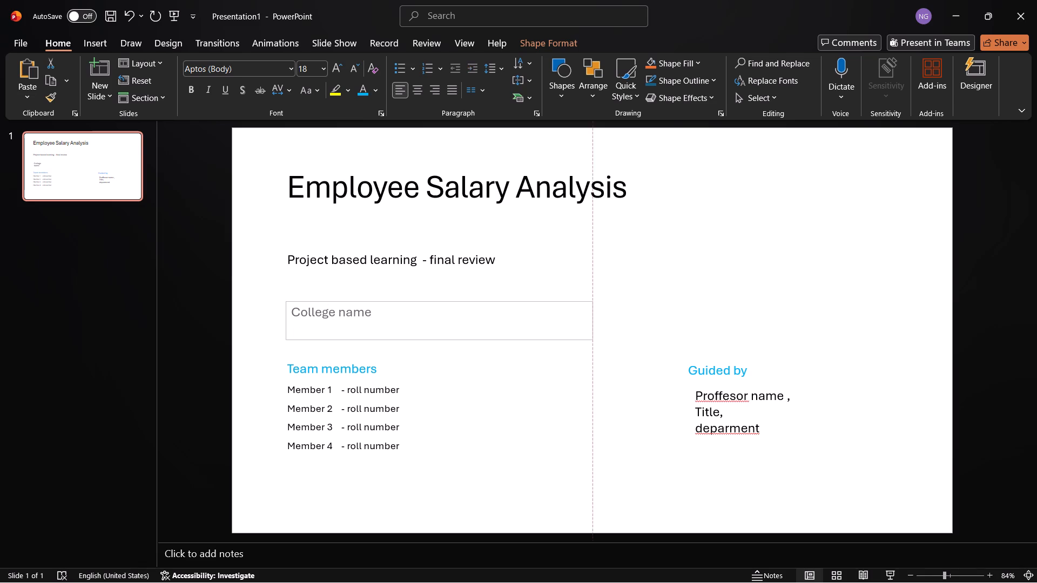
{"action": "left_click_drag", "start_coordinate": [598, 315], "coordinate": [624, 310]}
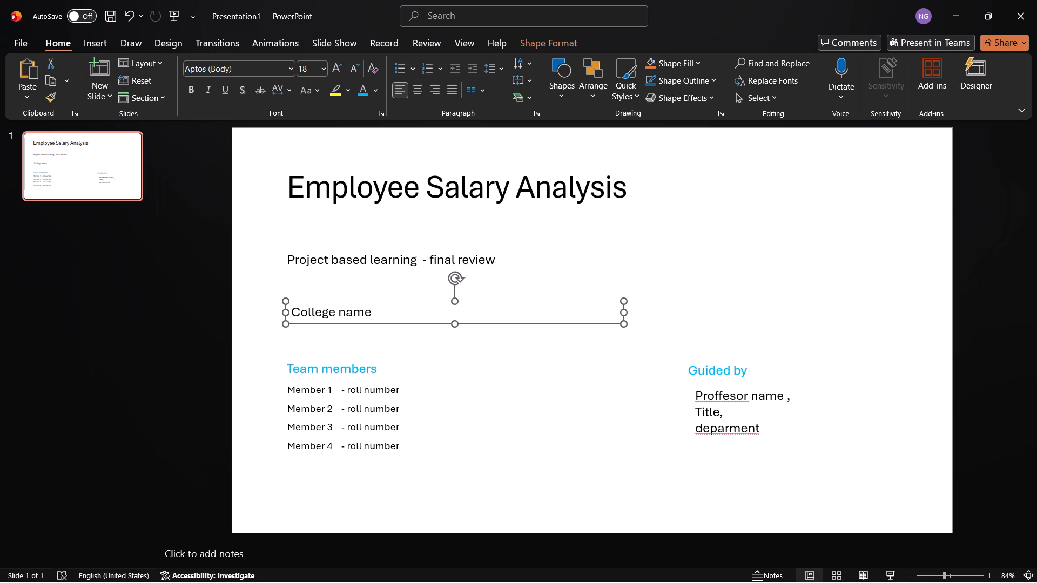
Append ", department" after "College name" in the text box.
{"action": "left_click", "coordinate": [381, 313]}
{"action": "double_click", "coordinate": [372, 310]}
{"action": "type", "text": ","}
{"action": "key", "text": "space"}
{"action": "type", "text": "department"}
{"action": "key", "text": "space"}
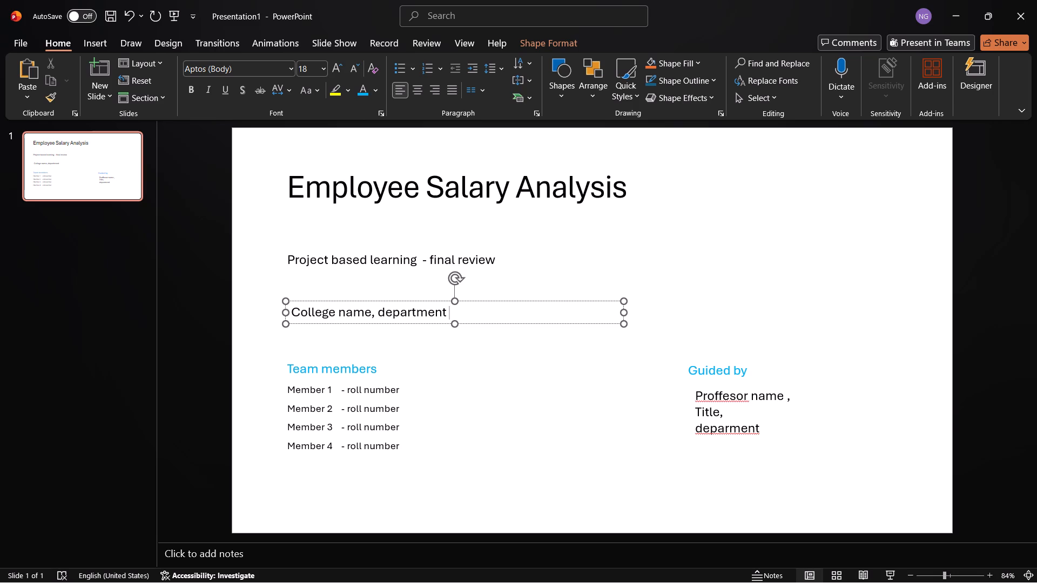
{"action": "left_click", "coordinate": [676, 294]}
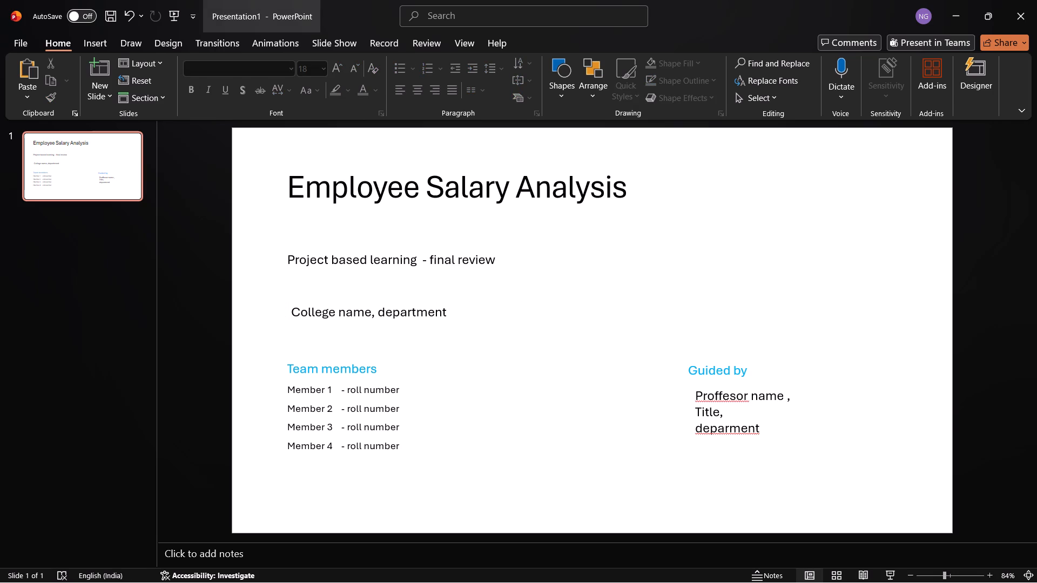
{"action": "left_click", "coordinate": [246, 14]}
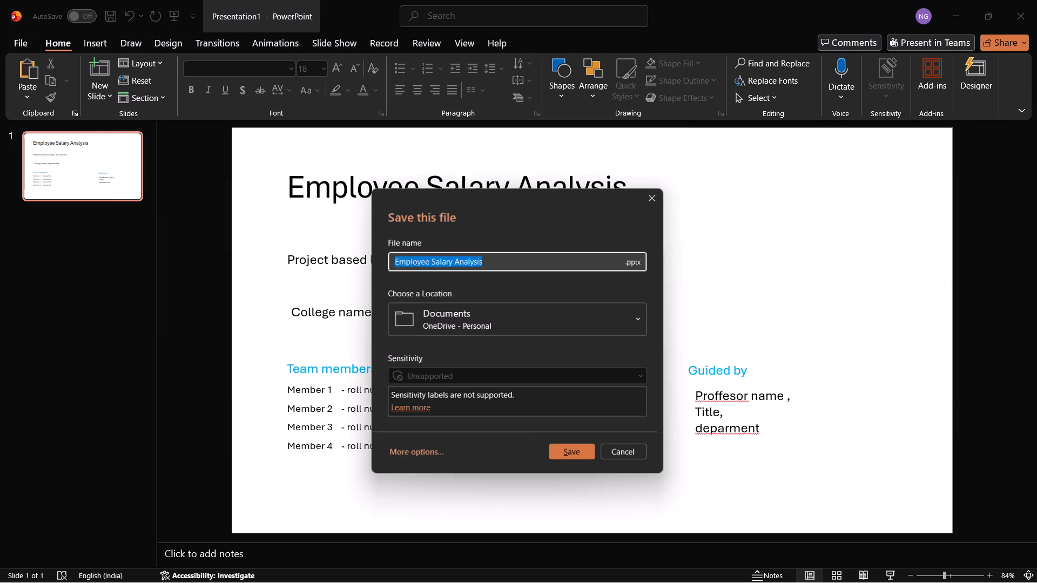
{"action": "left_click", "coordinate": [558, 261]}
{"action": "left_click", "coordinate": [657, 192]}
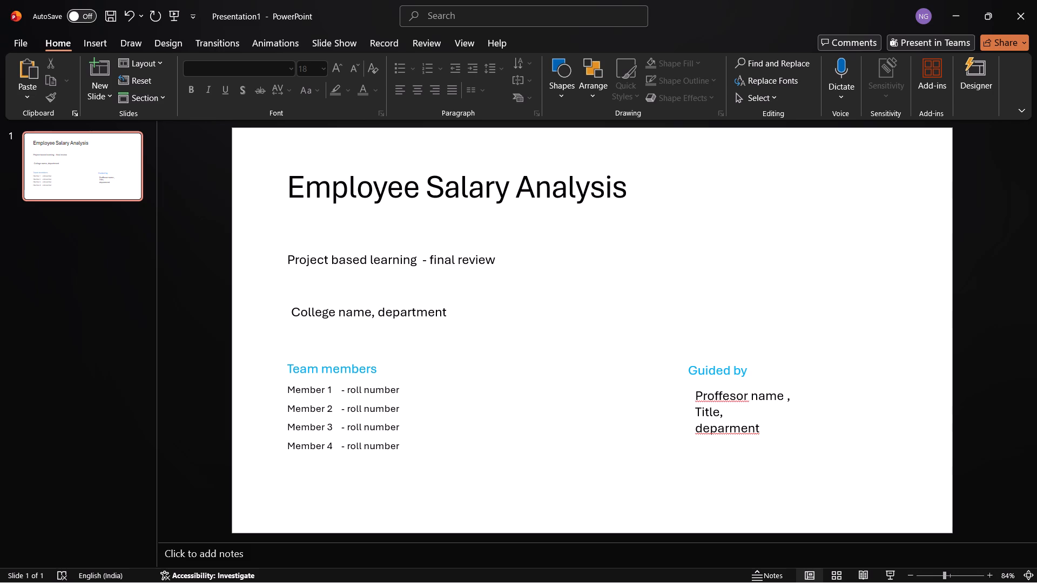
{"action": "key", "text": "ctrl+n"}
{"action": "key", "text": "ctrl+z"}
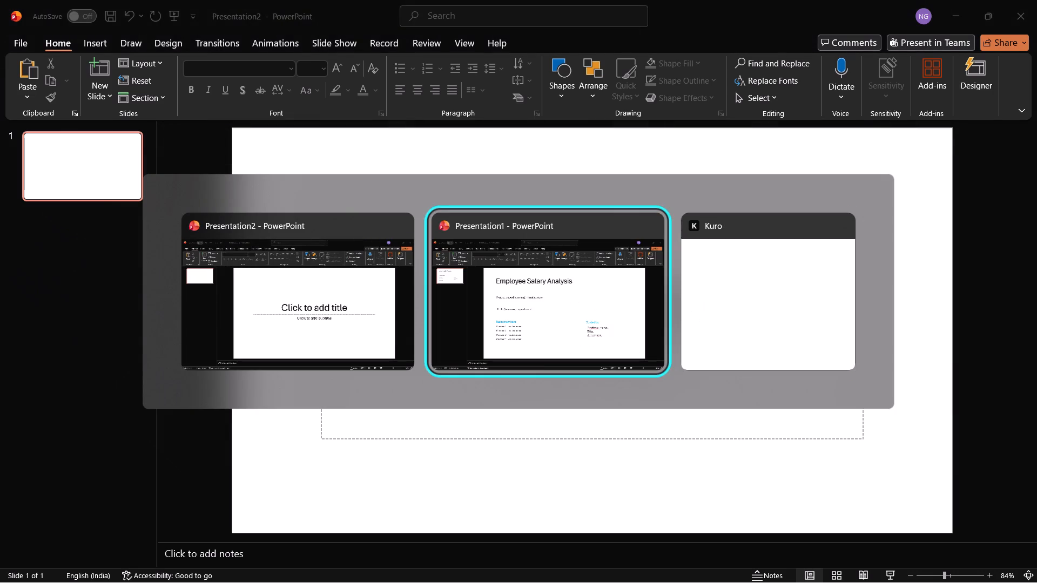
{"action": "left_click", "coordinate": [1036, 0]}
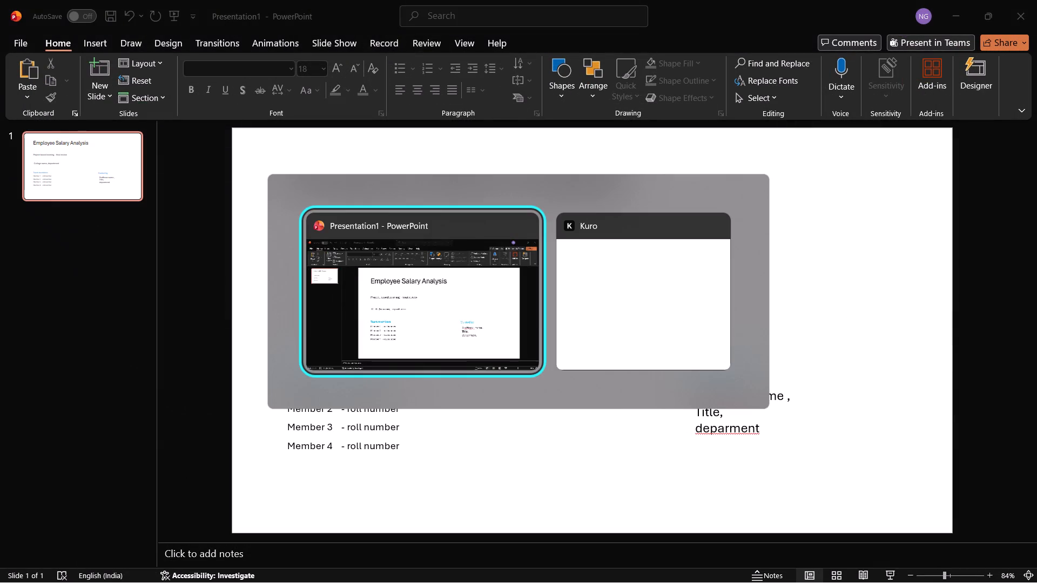
Add a new slide after the title slide and enter "Abstract" as its title.
{"action": "left_click", "coordinate": [78, 223]}
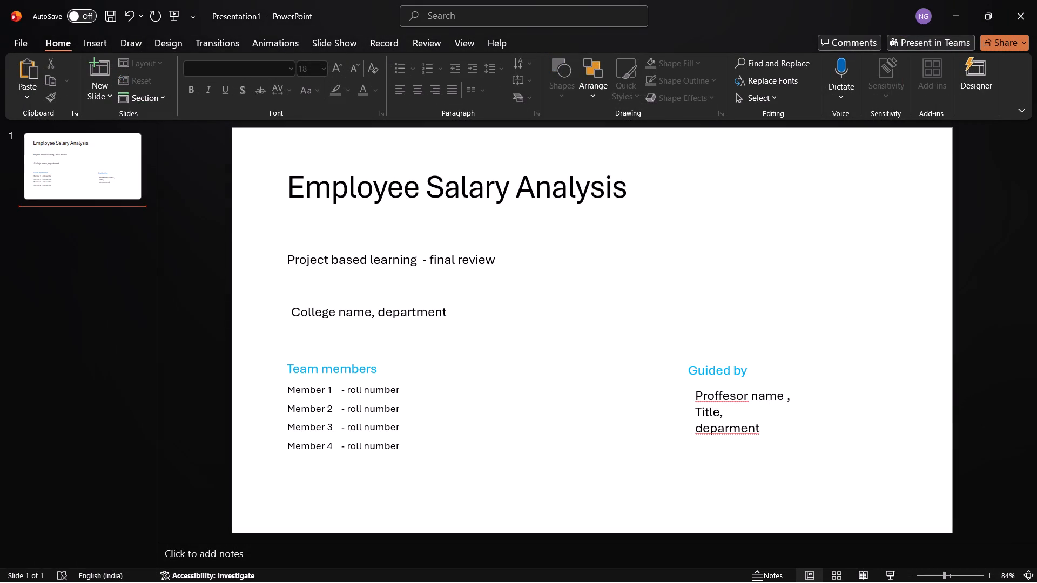
{"action": "double_click", "coordinate": [70, 229]}
{"action": "left_click", "coordinate": [452, 236]}
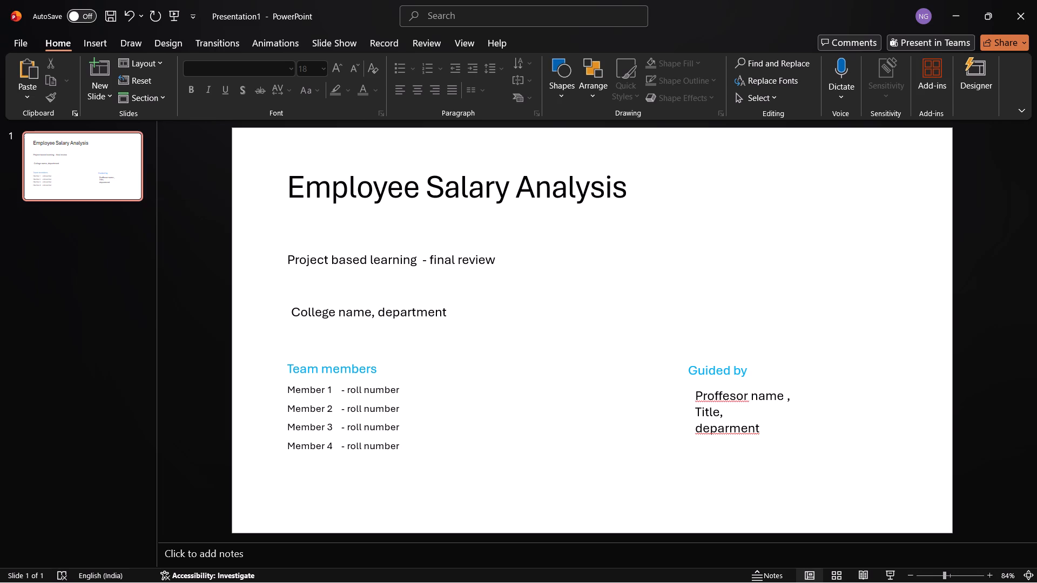
{"action": "right_click", "coordinate": [704, 213]}
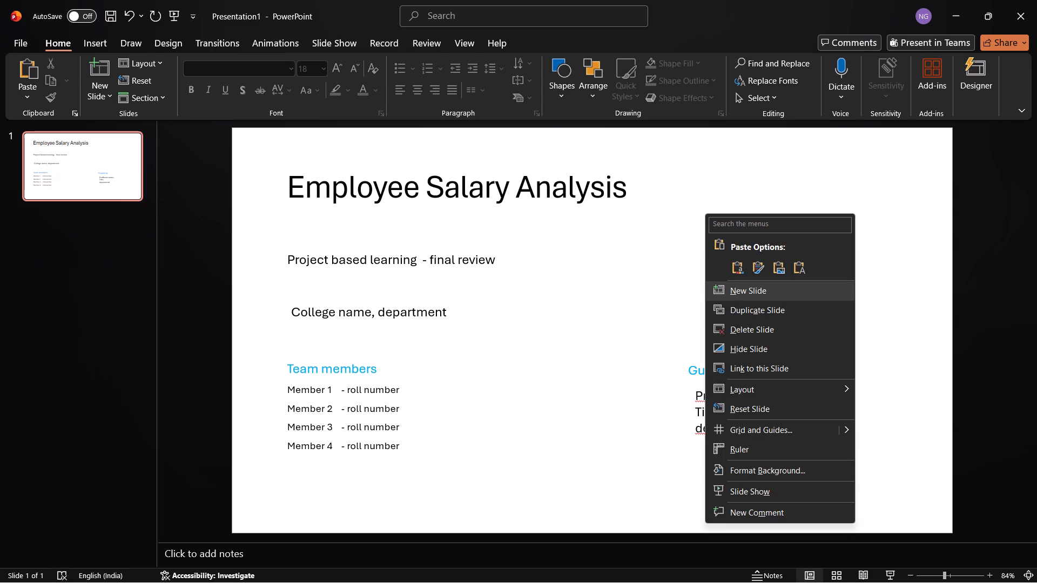
{"action": "left_click", "coordinate": [768, 290]}
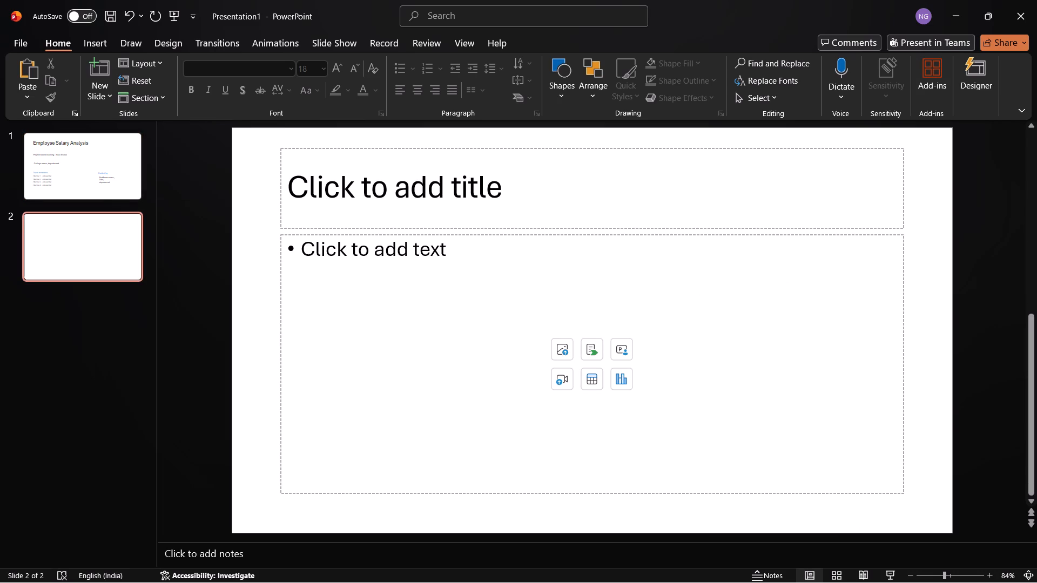
{"action": "left_click", "coordinate": [422, 198]}
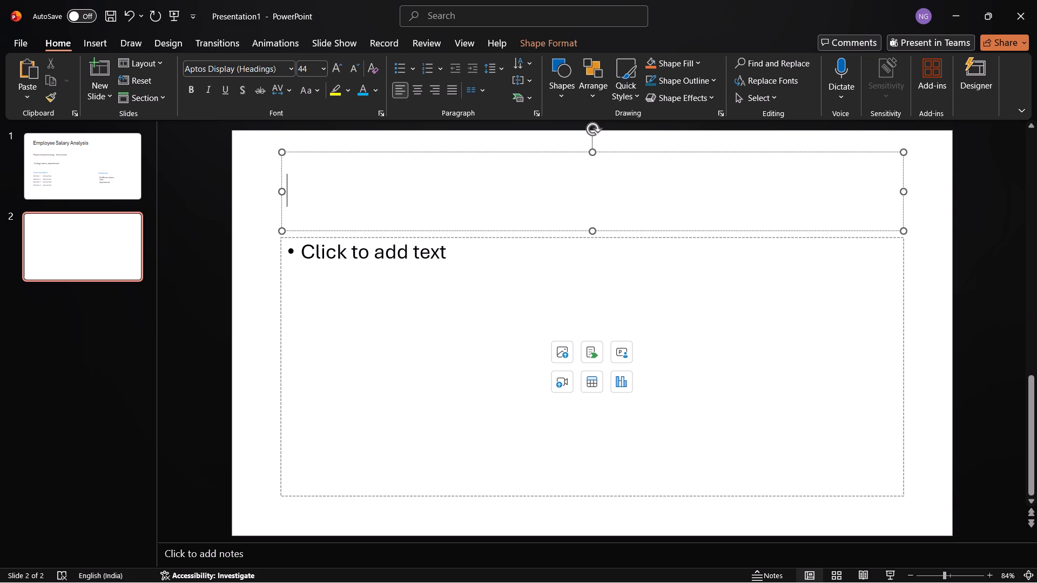
{"action": "type", "text": "Abs"}
{"action": "type", "text": "tract"}
{"action": "key", "text": "space"}
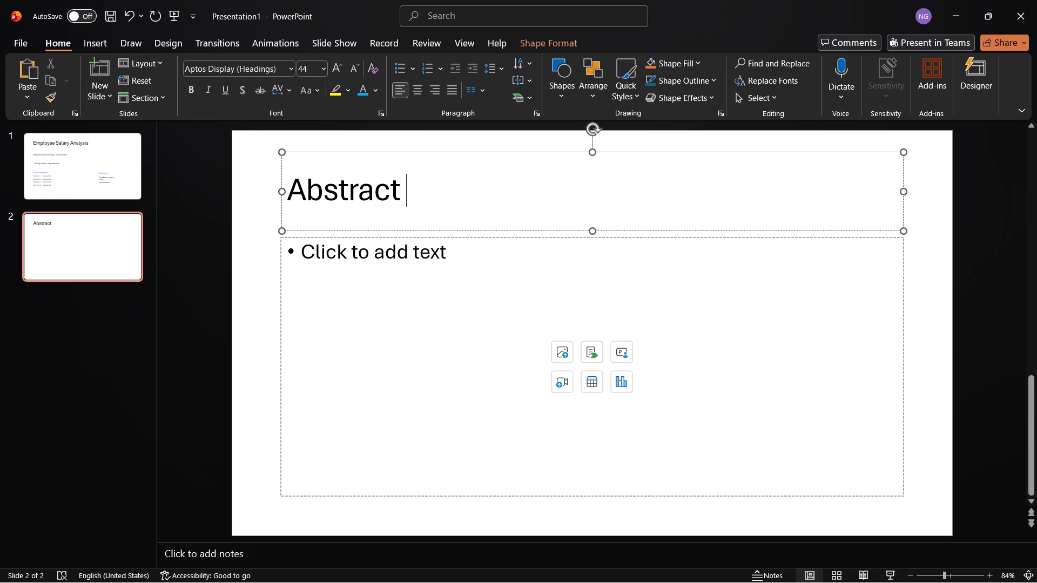
Replace the "Employee Salary Analysis" title on the first slide with "Project title".
{"action": "left_click", "coordinate": [116, 172]}
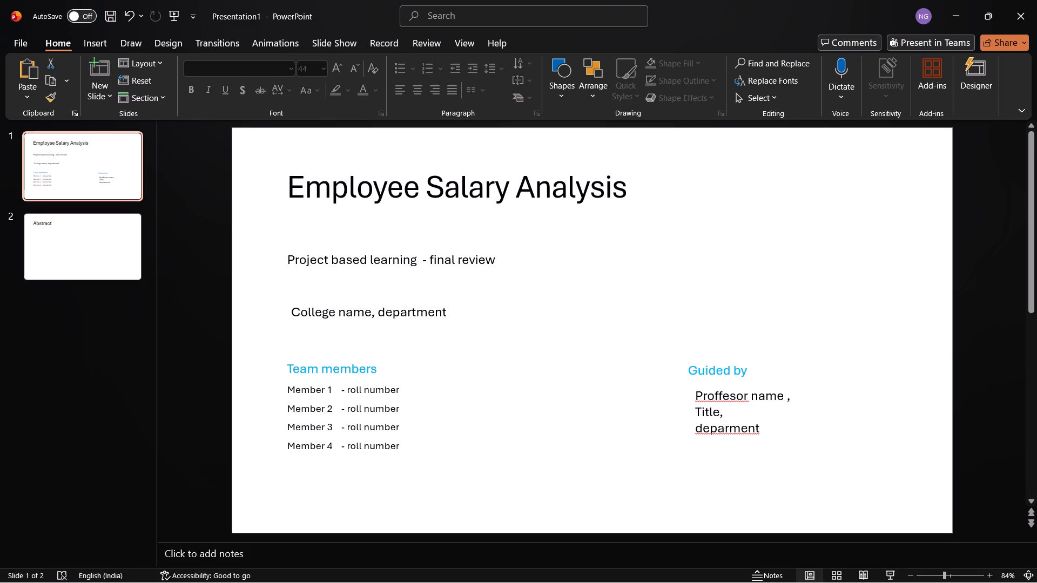
{"action": "left_click_drag", "start_coordinate": [291, 186], "coordinate": [607, 196]}
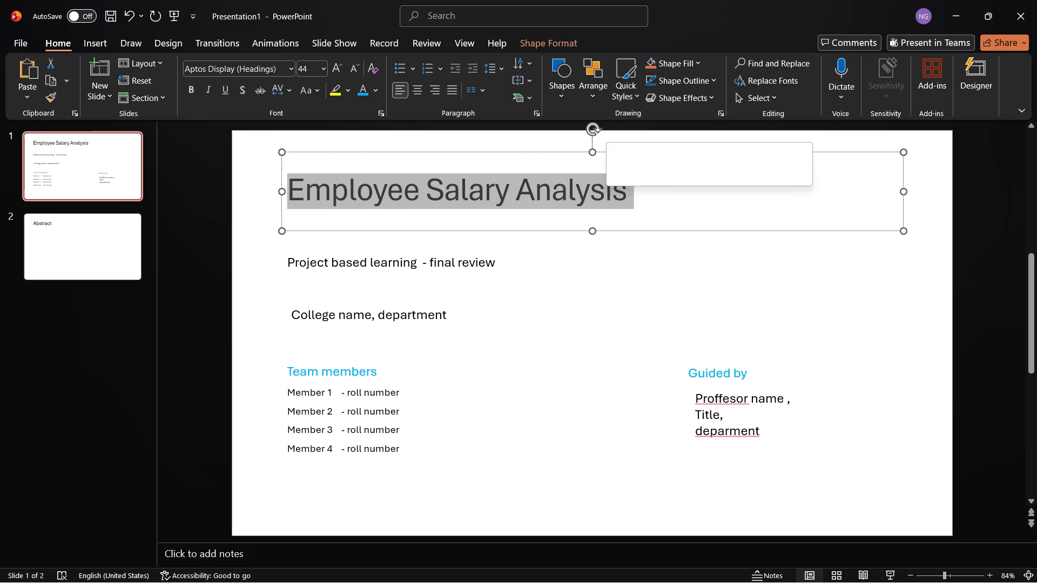
{"action": "key", "text": "BackSpace"}
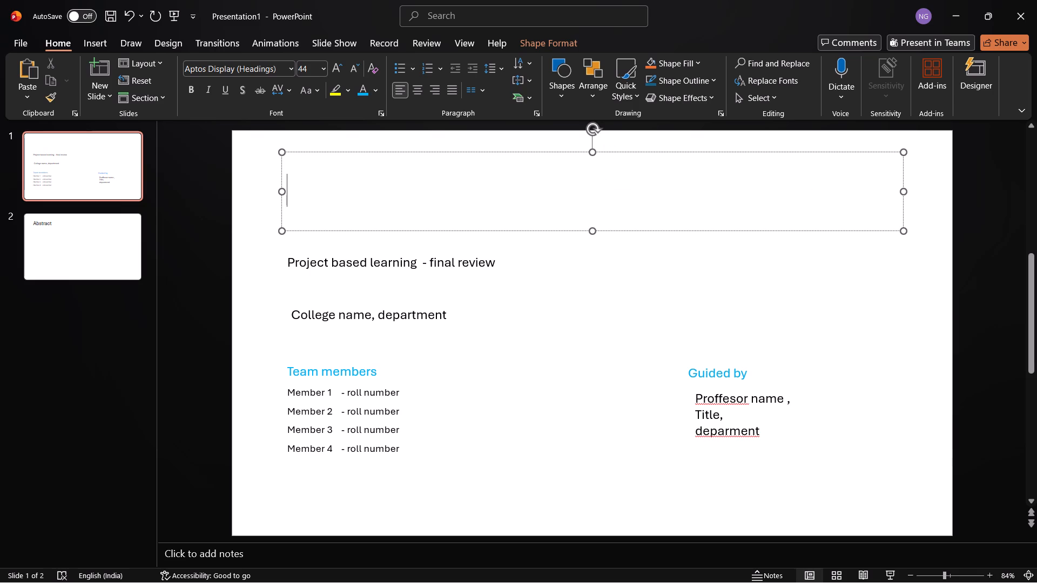
{"action": "type", "text": "project"}
{"action": "key", "text": "space"}
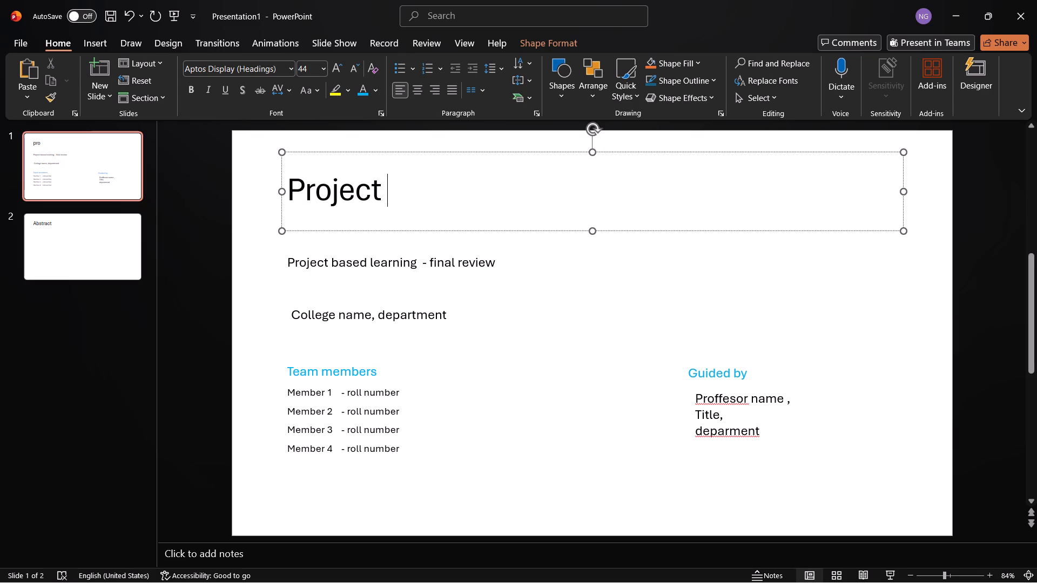
{"action": "type", "text": "name"}
{"action": "key", "text": "space"}
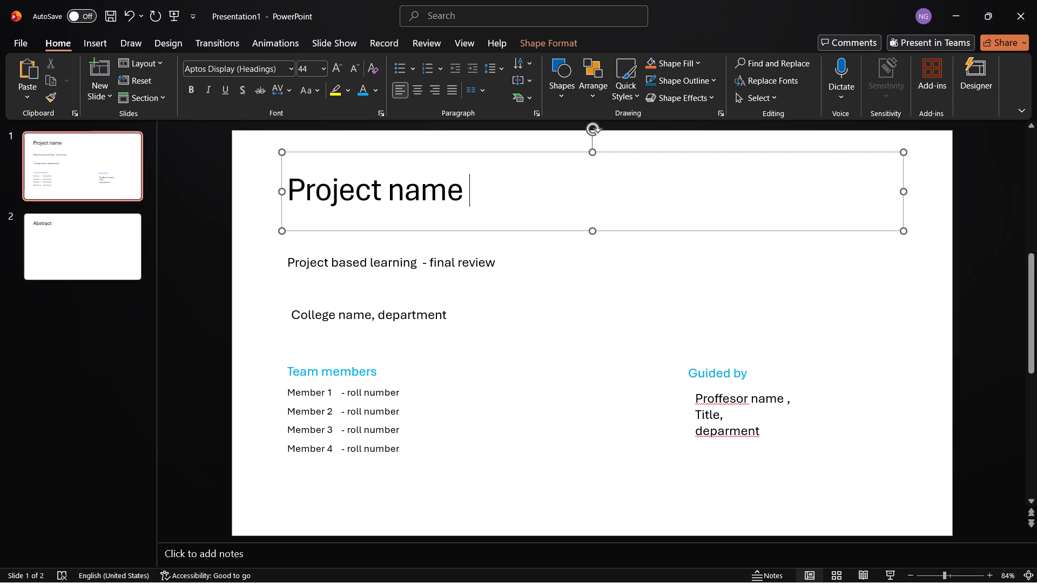
{"action": "key", "text": "BackSpace"}
{"action": "key", "text": "BackSpace"}
{"action": "key", "text": "BackSpace"}
{"action": "key", "text": "BackSpace"}
{"action": "key", "text": "BackSpace"}
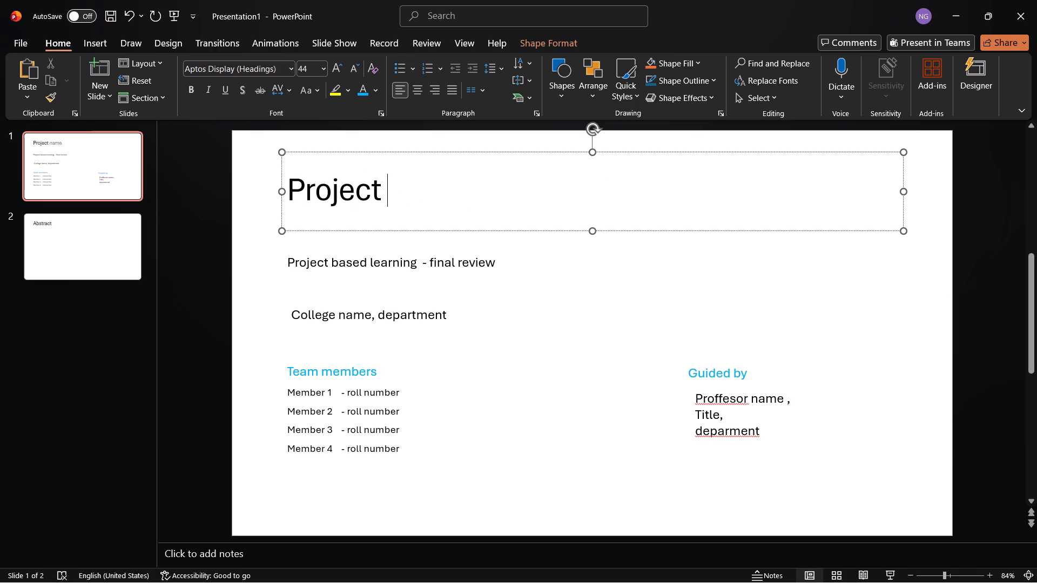
{"action": "type", "text": "title"}
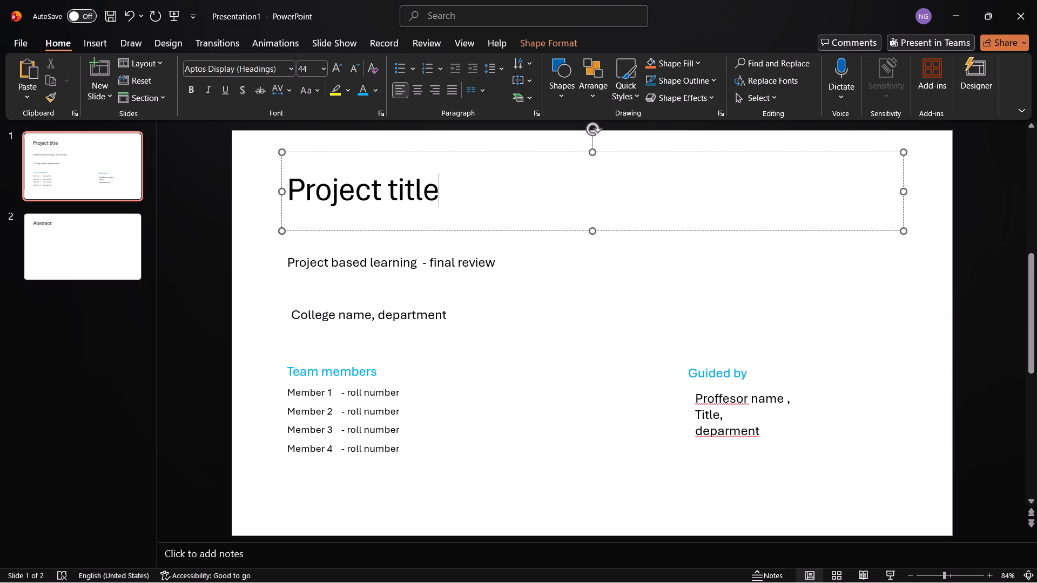
Remove the bullet from the body placeholder of the Abstract slide and leave the placeholder open for text.
{"action": "left_click", "coordinate": [89, 251]}
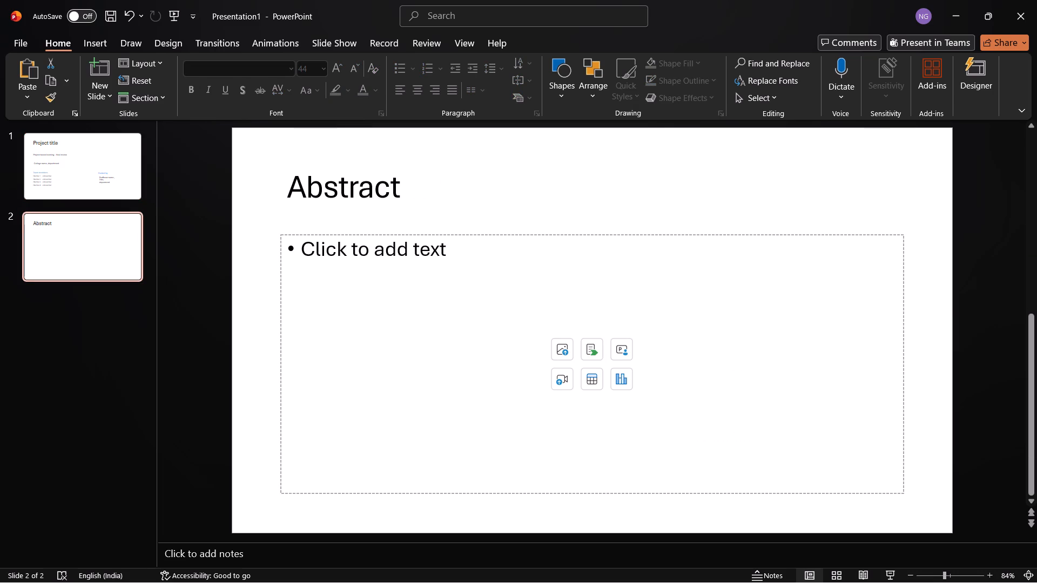
{"action": "left_click_drag", "start_coordinate": [473, 252], "coordinate": [341, 251]}
{"action": "key", "text": "BackSpace"}
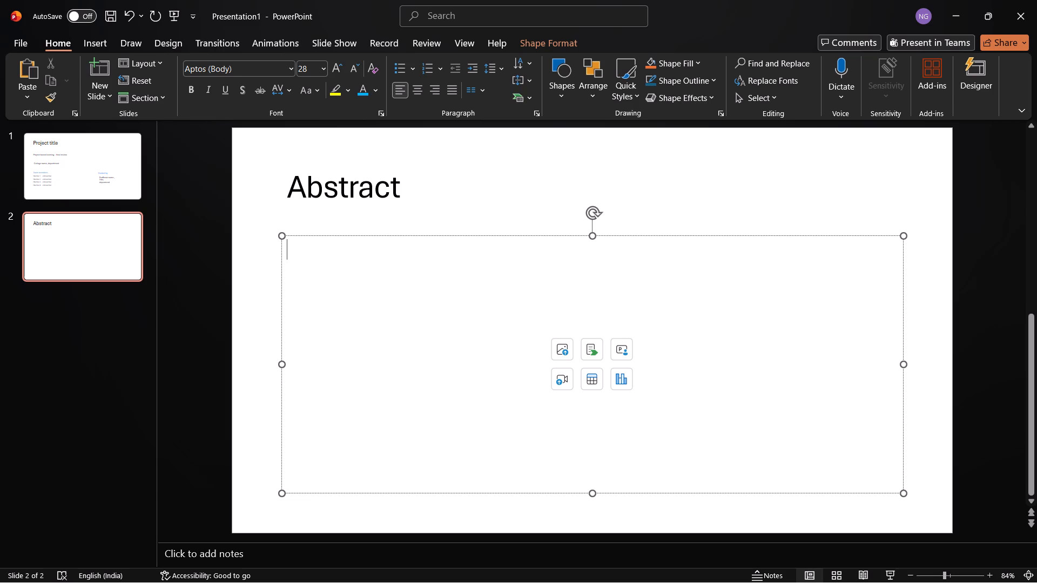
{"action": "left_click", "coordinate": [426, 179]}
{"action": "left_click", "coordinate": [427, 277]}
Shrink the Abstract slide's body placeholder to a little over half its width, leaving free space beside it.
{"action": "left_click_drag", "start_coordinate": [905, 493], "coordinate": [678, 469]}
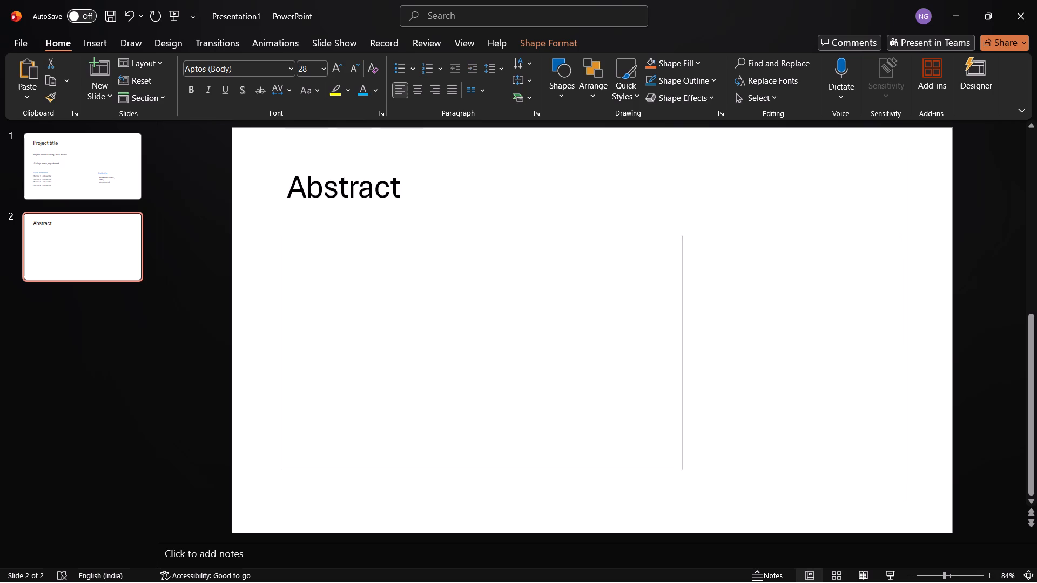
{"action": "left_click_drag", "start_coordinate": [678, 469], "coordinate": [631, 477]}
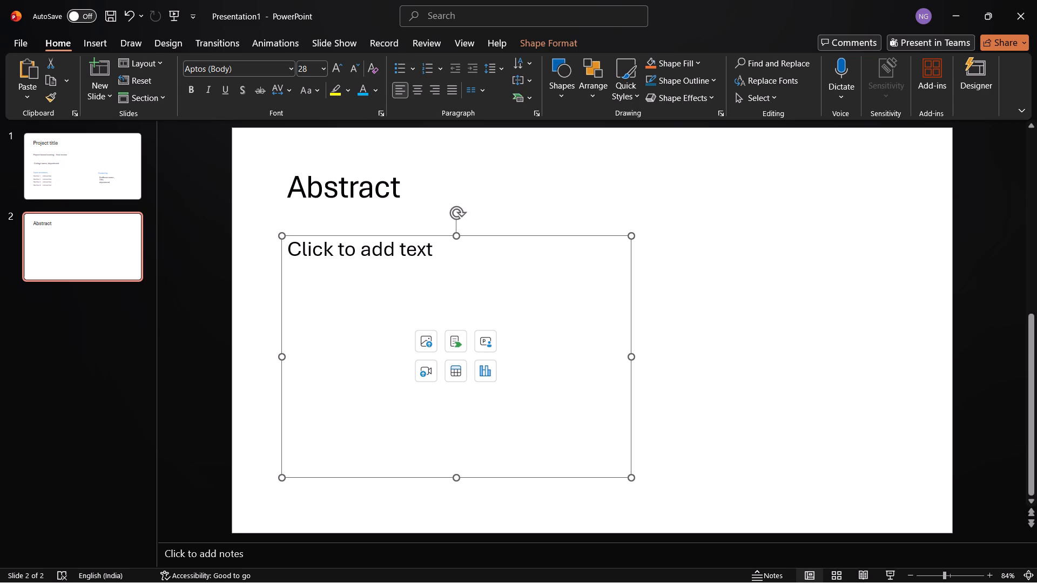
Add a large text box in the empty area beside the body placeholder and make it ready for text.
{"action": "double_click", "coordinate": [678, 239]}
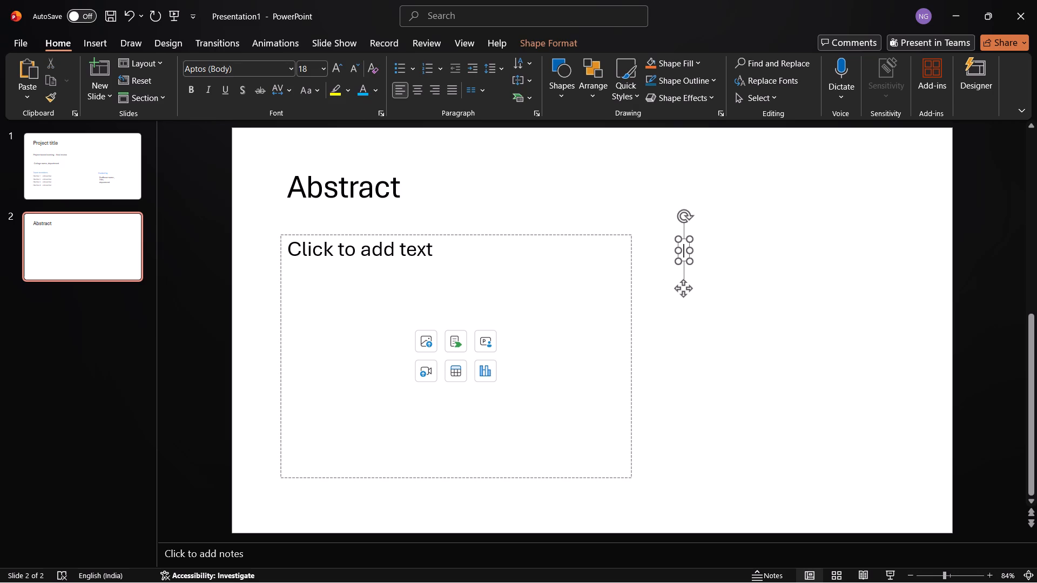
{"action": "left_click_drag", "start_coordinate": [690, 261], "coordinate": [911, 466]}
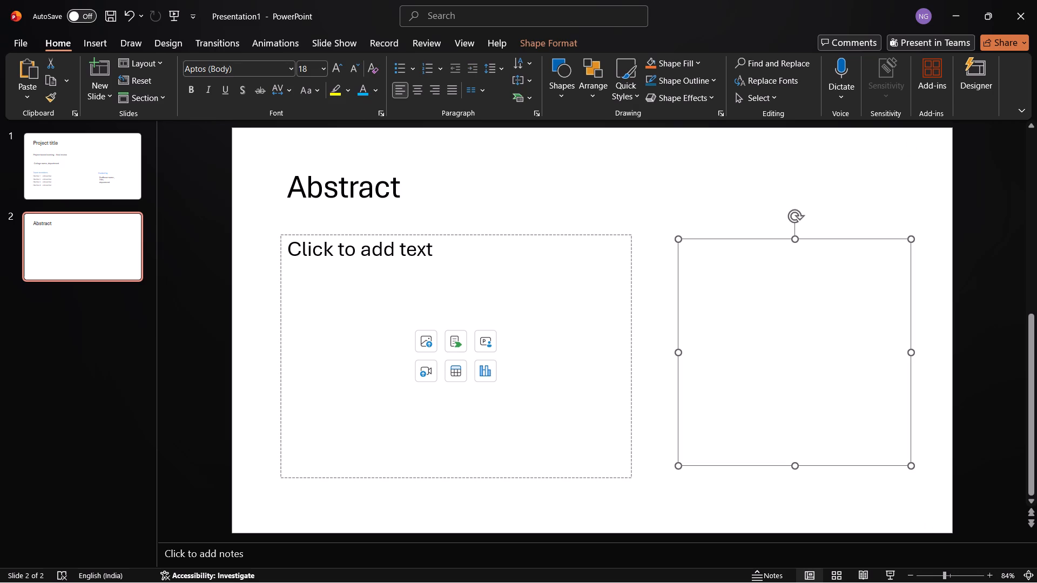
{"action": "left_click", "coordinate": [714, 247]}
{"action": "double_click", "coordinate": [711, 253]}
Enter "Any crucial steps you want to mention for your project presentation" in the new text box.
{"action": "type", "text": "any curcial stped"}
{"action": "key", "text": "space"}
{"action": "key", "text": "BackSpace"}
{"action": "key", "text": "BackSpace"}
{"action": "key", "text": "BackSpace"}
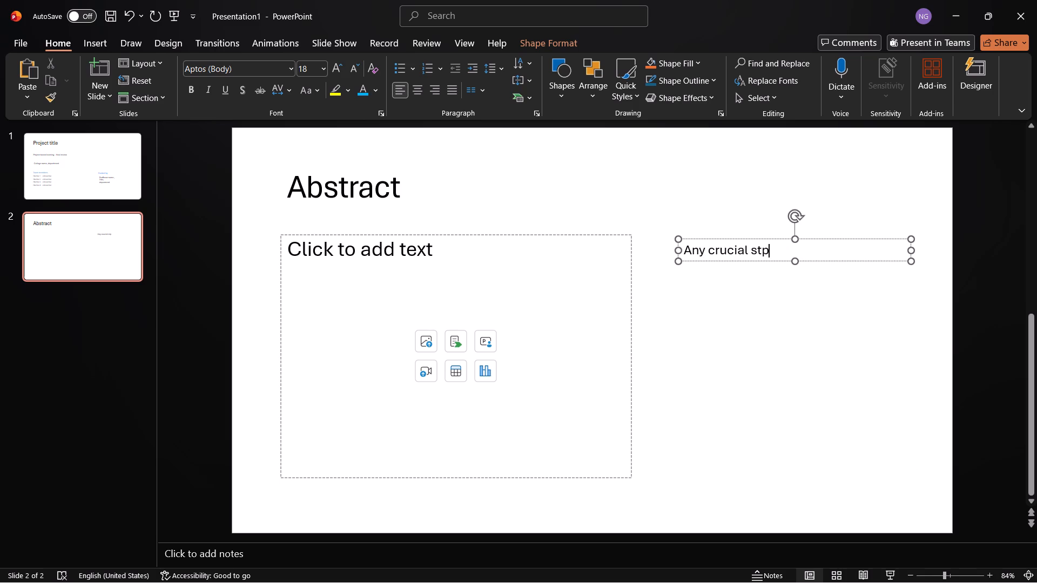
{"action": "key", "text": "BackSpace"}
{"action": "type", "text": "eps you wnat to mention for a"}
{"action": "key", "text": "space"}
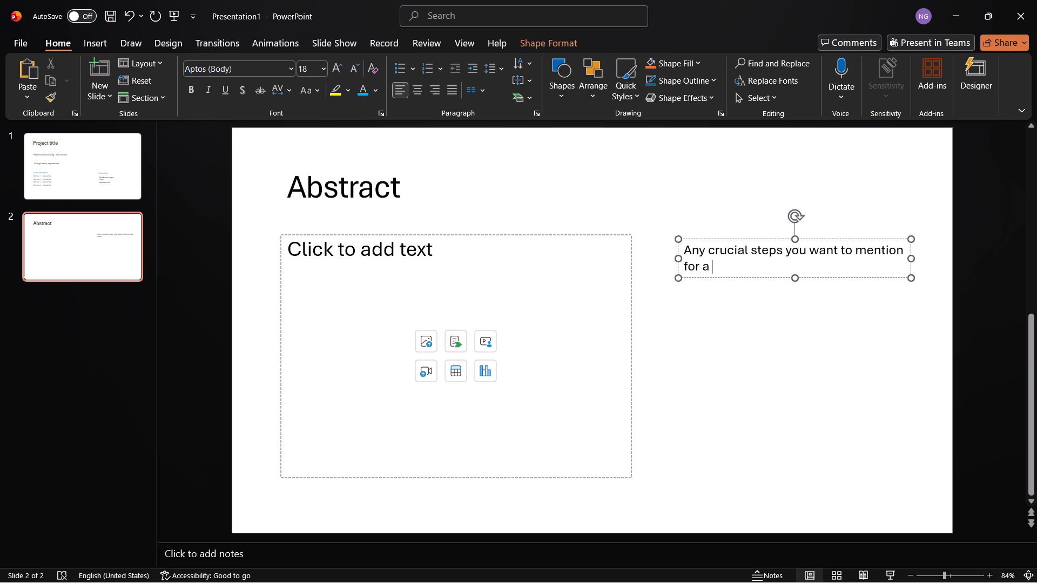
{"action": "key", "text": "BackSpace"}
{"action": "key", "text": "BackSpace"}
{"action": "key", "text": "u"}
{"action": "key", "text": "BackSpace"}
{"action": "key", "text": "u"}
{"action": "key", "text": "BackSpace"}
{"action": "type", "text": "yuo"}
{"action": "key", "text": "BackSpace"}
{"action": "key", "text": "BackSpace"}
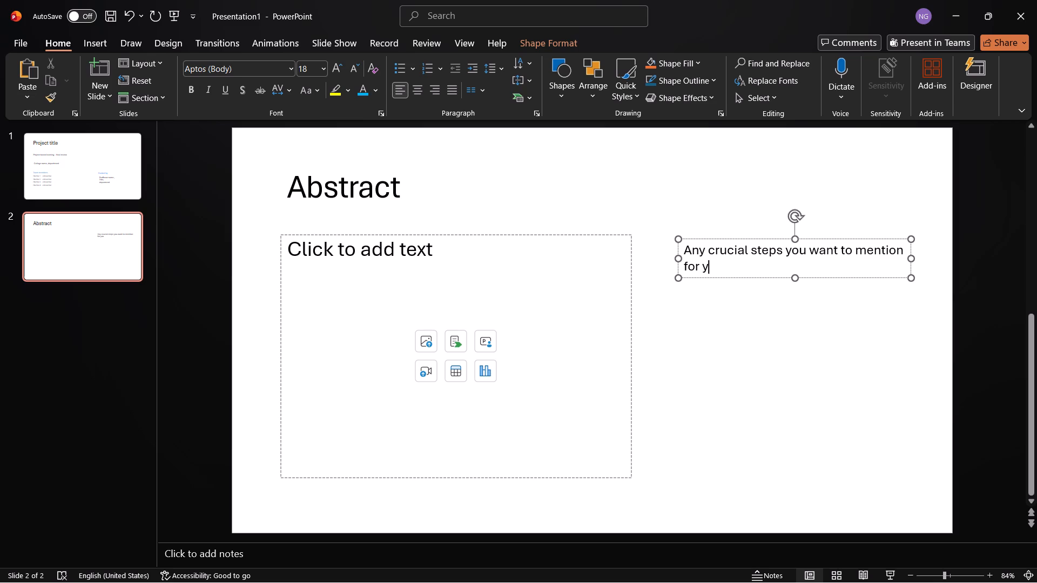
{"action": "type", "text": "our projet"}
{"action": "key", "text": "space"}
{"action": "key", "text": "BackSpace"}
{"action": "key", "text": "BackSpace"}
{"action": "type", "text": "ct presenattion"}
{"action": "key", "text": "BackSpace"}
{"action": "key", "text": "BackSpace"}
{"action": "key", "text": "BackSpace"}
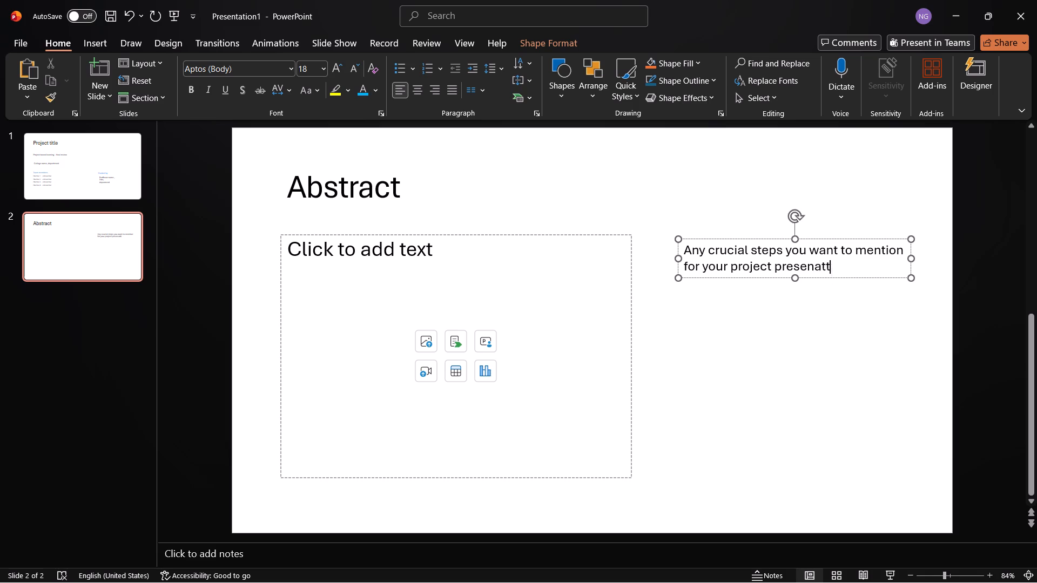
{"action": "key", "text": "BackSpace"}
{"action": "key", "text": "BackSpace"}
{"action": "key", "text": "BackSpace"}
{"action": "type", "text": "tation"}
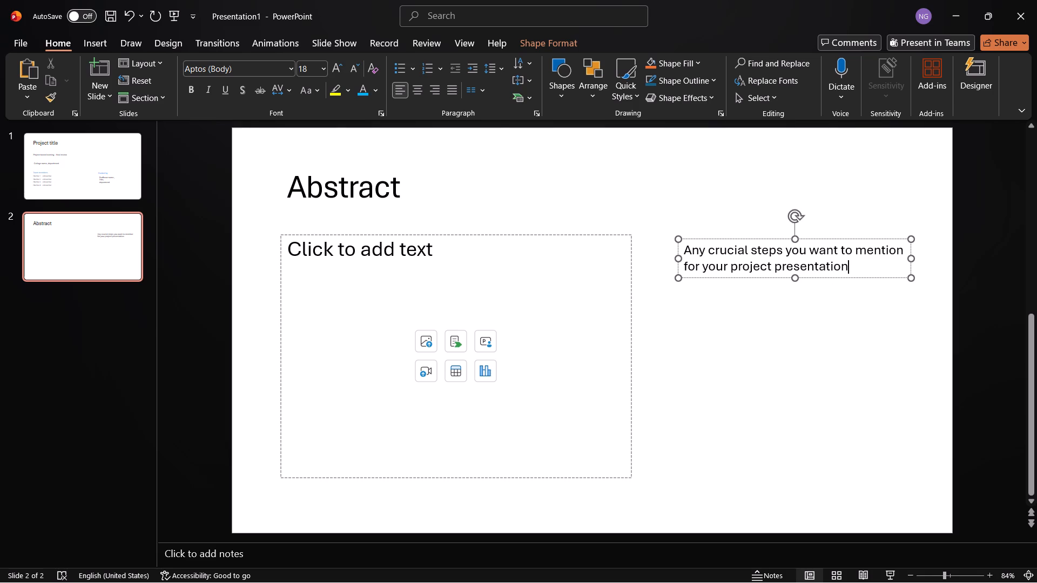
Enter "A one paragraph understanding of your project by which the listener will get the basic idea of why your project" in the body placeholder.
{"action": "left_click", "coordinate": [472, 250]}
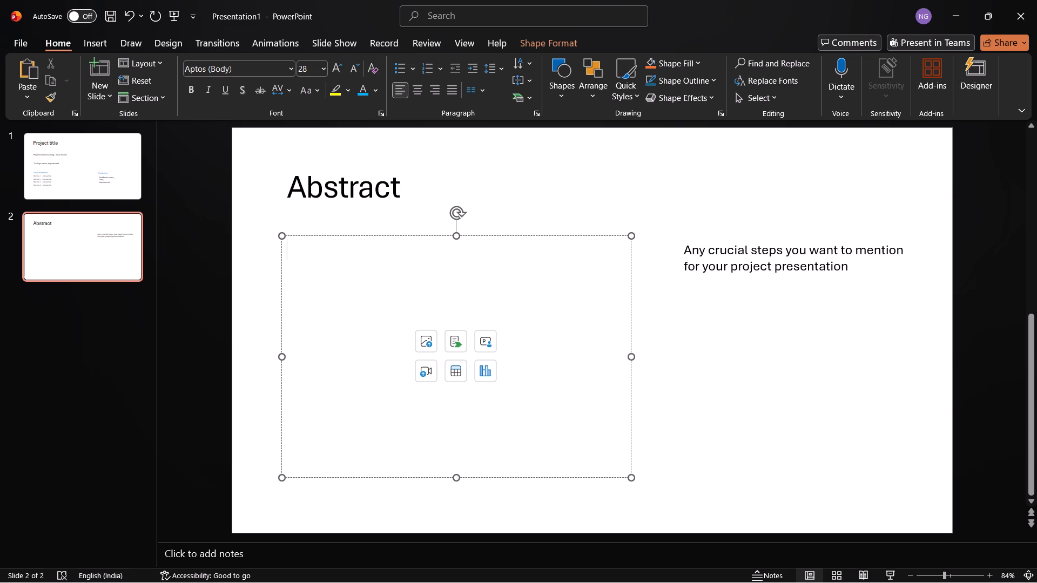
{"action": "type", "text": "a"}
{"action": "key", "text": "space"}
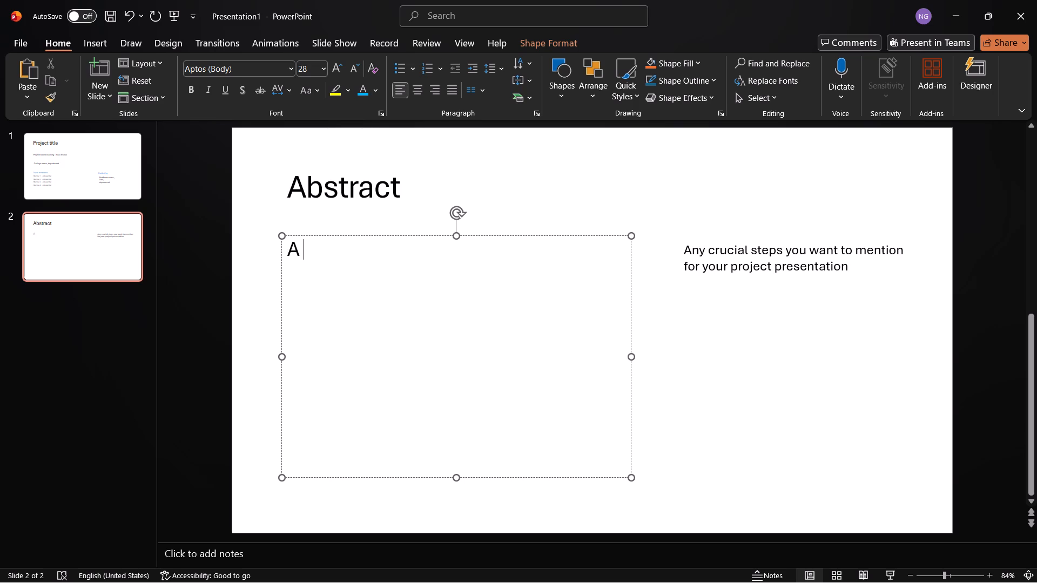
{"action": "type", "text": "sm"}
{"action": "key", "text": "BackSpace"}
{"action": "key", "text": "BackSpace"}
{"action": "type", "text": "one para"}
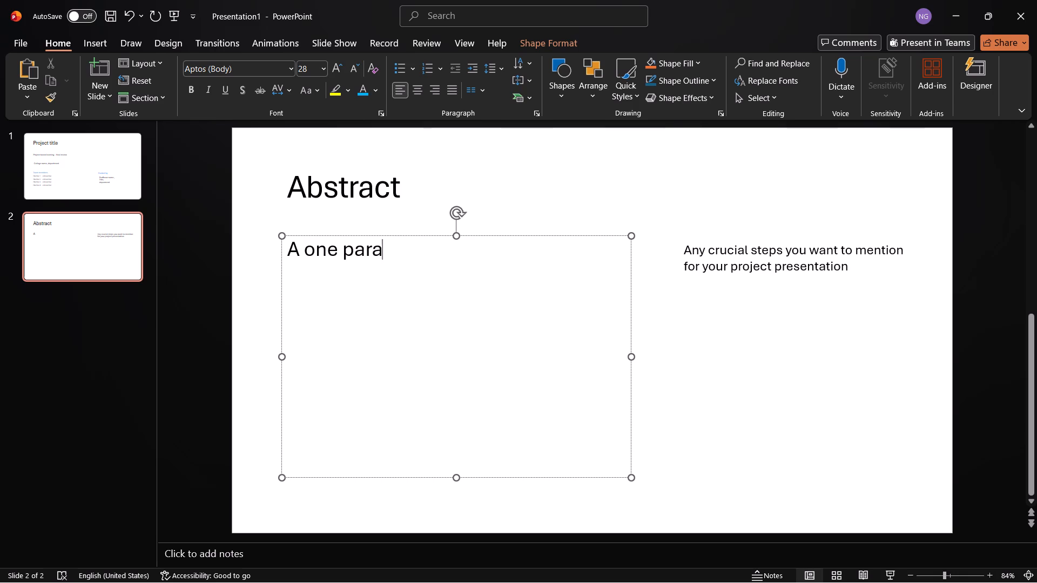
{"action": "type", "text": "graph understan"}
{"action": "type", "text": "ding"}
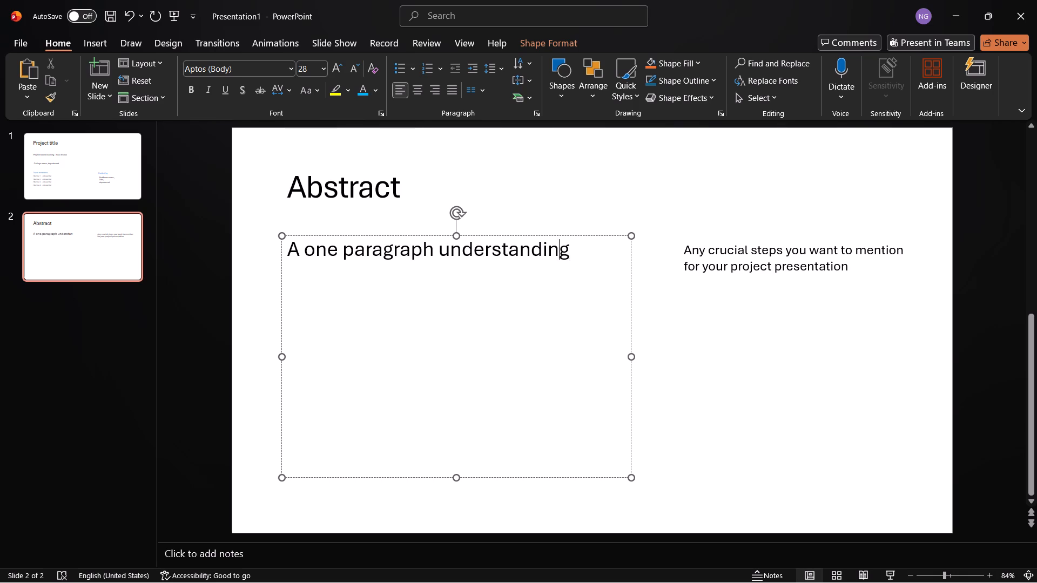
{"action": "key", "text": "space"}
{"action": "type", "text": "of your"}
{"action": "key", "text": "space"}
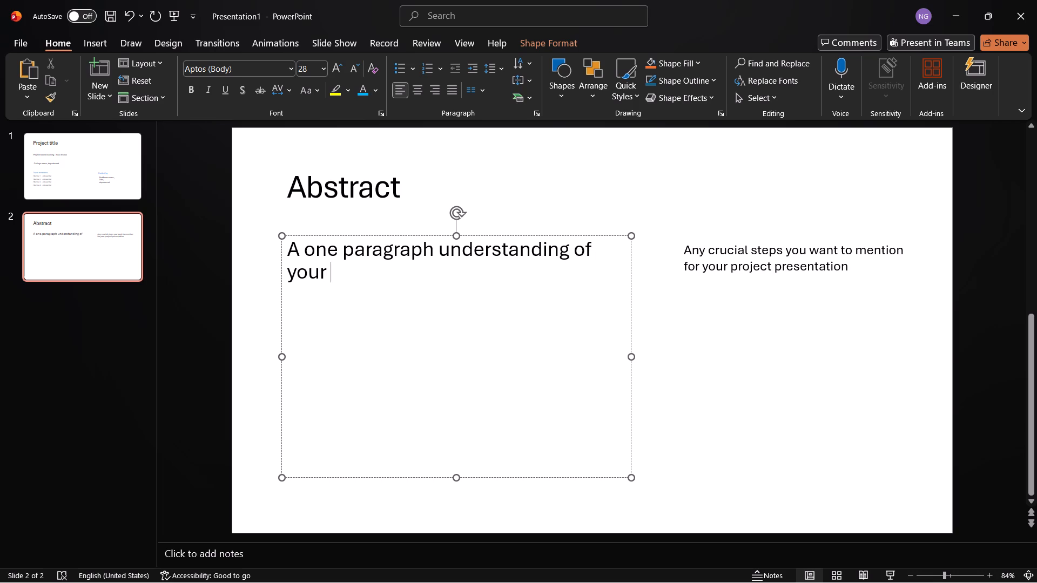
{"action": "type", "text": "project"}
{"action": "key", "text": "space"}
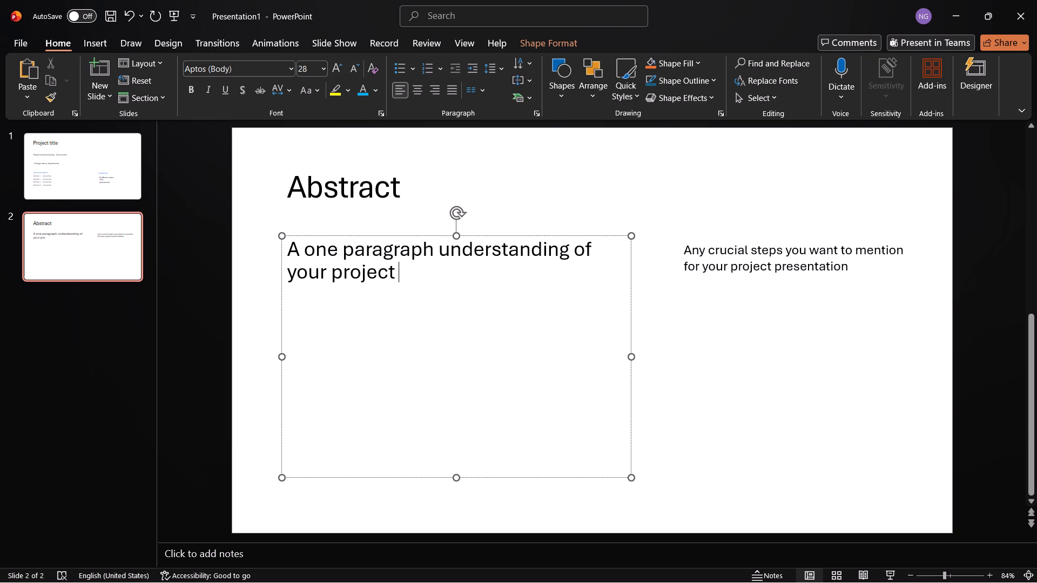
{"action": "type", "text": "by which"}
{"action": "key", "text": "space"}
{"action": "type", "text": "the"}
{"action": "key", "text": "space"}
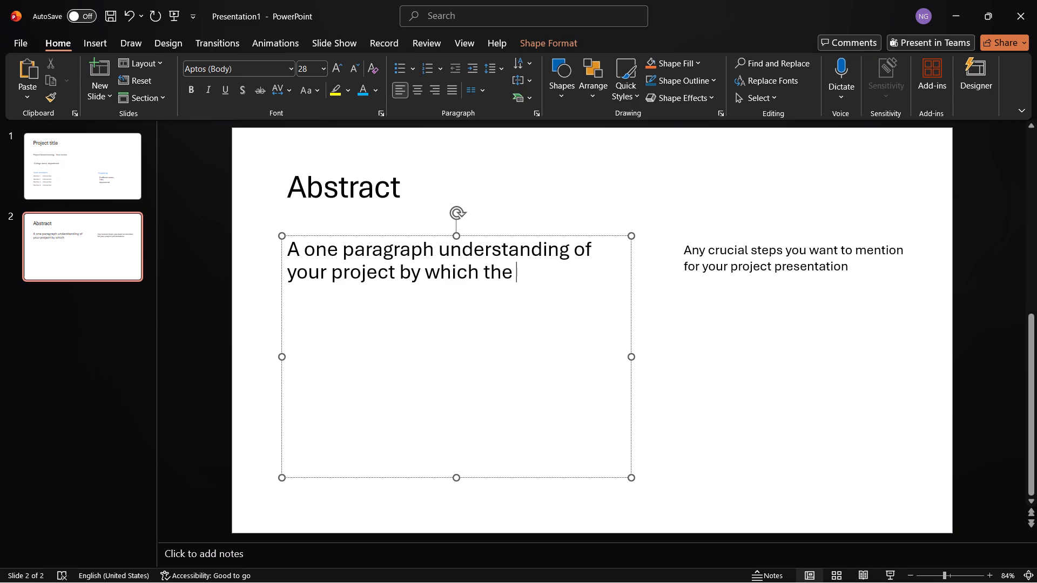
{"action": "type", "text": "lsi"}
{"action": "key", "text": "BackSpace"}
{"action": "key", "text": "BackSpace"}
{"action": "type", "text": "istener will get the"}
{"action": "key", "text": "space"}
{"action": "type", "text": "basic o"}
{"action": "key", "text": "BackSpace"}
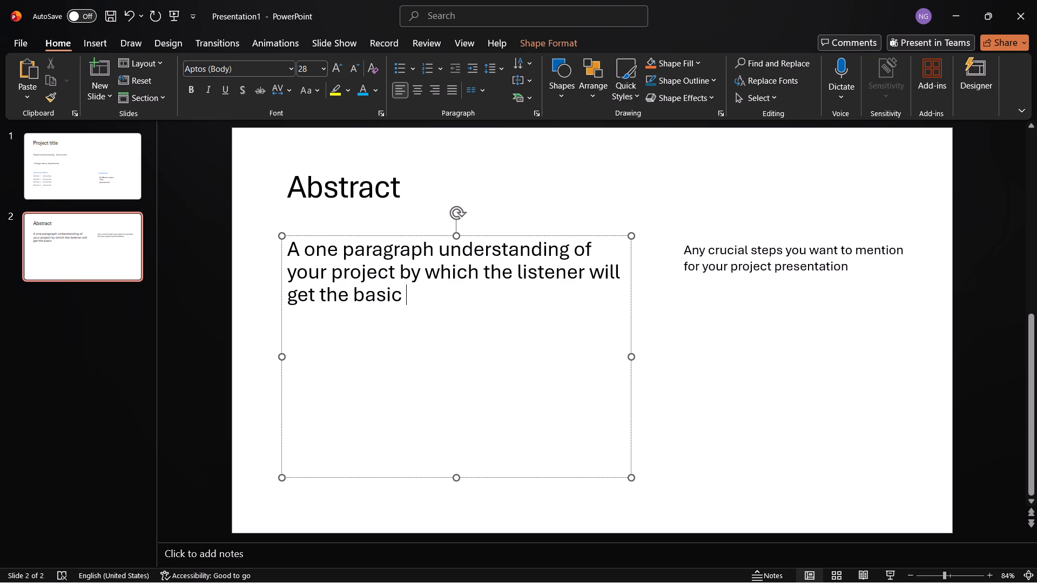
{"action": "type", "text": "idea of why your project"}
{"action": "key", "text": "space"}
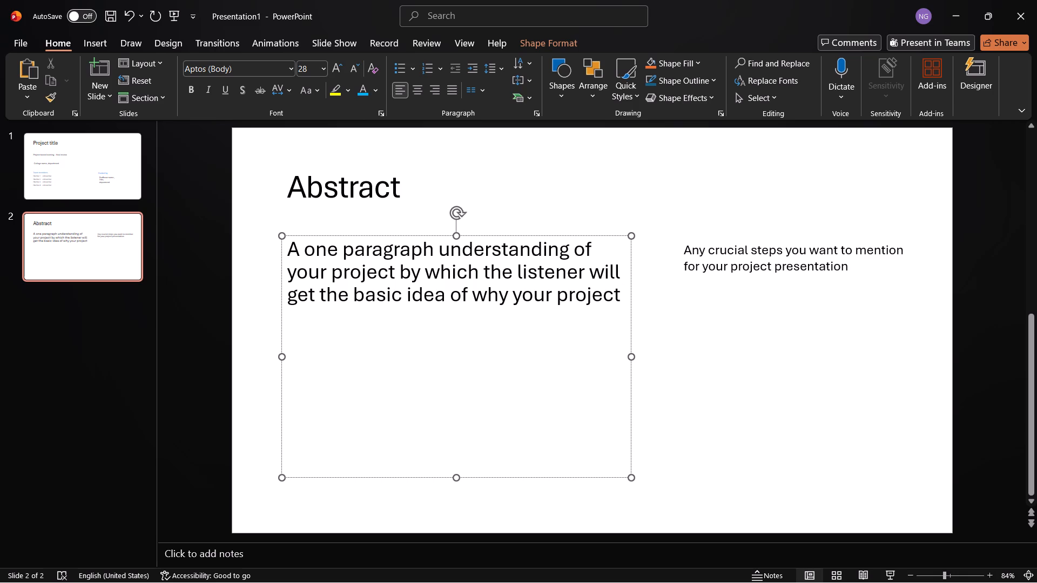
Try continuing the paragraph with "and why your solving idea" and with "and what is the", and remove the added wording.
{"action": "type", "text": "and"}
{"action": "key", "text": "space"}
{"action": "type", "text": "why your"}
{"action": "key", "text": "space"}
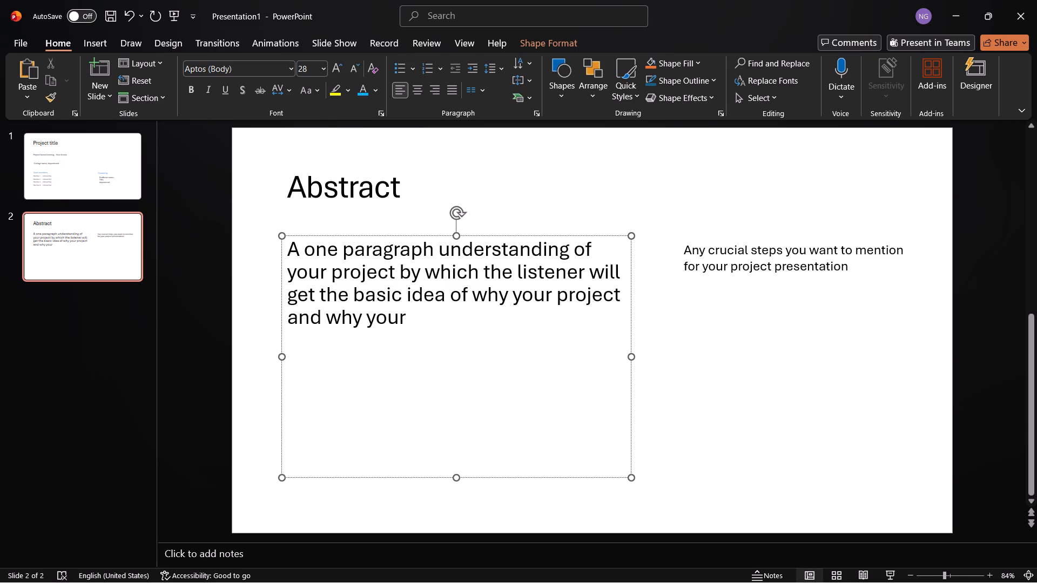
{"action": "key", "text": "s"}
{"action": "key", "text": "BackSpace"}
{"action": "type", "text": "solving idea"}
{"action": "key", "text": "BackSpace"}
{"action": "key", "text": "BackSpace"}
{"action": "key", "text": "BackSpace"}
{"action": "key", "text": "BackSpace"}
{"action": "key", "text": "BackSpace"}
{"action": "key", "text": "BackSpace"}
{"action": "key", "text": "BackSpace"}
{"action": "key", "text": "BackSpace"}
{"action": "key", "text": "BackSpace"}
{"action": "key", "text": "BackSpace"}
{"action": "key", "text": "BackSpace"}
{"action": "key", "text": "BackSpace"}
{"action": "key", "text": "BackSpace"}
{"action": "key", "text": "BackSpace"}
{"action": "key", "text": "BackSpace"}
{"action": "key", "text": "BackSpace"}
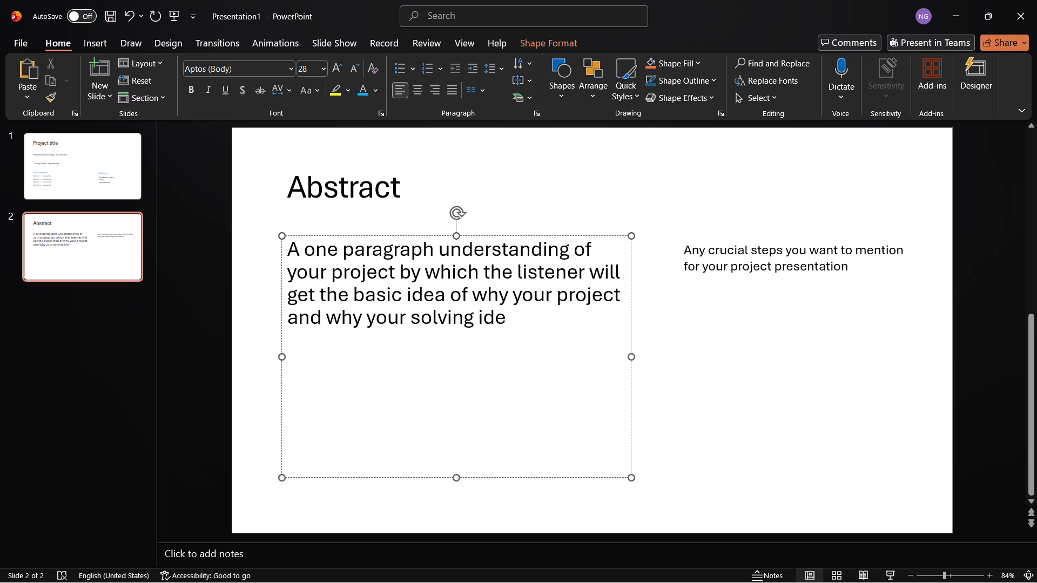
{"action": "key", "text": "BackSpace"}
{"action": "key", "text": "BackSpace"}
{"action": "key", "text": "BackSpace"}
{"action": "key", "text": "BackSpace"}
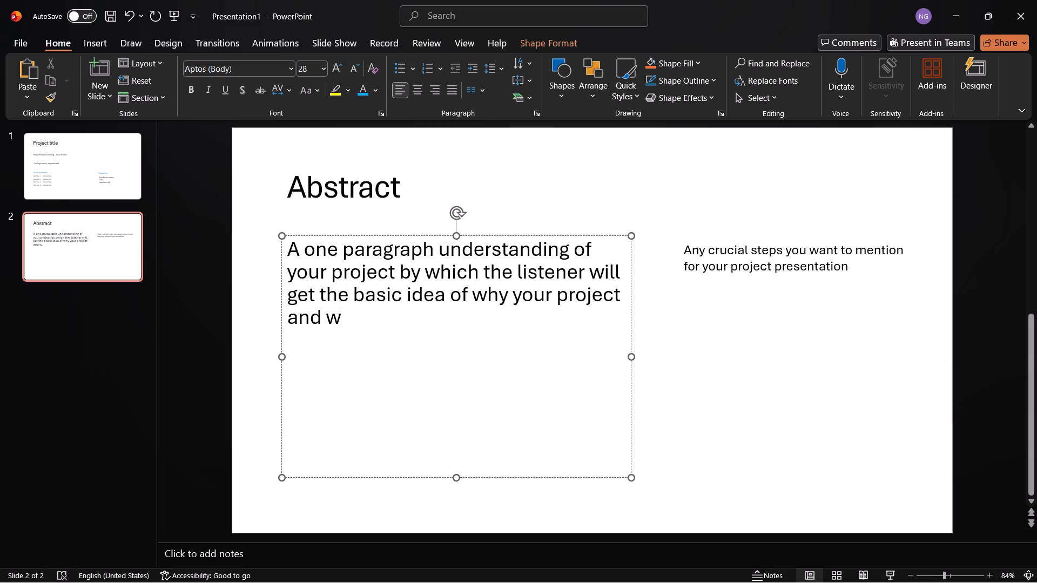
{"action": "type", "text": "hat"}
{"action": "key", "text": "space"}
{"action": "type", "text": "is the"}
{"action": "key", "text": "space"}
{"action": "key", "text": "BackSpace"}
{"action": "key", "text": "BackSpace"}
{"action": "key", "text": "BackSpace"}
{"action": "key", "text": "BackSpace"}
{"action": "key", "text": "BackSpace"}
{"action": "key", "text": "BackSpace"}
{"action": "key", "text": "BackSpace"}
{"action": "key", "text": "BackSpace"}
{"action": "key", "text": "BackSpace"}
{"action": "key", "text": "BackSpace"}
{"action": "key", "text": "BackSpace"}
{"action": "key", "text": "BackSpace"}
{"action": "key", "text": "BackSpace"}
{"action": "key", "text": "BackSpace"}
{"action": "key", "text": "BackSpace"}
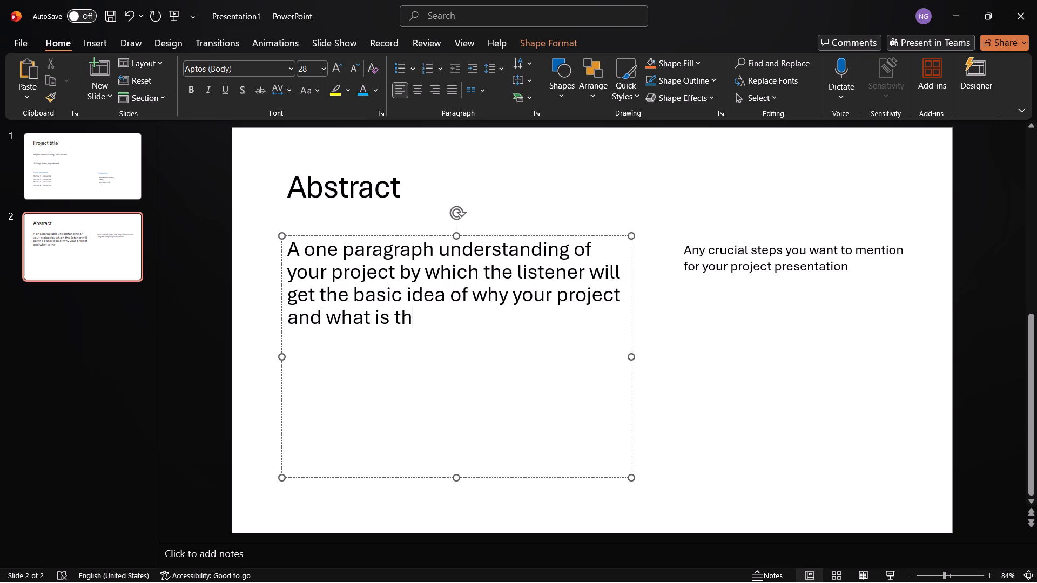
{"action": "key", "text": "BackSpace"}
Replace "why your project" at the paragraph's end with "what you are trying to solve and how you are doing it".
{"action": "key", "text": "BackSpace"}
{"action": "key", "text": "BackSpace"}
{"action": "key", "text": "BackSpace"}
{"action": "key", "text": "BackSpace"}
{"action": "key", "text": "BackSpace"}
{"action": "key", "text": "BackSpace"}
{"action": "key", "text": "BackSpace"}
{"action": "key", "text": "BackSpace"}
{"action": "key", "text": "BackSpace"}
{"action": "key", "text": "BackSpace"}
{"action": "key", "text": "BackSpace"}
{"action": "key", "text": "BackSpace"}
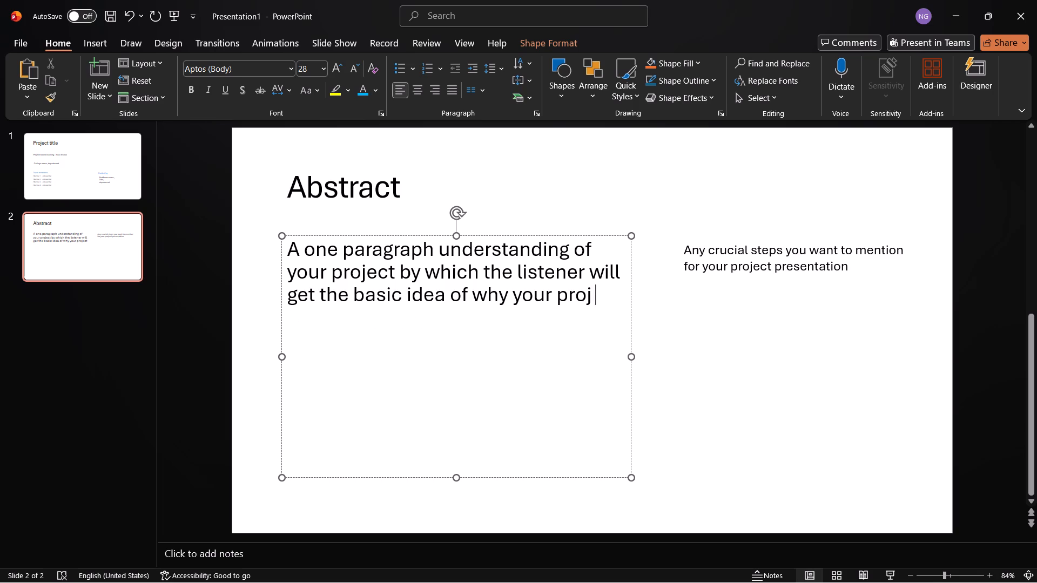
{"action": "key", "text": "BackSpace"}
{"action": "key", "text": "BackSpace"}
{"action": "key", "text": "BackSpace"}
{"action": "key", "text": "BackSpace"}
{"action": "key", "text": "BackSpace"}
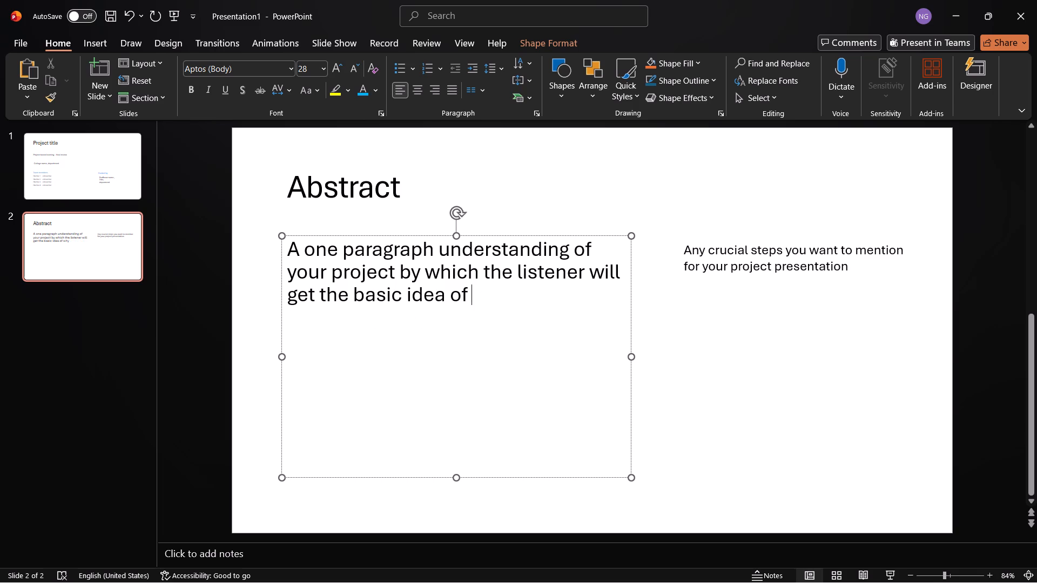
{"action": "type", "text": "what"}
{"action": "key", "text": "space"}
{"action": "type", "text": "you are truy"}
{"action": "key", "text": "BackSpace"}
{"action": "key", "text": "BackSpace"}
{"action": "type", "text": "yh"}
{"action": "key", "text": "BackSpace"}
{"action": "type", "text": "ing to solve ad"}
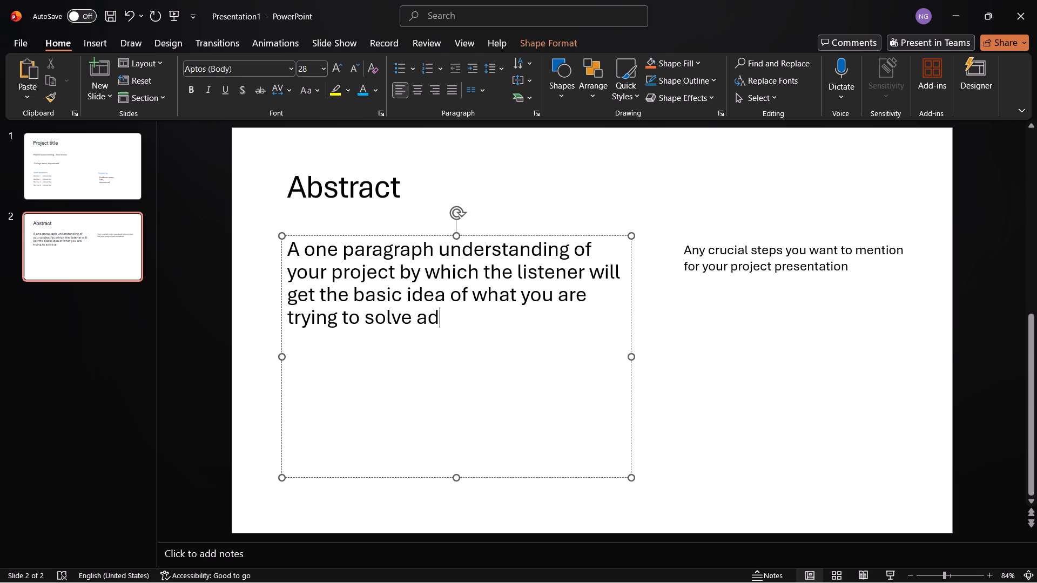
{"action": "key", "text": "BackSpace"}
{"action": "type", "text": "nd how t"}
{"action": "key", "text": "BackSpace"}
{"action": "type", "text": "you are doing it"}
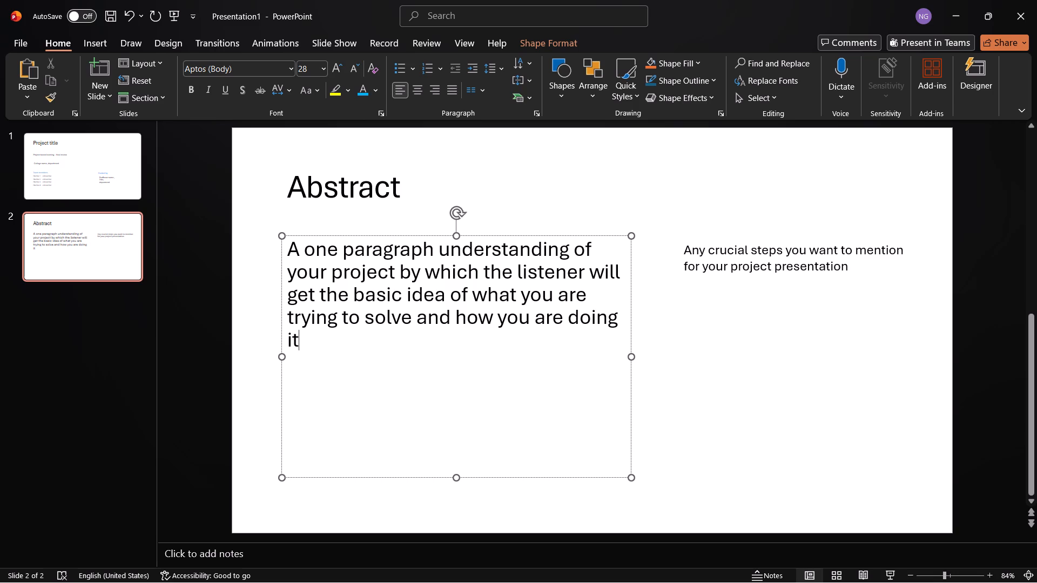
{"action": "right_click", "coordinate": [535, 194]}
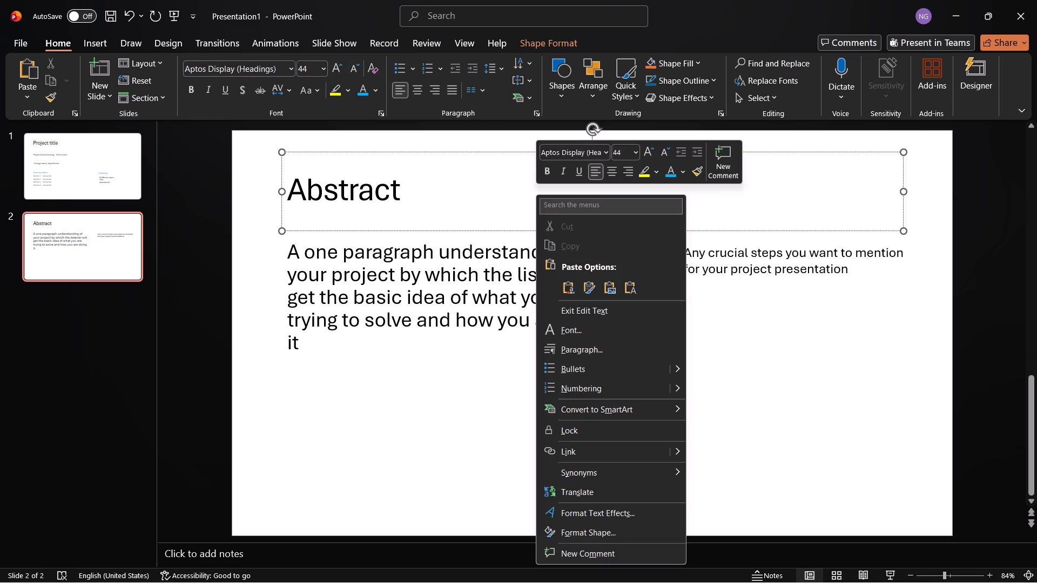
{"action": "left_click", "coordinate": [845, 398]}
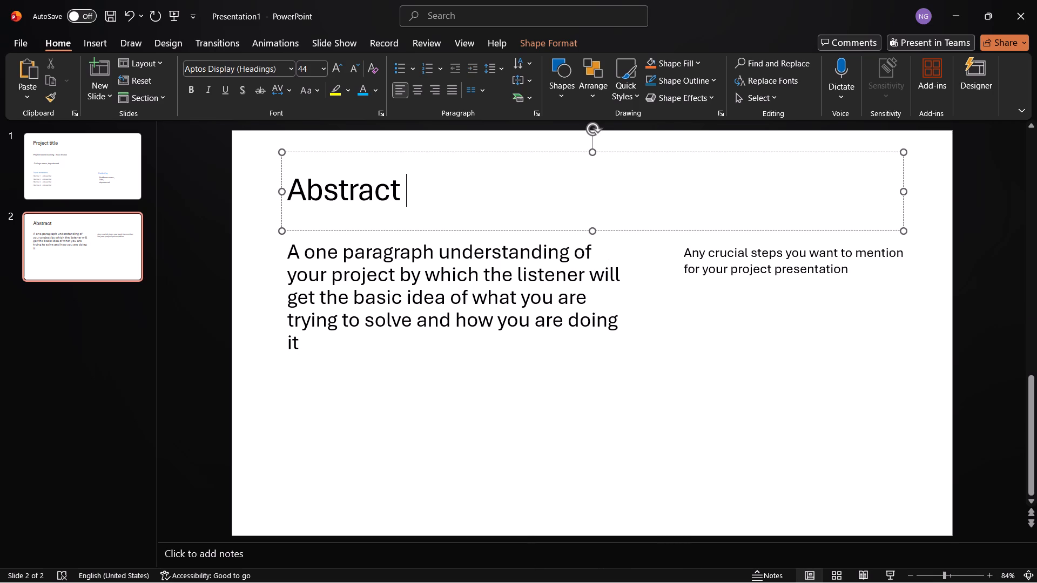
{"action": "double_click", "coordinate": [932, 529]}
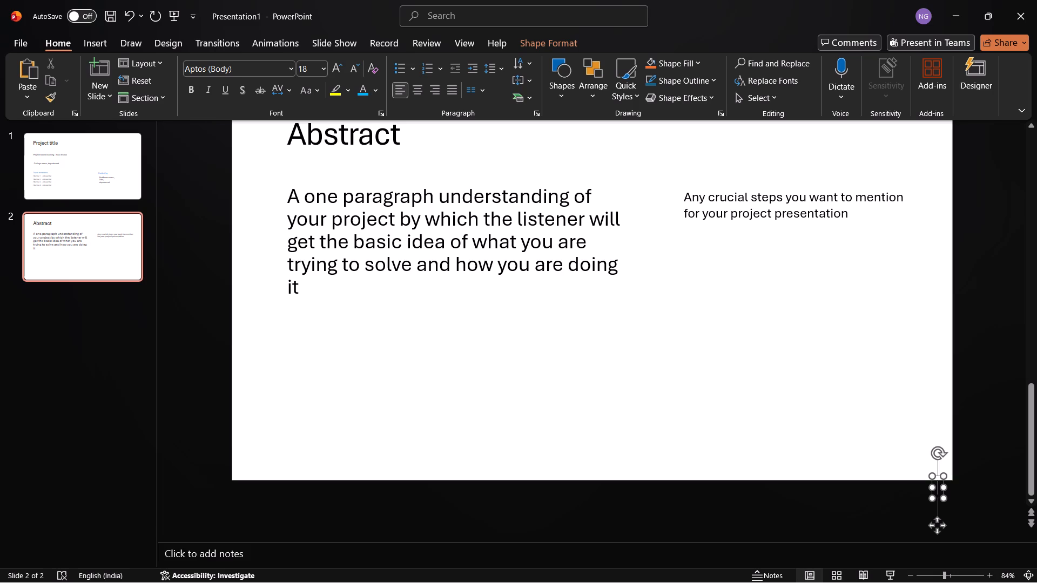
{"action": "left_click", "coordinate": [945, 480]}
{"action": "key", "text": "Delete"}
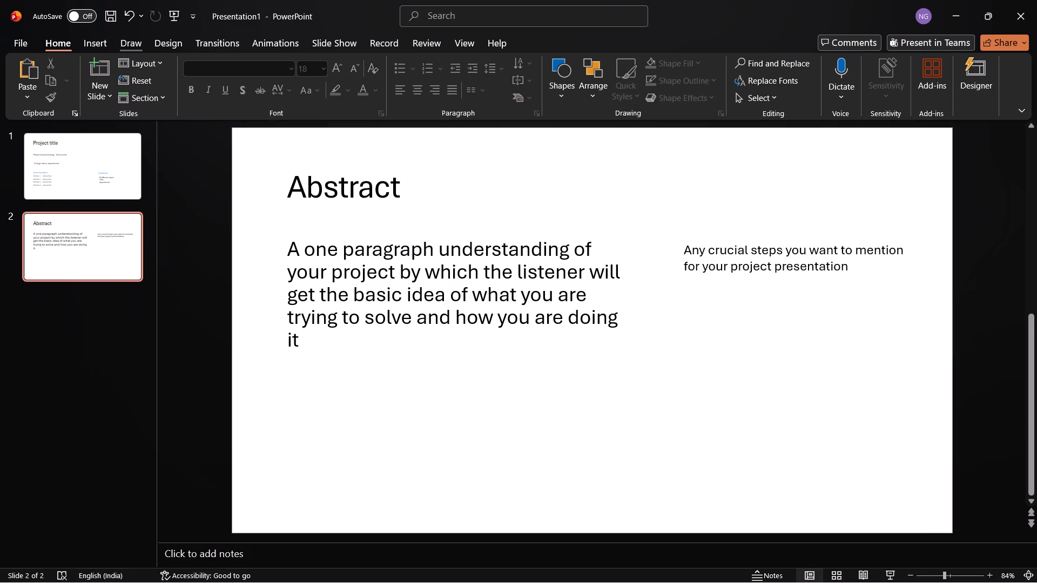
Turn on slide numbers through the Header and Footer settings, apply them to all slides, and check the title slide.
{"action": "left_click", "coordinate": [101, 46]}
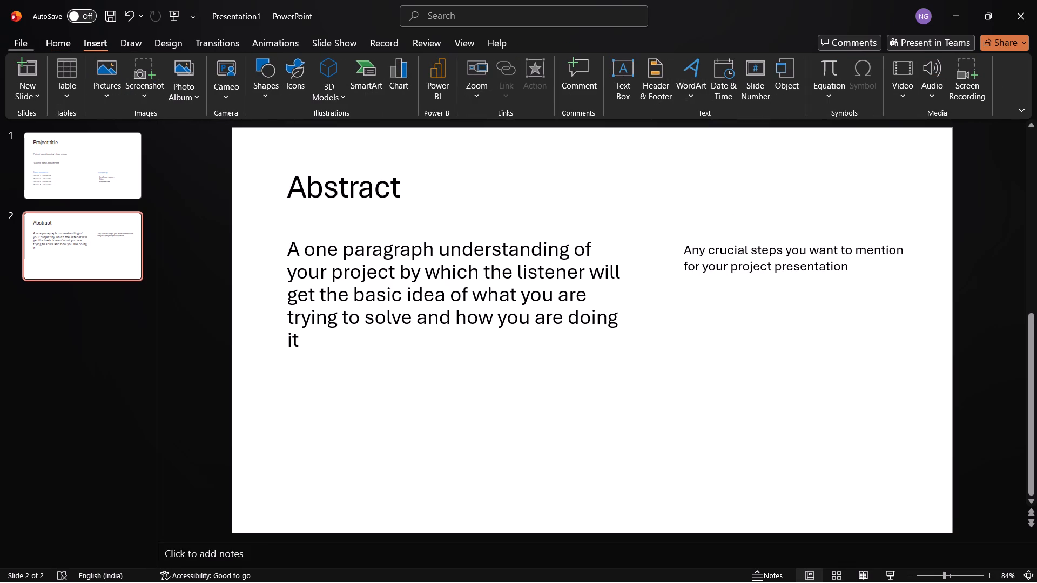
{"action": "left_click", "coordinate": [29, 40]}
{"action": "left_click", "coordinate": [19, 50]}
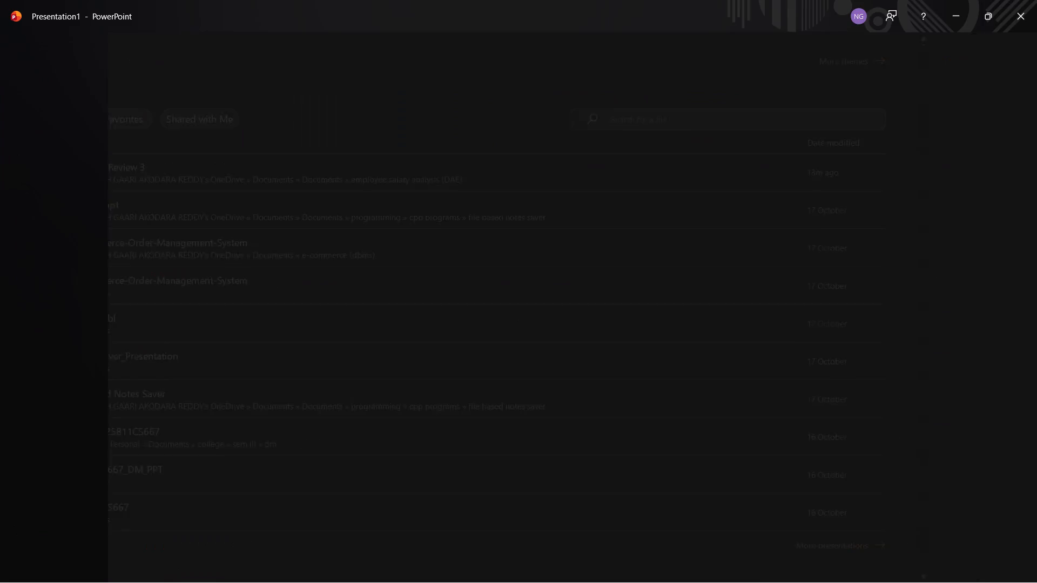
{"action": "left_click", "coordinate": [469, 14]}
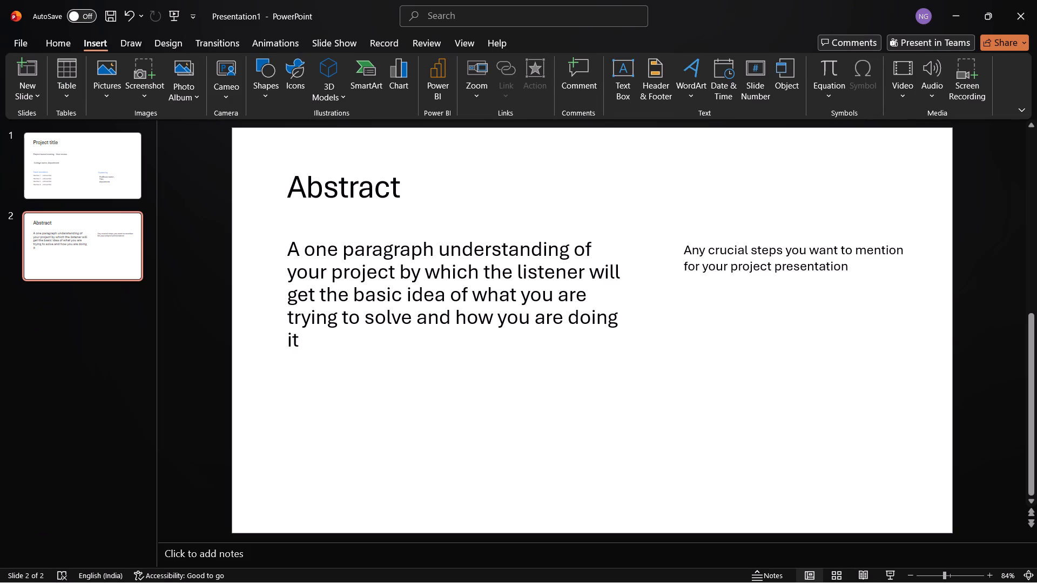
{"action": "type", "text": "foo"}
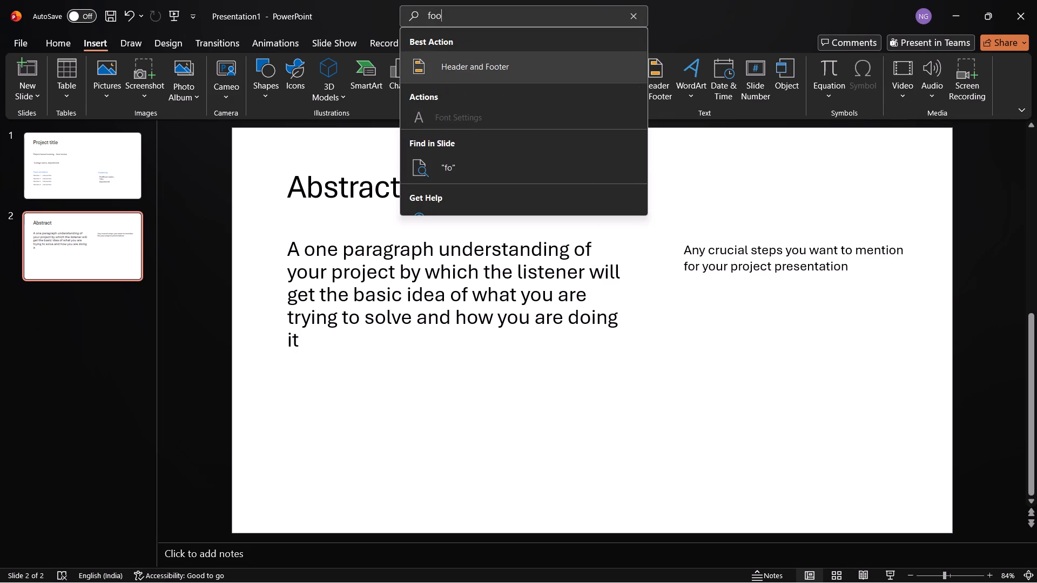
{"action": "left_click", "coordinate": [485, 65]}
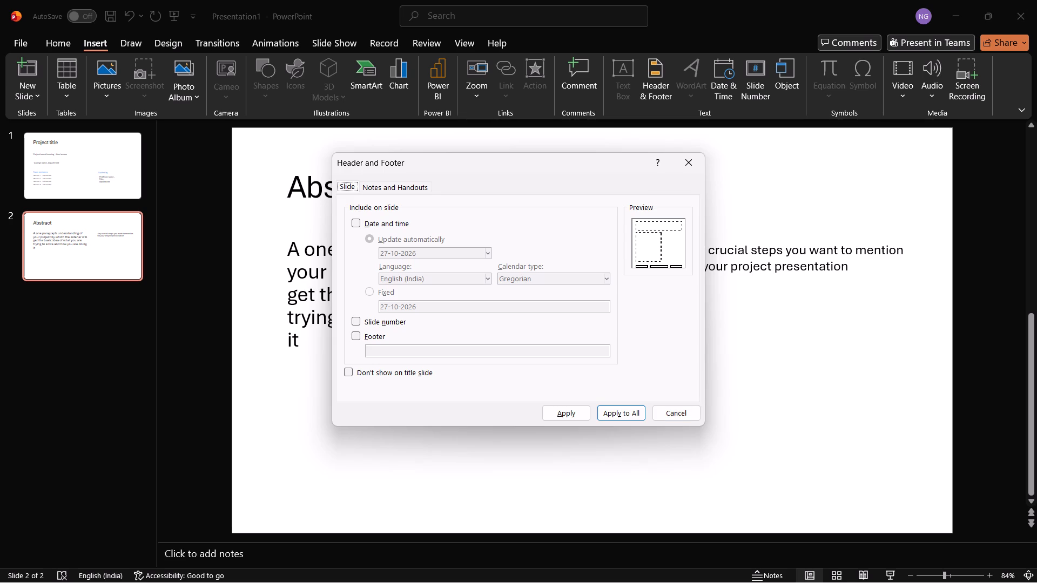
{"action": "left_click", "coordinate": [383, 189]}
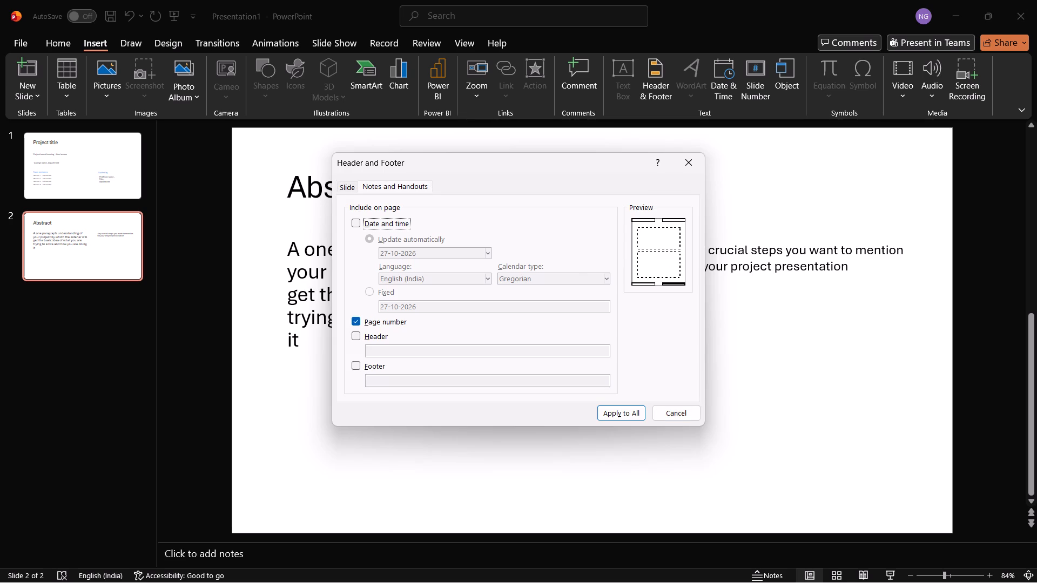
{"action": "left_click", "coordinate": [342, 186]}
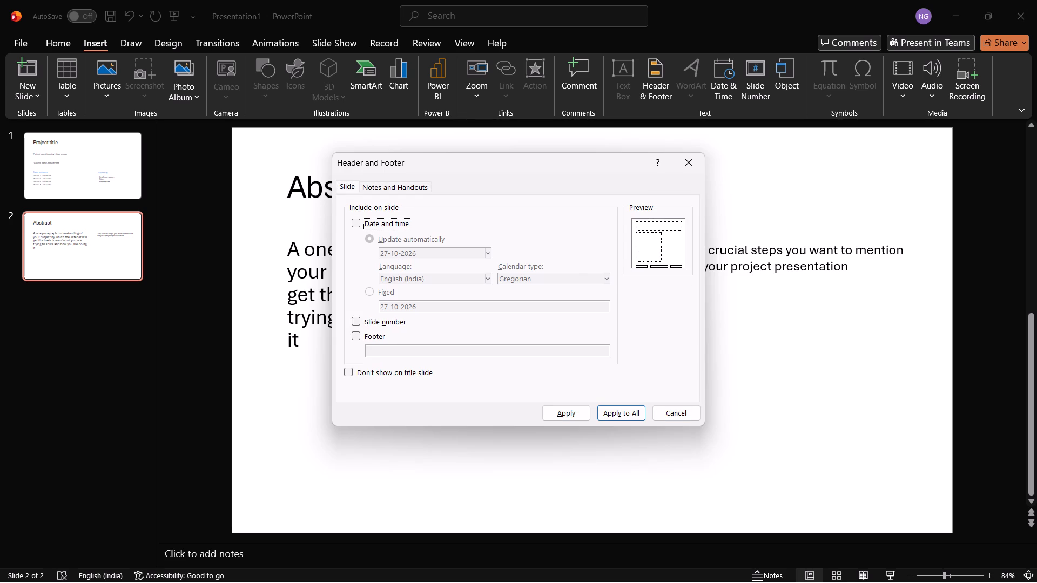
{"action": "left_click", "coordinate": [357, 318]}
{"action": "left_click", "coordinate": [611, 412]}
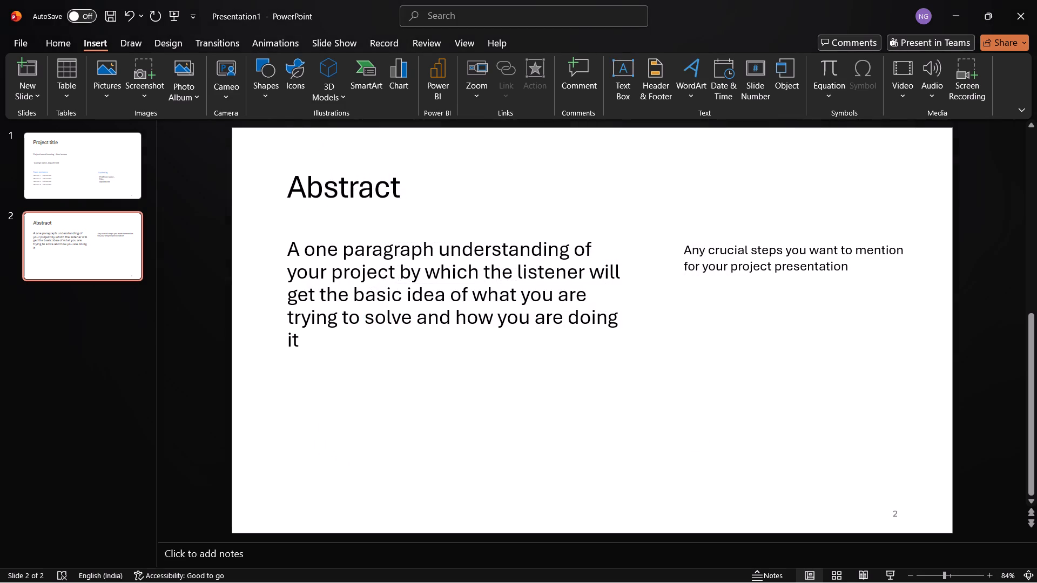
{"action": "left_click", "coordinate": [101, 149]}
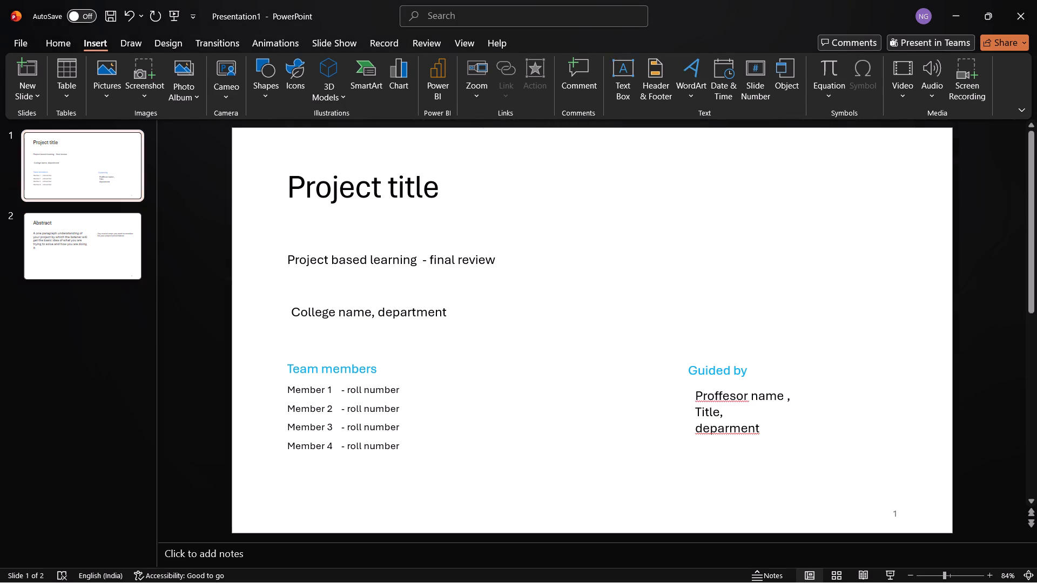
Add a new slide after the Abstract slide and delete its title and content placeholders.
{"action": "left_click", "coordinate": [88, 235]}
{"action": "right_click", "coordinate": [543, 205]}
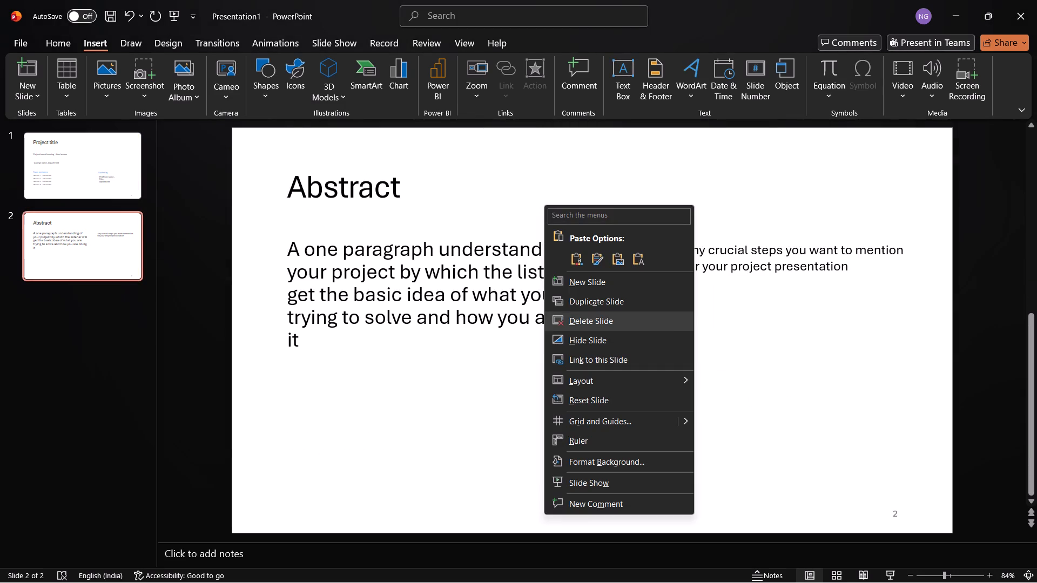
{"action": "left_click", "coordinate": [627, 279]}
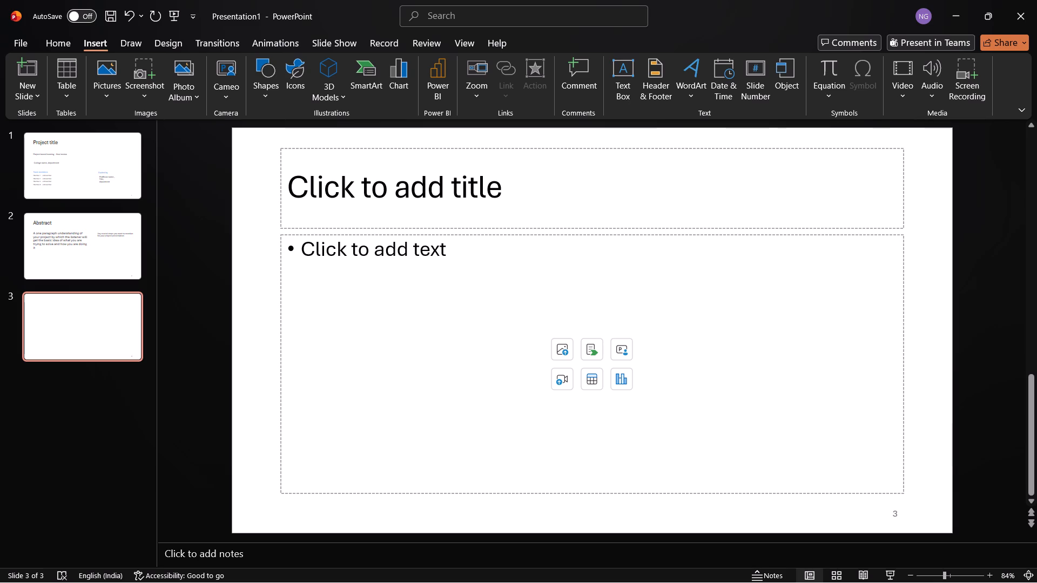
{"action": "left_click_drag", "start_coordinate": [262, 137], "coordinate": [932, 505]}
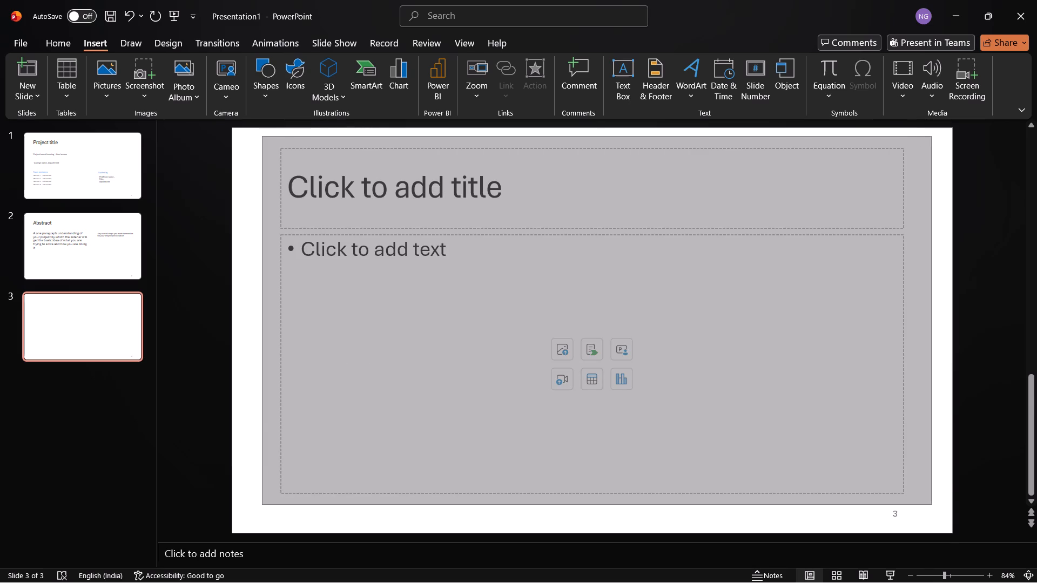
{"action": "left_click_drag", "start_coordinate": [932, 505], "coordinate": [931, 505]}
{"action": "key", "text": "Delete"}
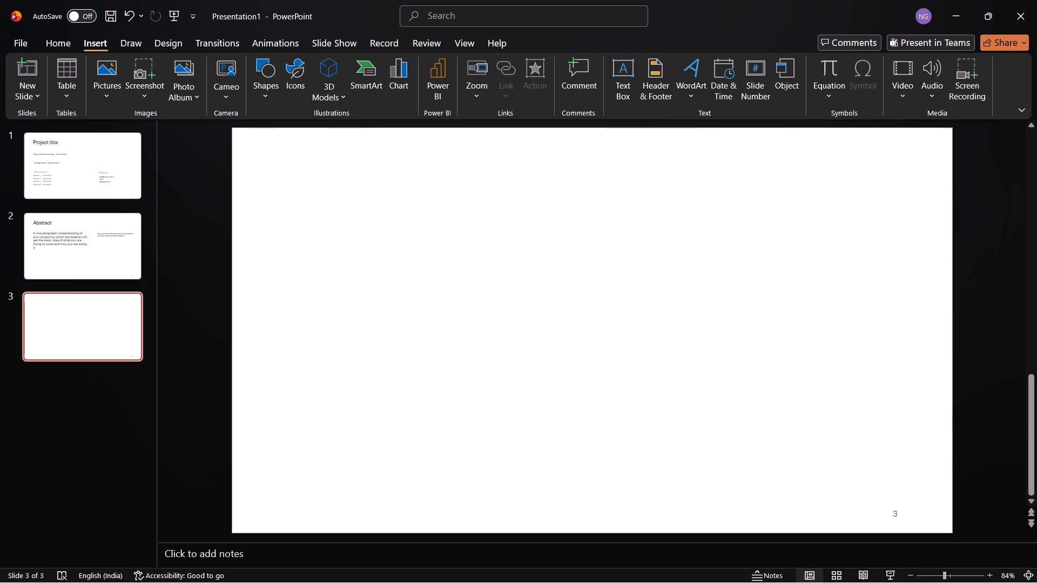
Insert a text box near the upper-left corner of the blank third slide with the heading "Objectives".
{"action": "double_click", "coordinate": [298, 163]}
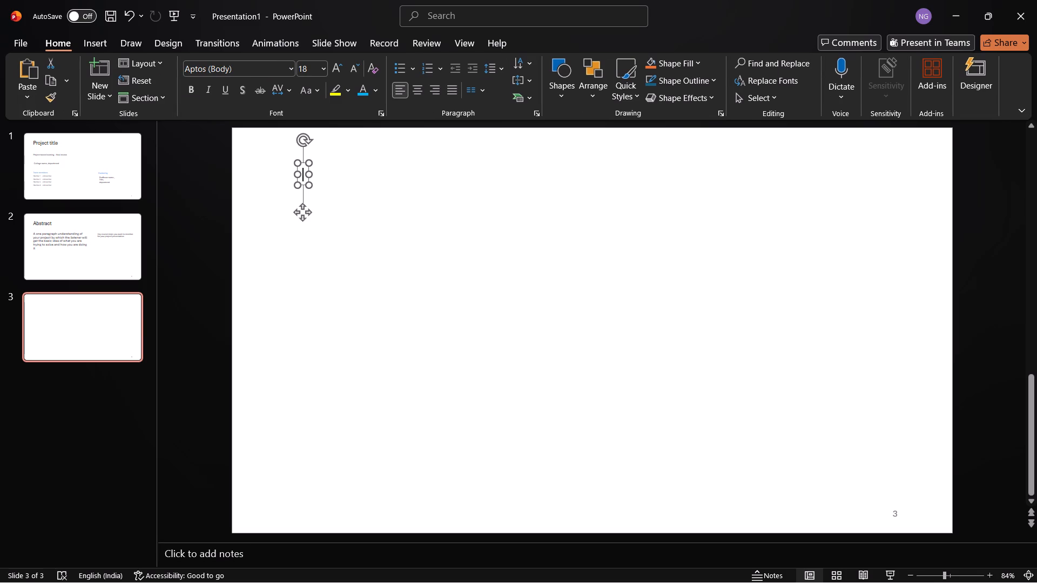
{"action": "type", "text": "objectives"}
{"action": "key", "text": "BackSpace"}
{"action": "key", "text": "BackSpace"}
{"action": "key", "text": "BackSpace"}
{"action": "key", "text": "BackSpace"}
{"action": "key", "text": "BackSpace"}
{"action": "key", "text": "BackSpace"}
{"action": "key", "text": "BackSpace"}
{"action": "key", "text": "BackSpace"}
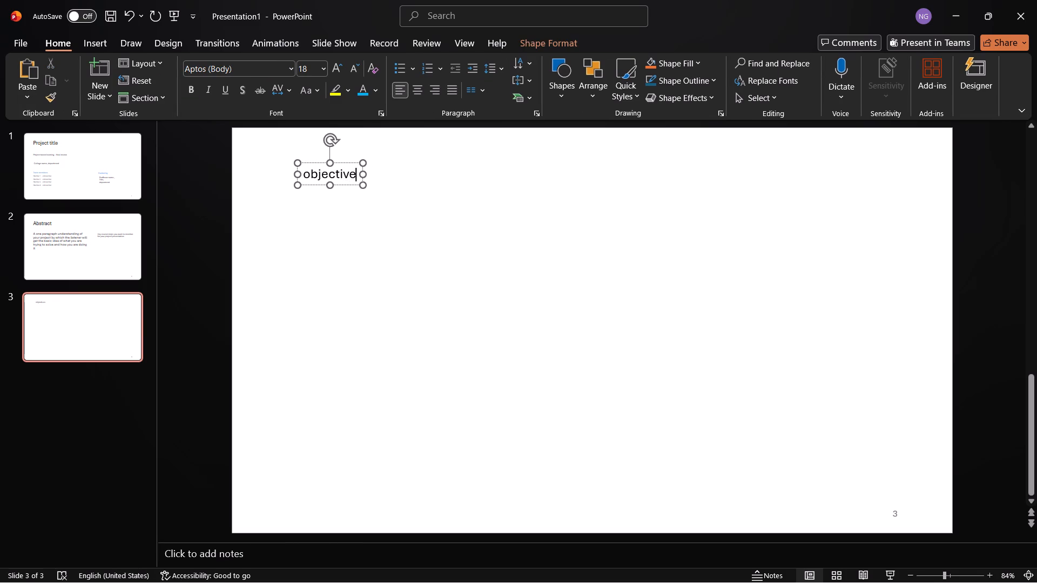
{"action": "key", "text": "BackSpace"}
{"action": "key", "text": "BackSpace"}
{"action": "type", "text": "objectives"}
{"action": "key", "text": "space"}
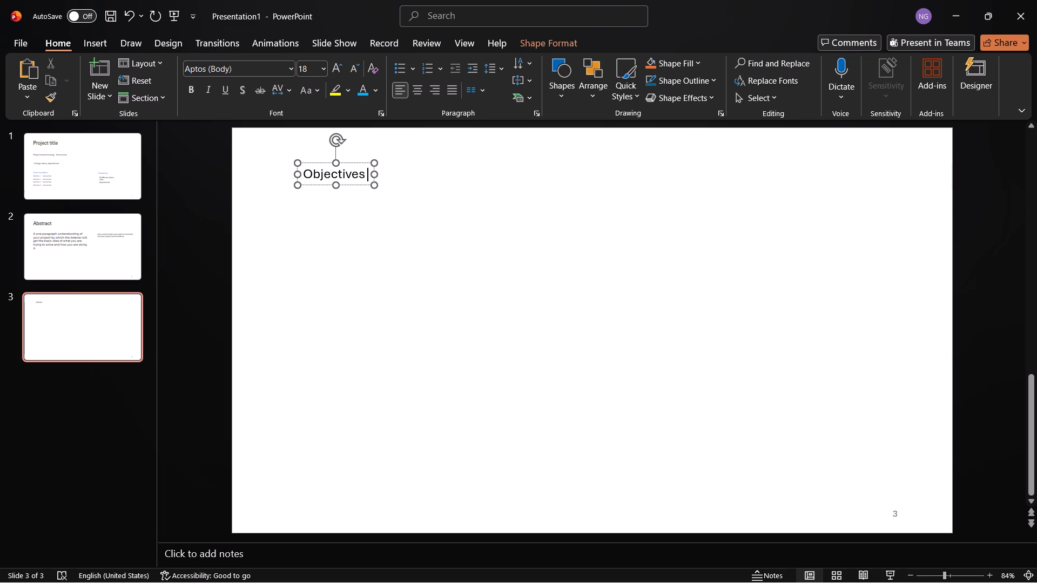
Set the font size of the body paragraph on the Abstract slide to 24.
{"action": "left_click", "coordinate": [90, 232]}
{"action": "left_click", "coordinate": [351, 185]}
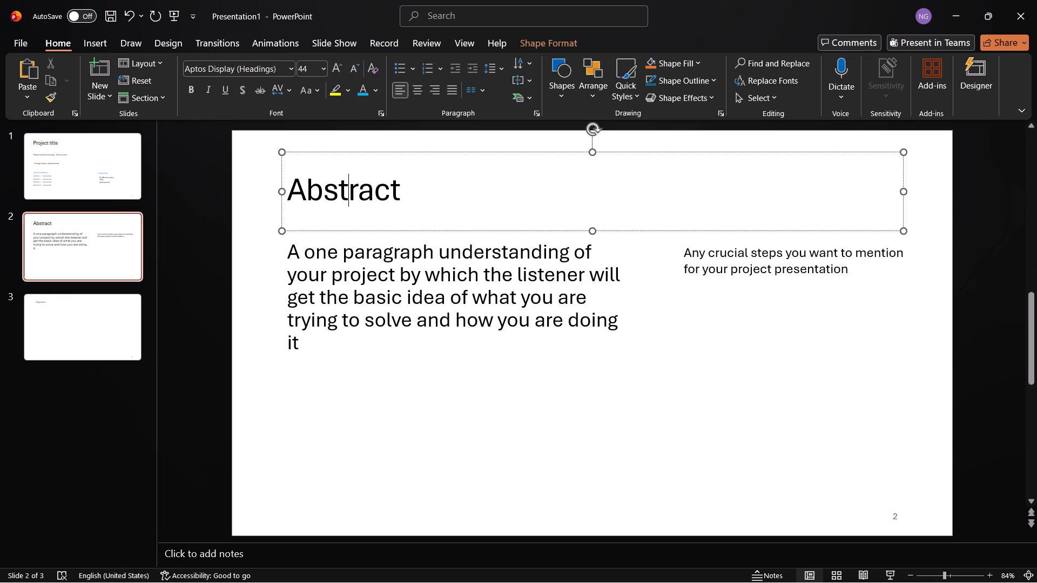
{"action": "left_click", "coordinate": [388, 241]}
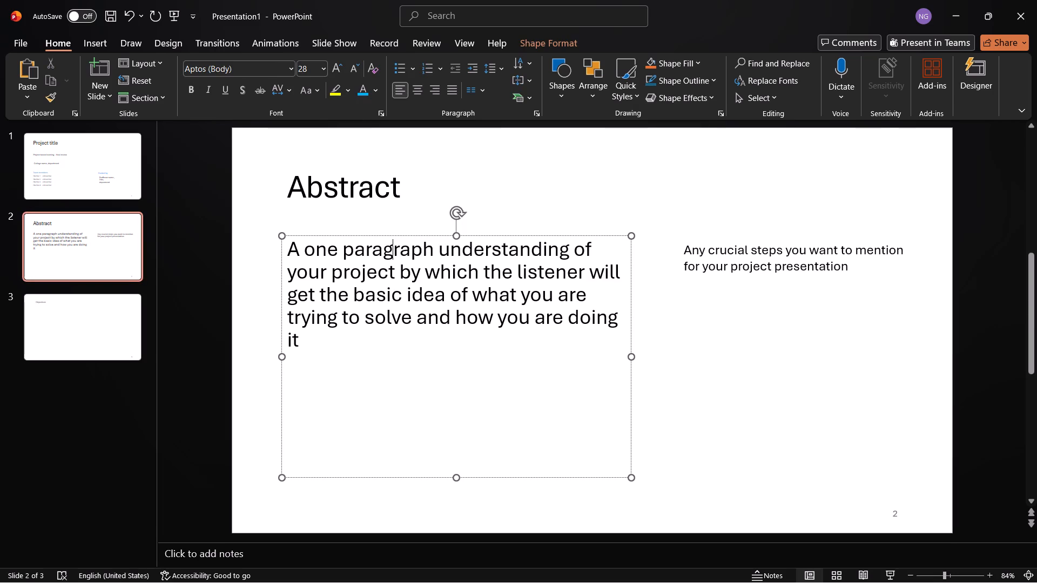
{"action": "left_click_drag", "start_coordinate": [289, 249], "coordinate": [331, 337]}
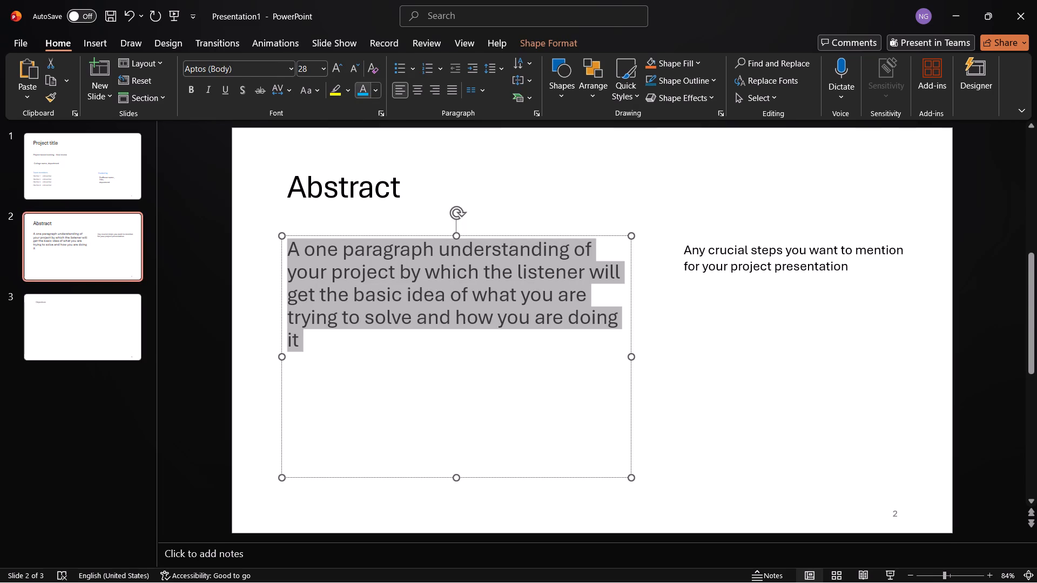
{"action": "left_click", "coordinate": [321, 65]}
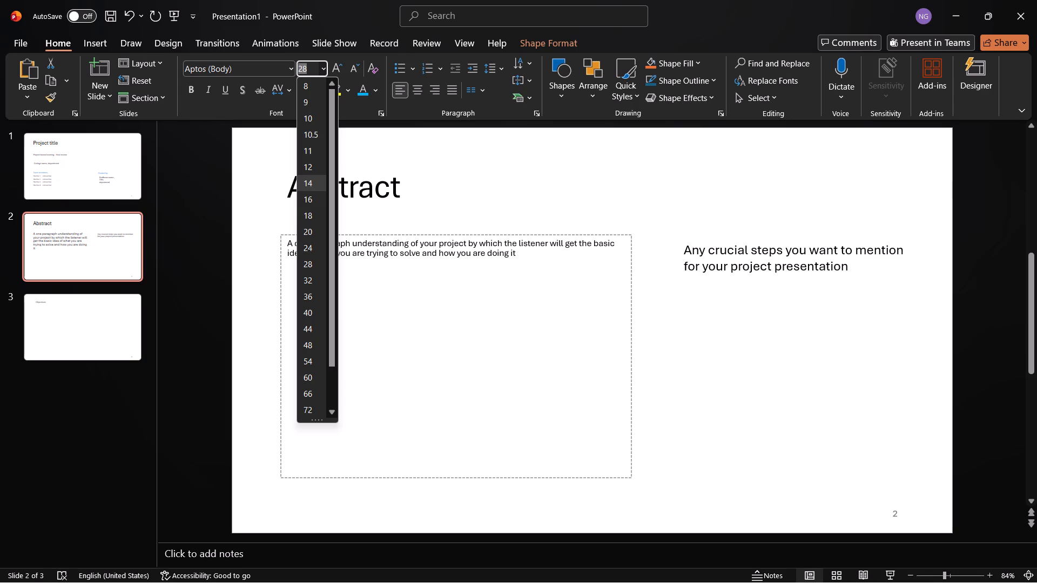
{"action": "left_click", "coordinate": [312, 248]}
Check the crucial-steps note's font size and set the Abstract body paragraph to the matching size of 18.
{"action": "left_click", "coordinate": [715, 273]}
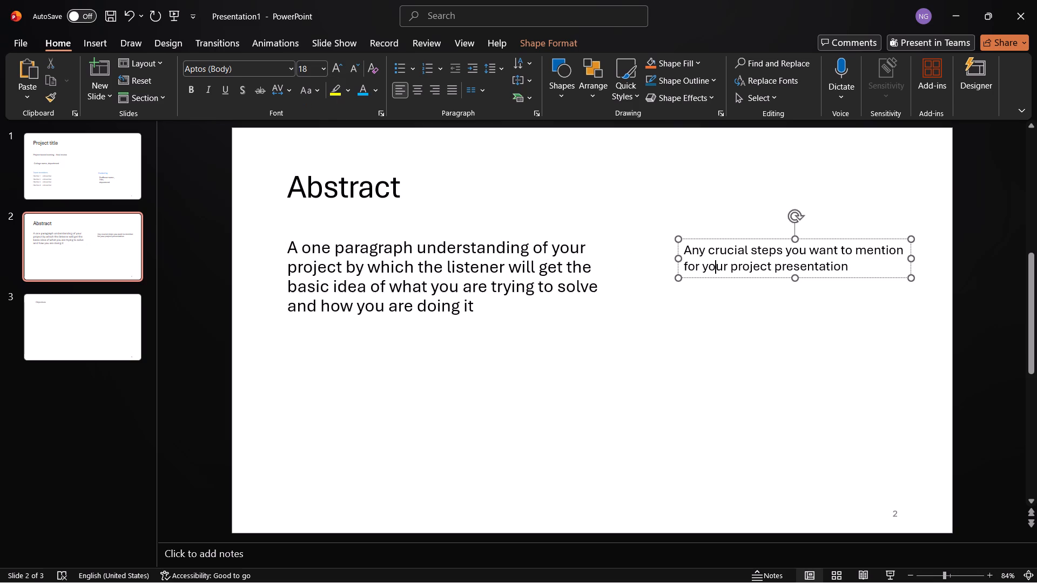
{"action": "double_click", "coordinate": [715, 273]}
{"action": "left_click", "coordinate": [715, 273]}
{"action": "left_click", "coordinate": [435, 252]}
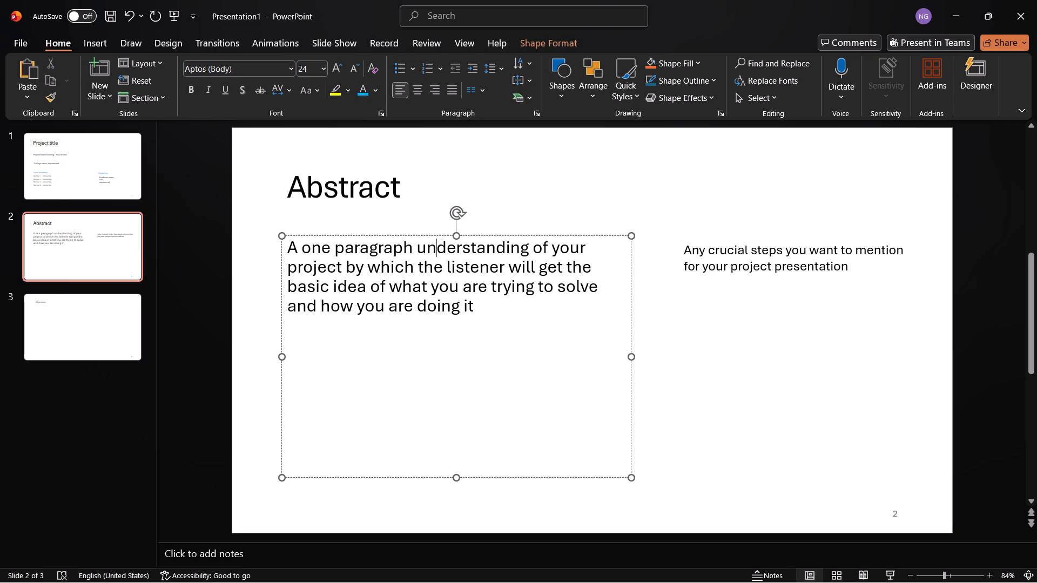
{"action": "left_click_drag", "start_coordinate": [288, 244], "coordinate": [474, 316]}
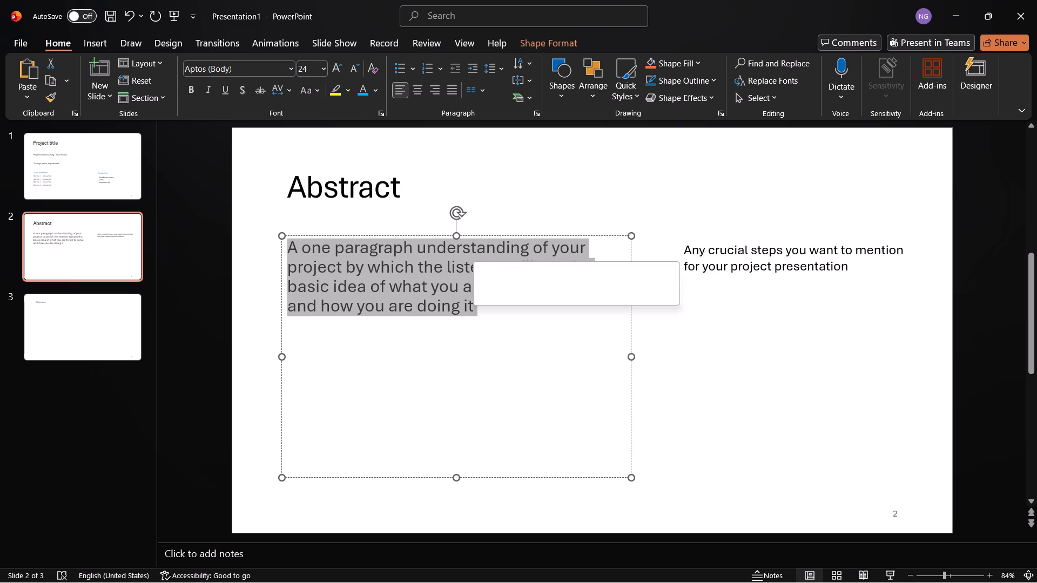
{"action": "left_click", "coordinate": [573, 272]}
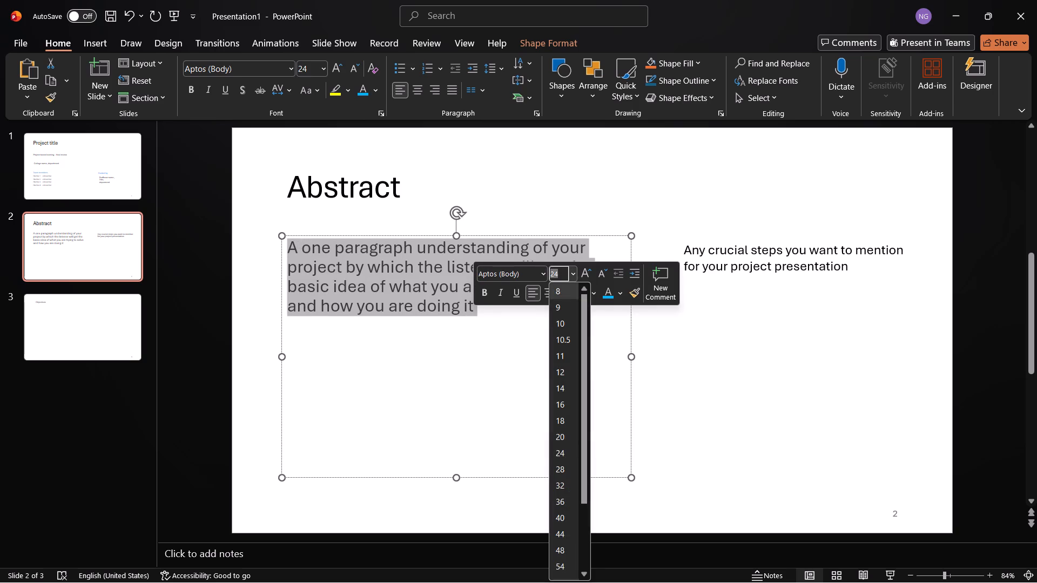
{"action": "left_click", "coordinate": [562, 417]}
Narrow the Abstract paragraph's text box by about a fifth and move the crucial-steps note closer to it.
{"action": "left_click", "coordinate": [631, 354]}
{"action": "left_click_drag", "start_coordinate": [631, 354], "coordinate": [624, 355]}
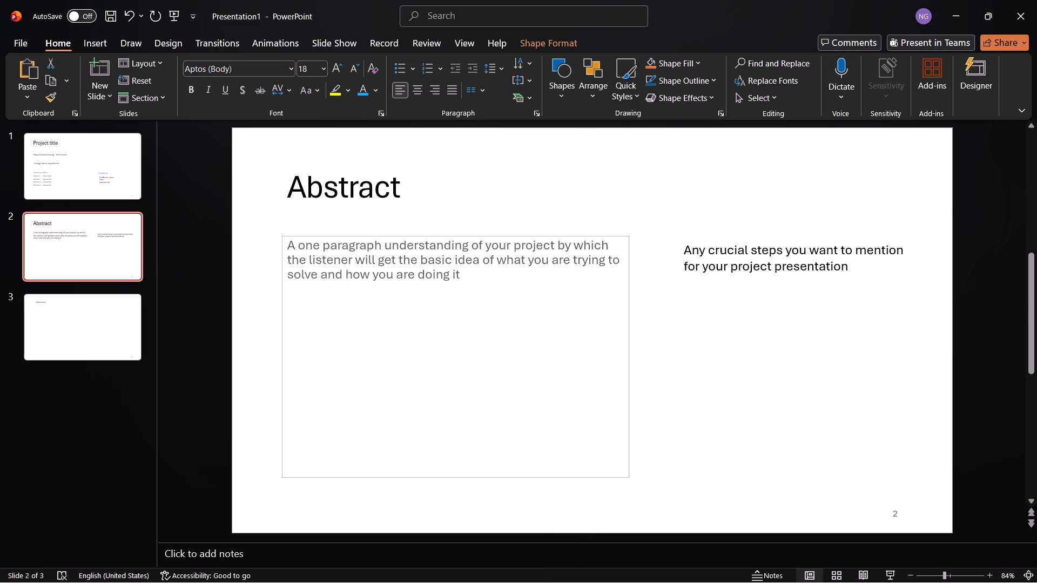
{"action": "left_click_drag", "start_coordinate": [624, 355], "coordinate": [558, 357]}
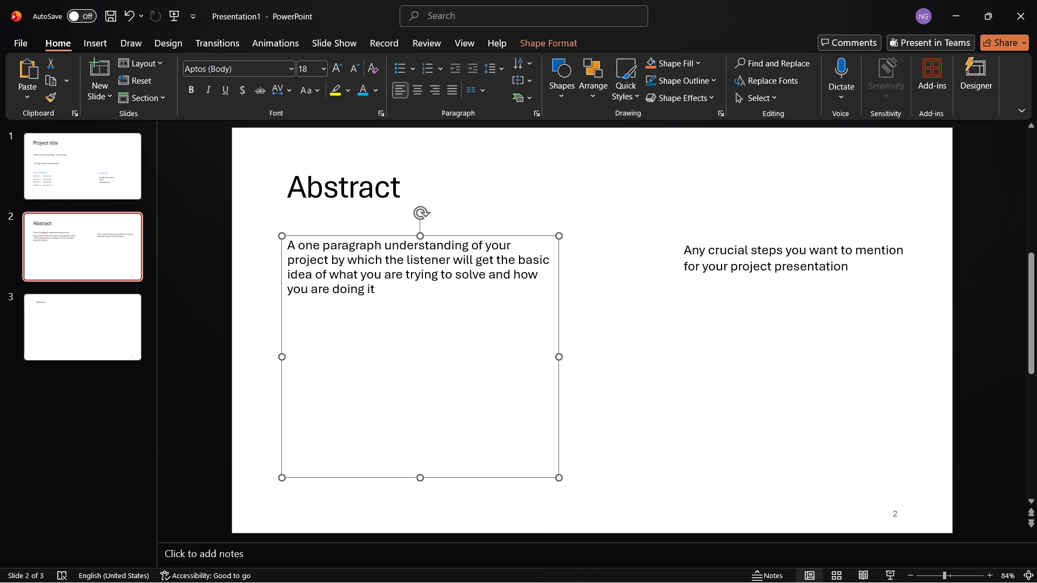
{"action": "left_click", "coordinate": [766, 261]}
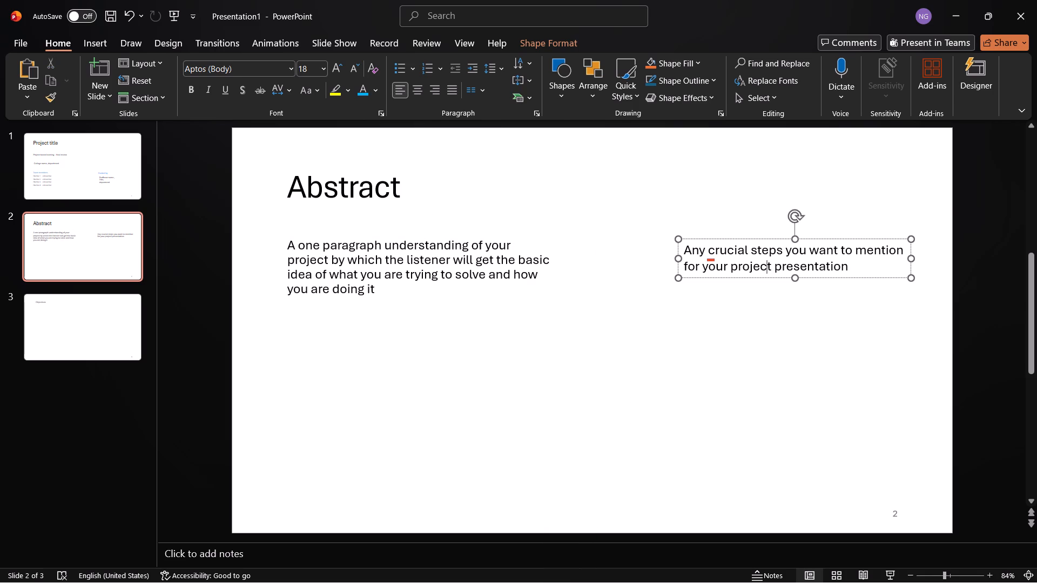
{"action": "left_click_drag", "start_coordinate": [715, 239], "coordinate": [672, 240]}
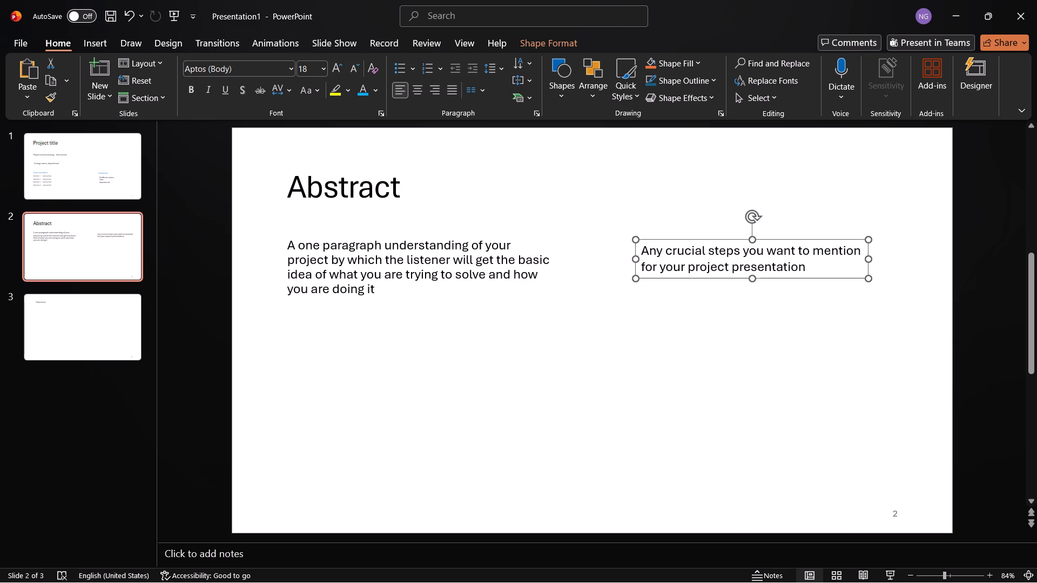
Set the font size of the "Objectives" heading on the third slide to 44.
{"action": "left_click", "coordinate": [130, 318]}
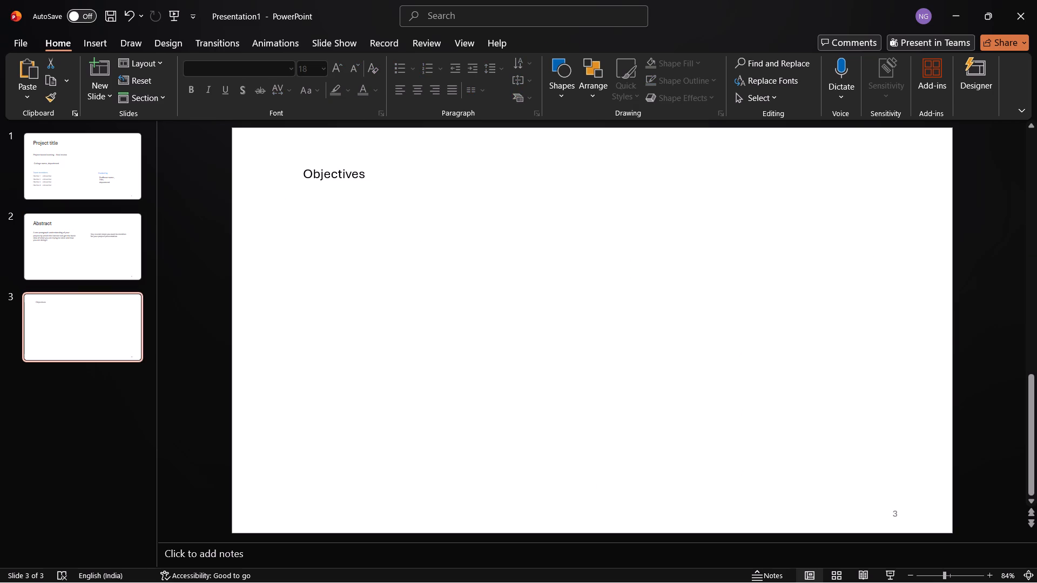
{"action": "left_click", "coordinate": [344, 173]}
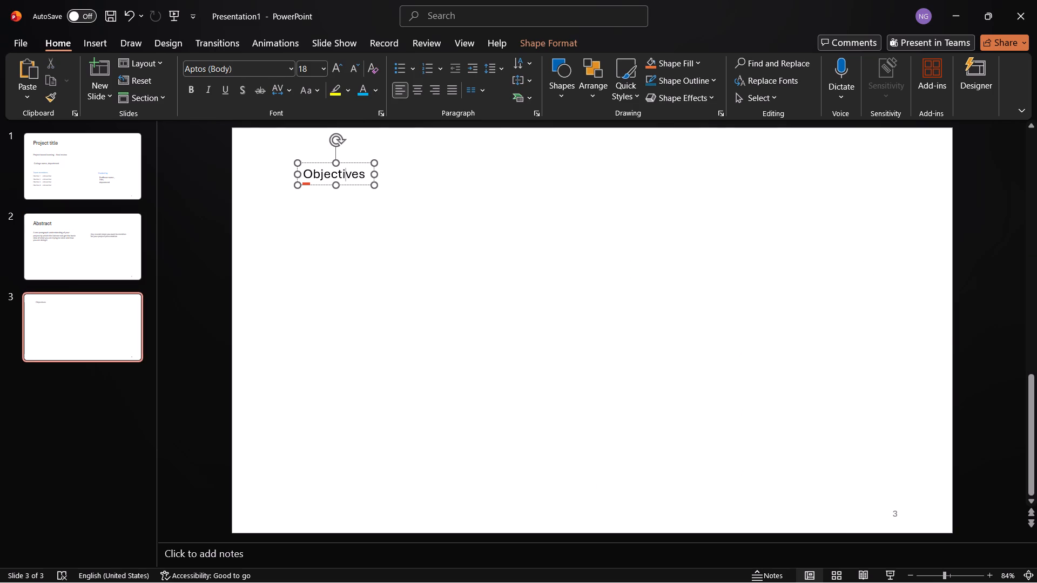
{"action": "key", "text": "ctrl+a"}
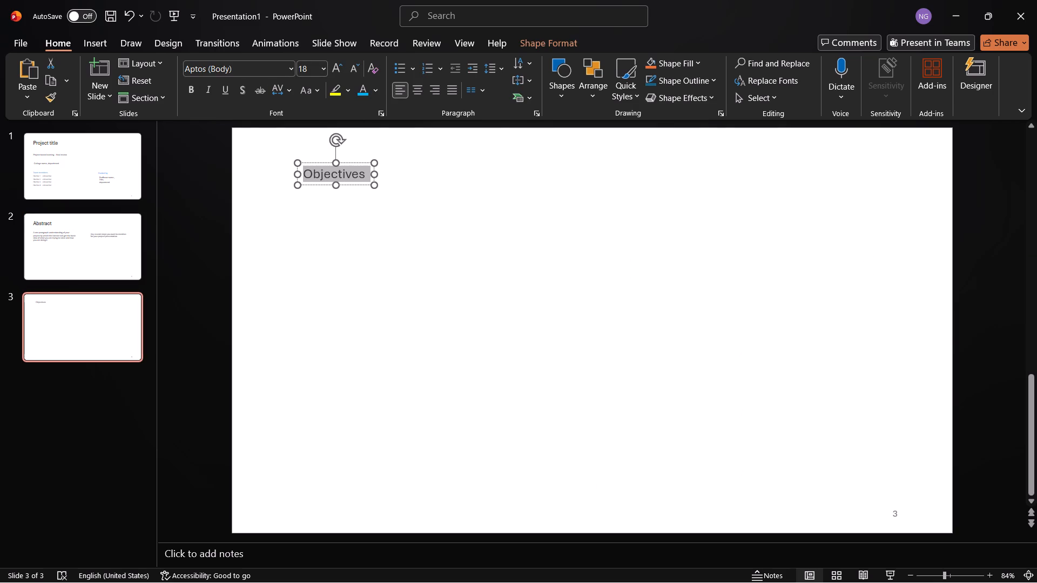
{"action": "left_click", "coordinate": [321, 64]}
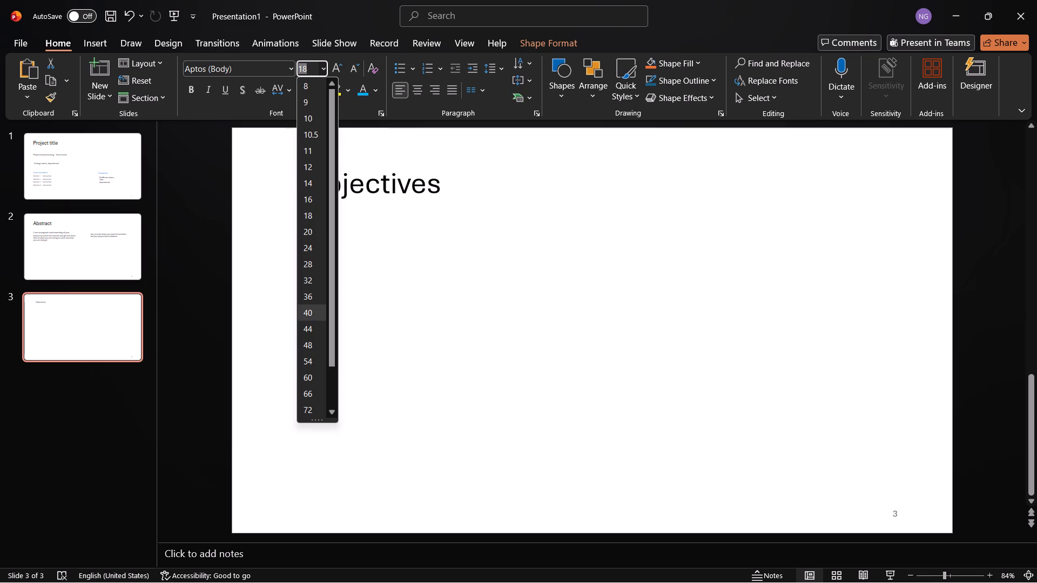
{"action": "left_click", "coordinate": [313, 324]}
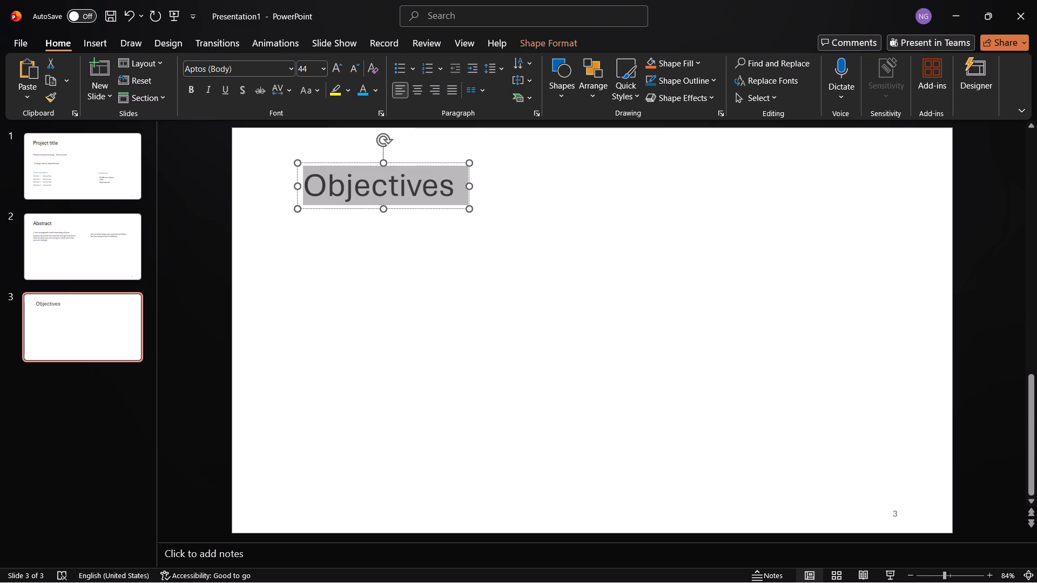
{"action": "left_click", "coordinate": [528, 186]}
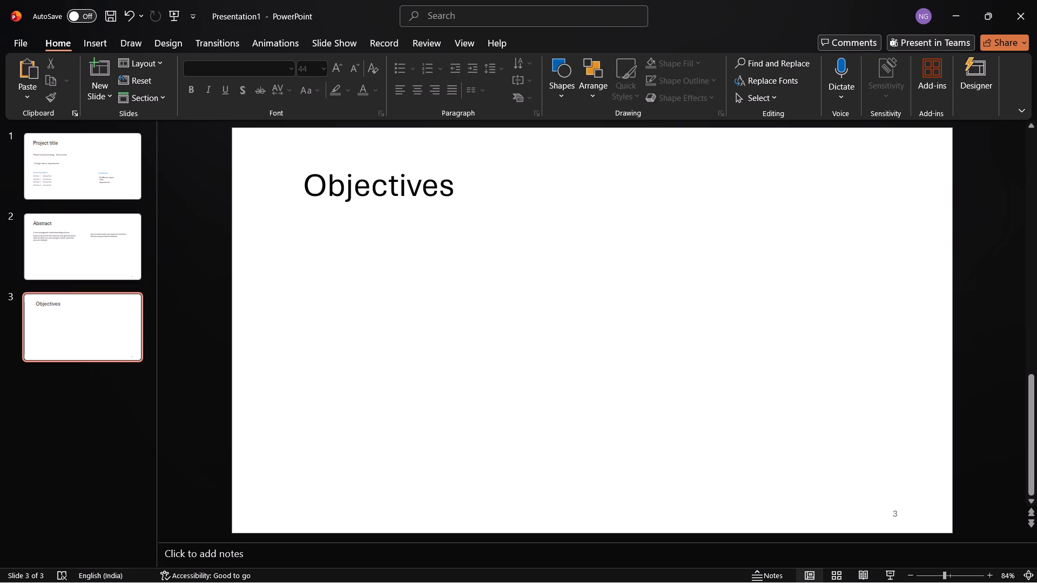
Draw a rounded rectangle about 4 cm high and 10.3 cm wide below the "Objectives" heading.
{"action": "left_click", "coordinate": [105, 44]}
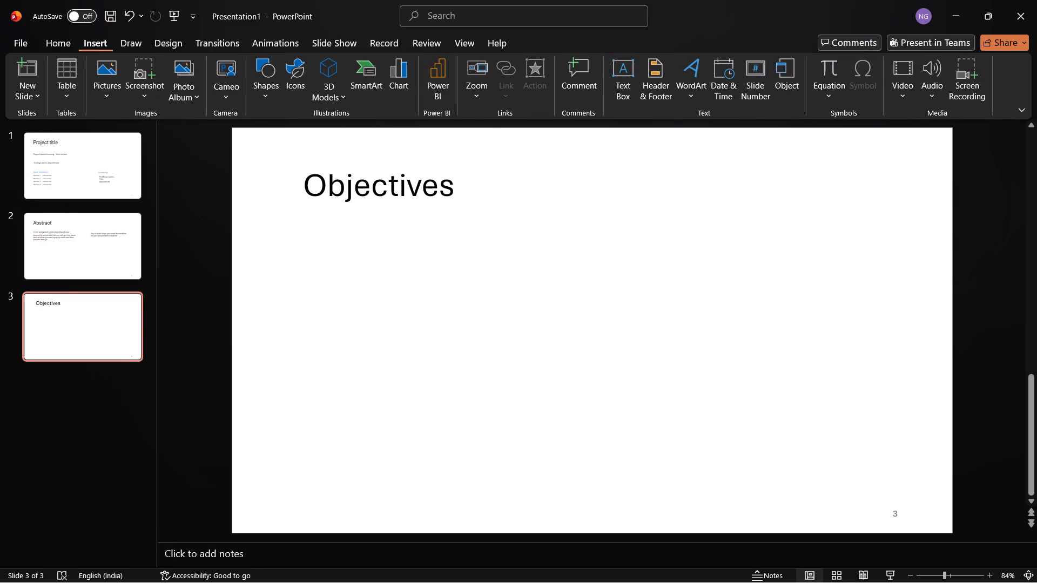
{"action": "left_click", "coordinate": [98, 90]}
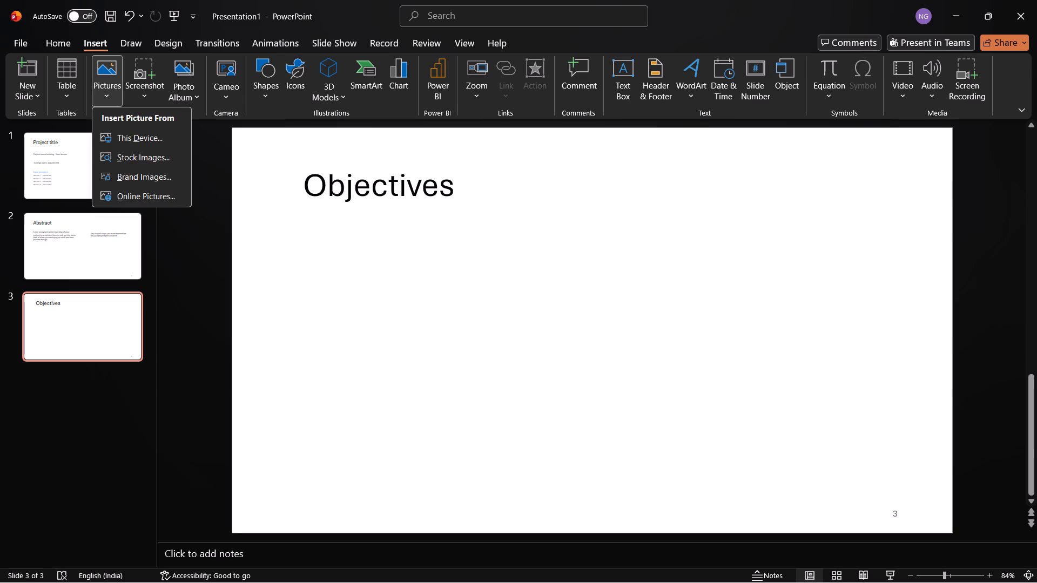
{"action": "left_click", "coordinate": [229, 93]}
{"action": "left_click", "coordinate": [260, 92]}
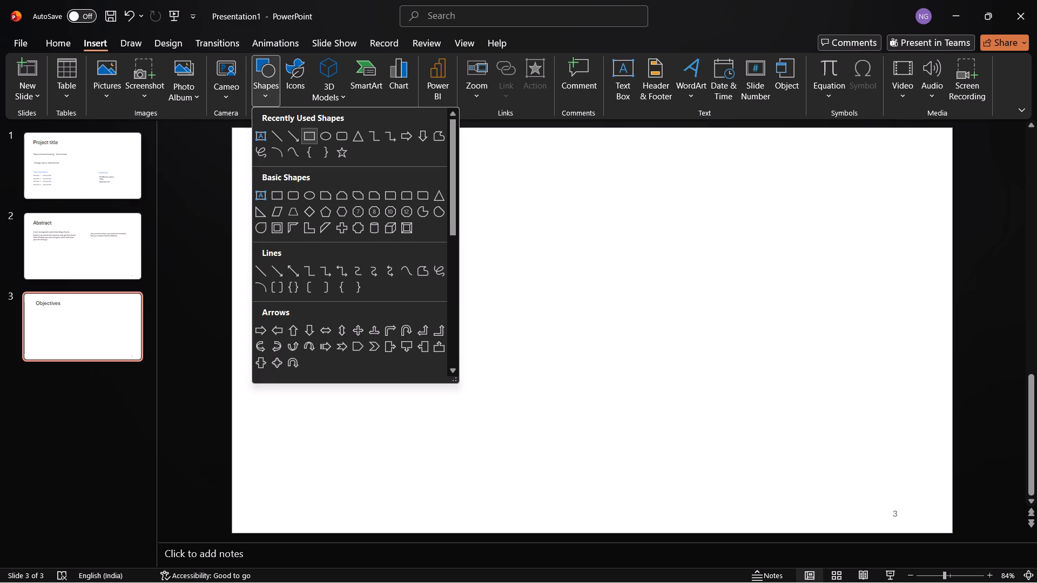
{"action": "left_click_drag", "start_coordinate": [309, 136], "coordinate": [510, 274]}
{"action": "left_click", "coordinate": [294, 200]}
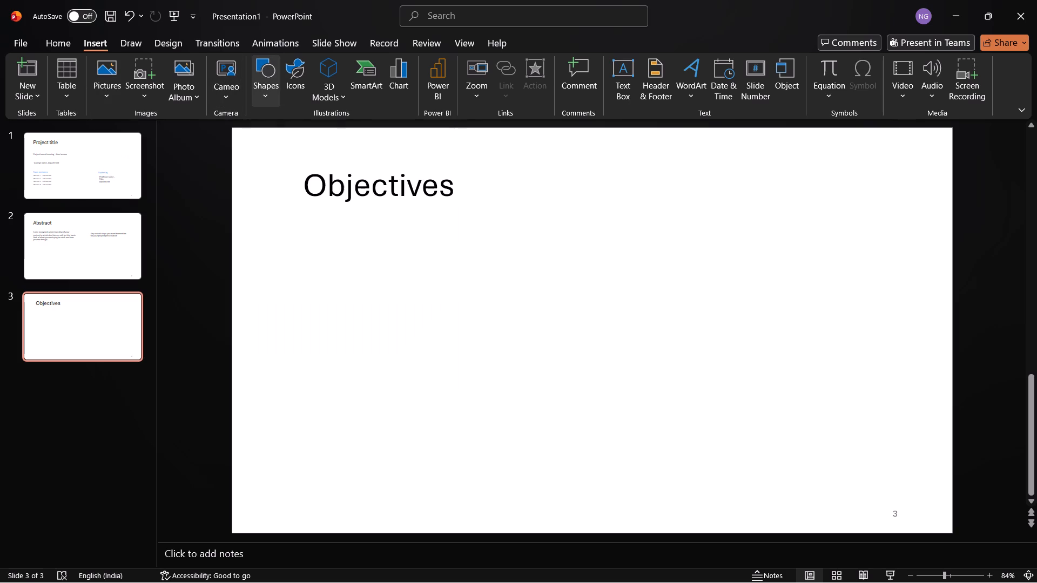
{"action": "left_click_drag", "start_coordinate": [296, 260], "coordinate": [496, 334]}
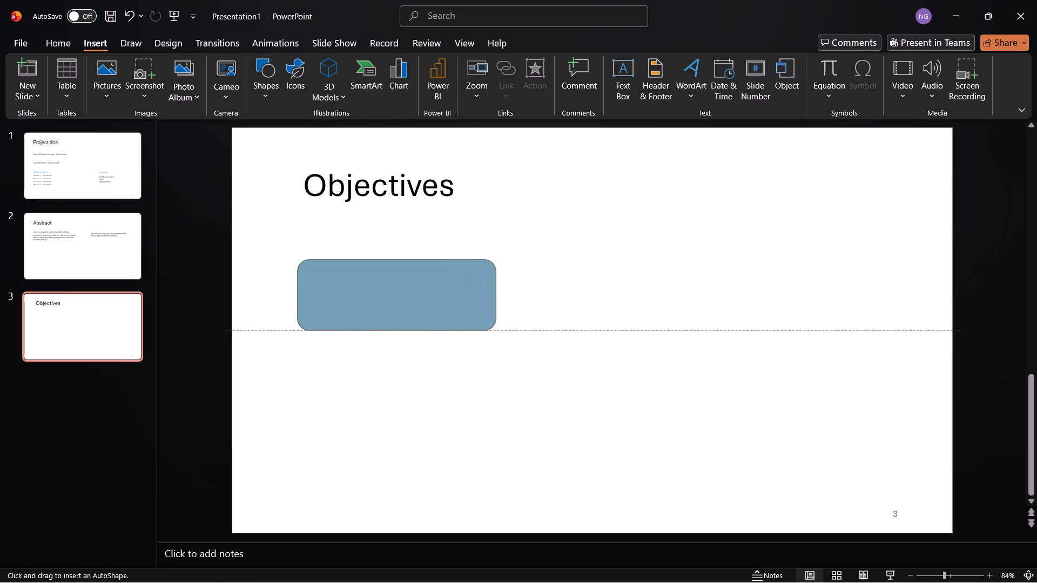
{"action": "left_click_drag", "start_coordinate": [496, 334], "coordinate": [486, 345]}
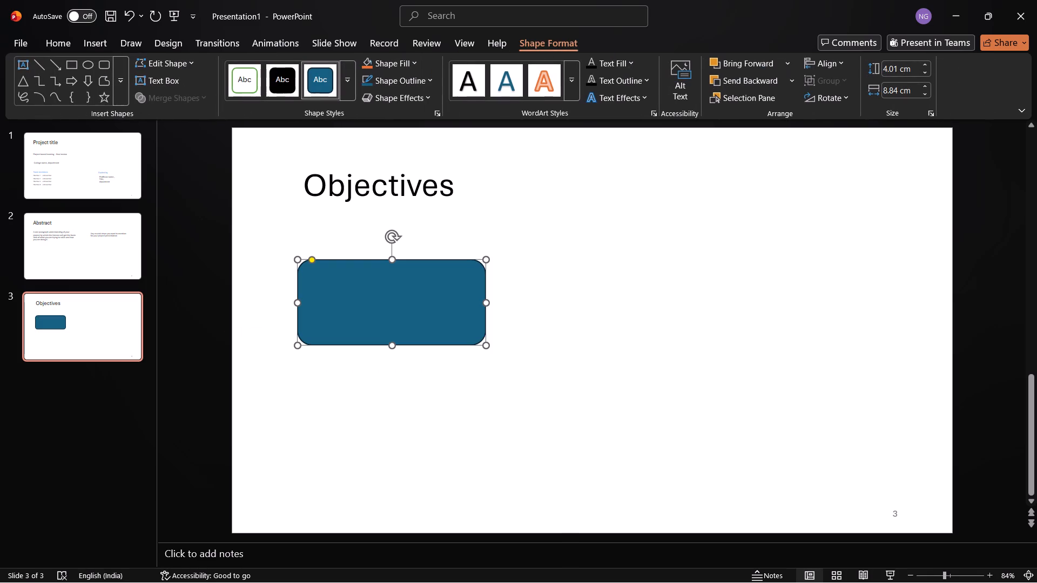
{"action": "left_click_drag", "start_coordinate": [486, 303], "coordinate": [521, 301]}
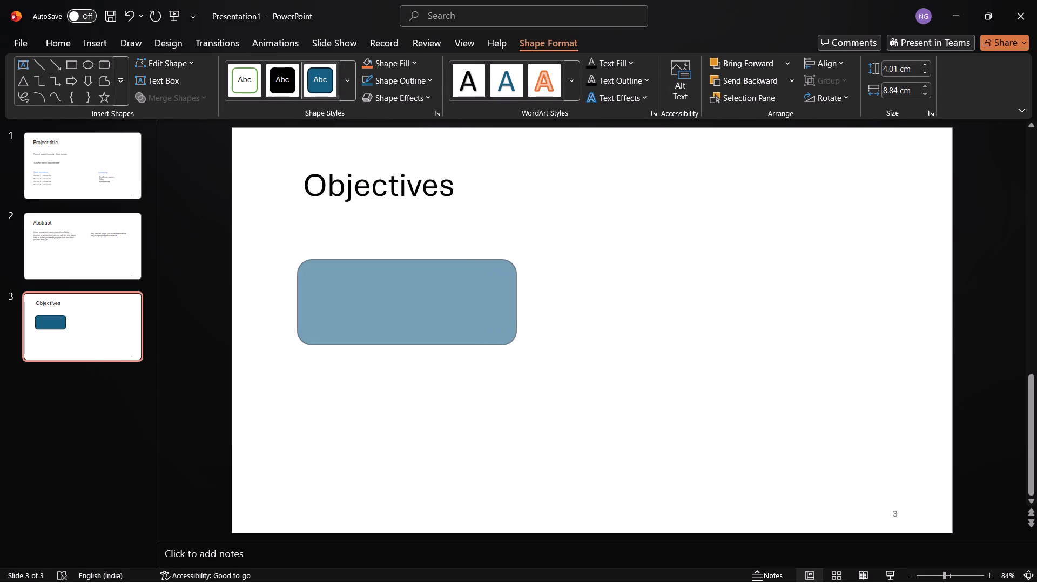
{"action": "left_click_drag", "start_coordinate": [521, 301], "coordinate": [516, 302]}
Duplicate the rounded rectangle and line up the two in one row, with the original's left edge matching the heading.
{"action": "key", "text": "ctrl+c"}
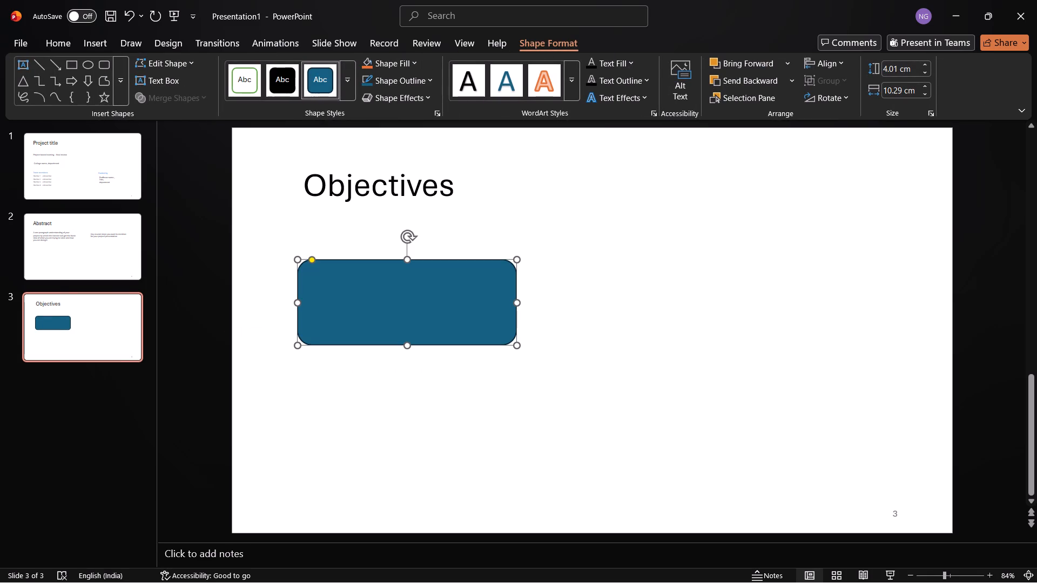
{"action": "left_click", "coordinate": [706, 305], "text": "ctrl"}
{"action": "key", "text": "ctrl+v"}
{"action": "left_click_drag", "start_coordinate": [465, 293], "coordinate": [448, 290]}
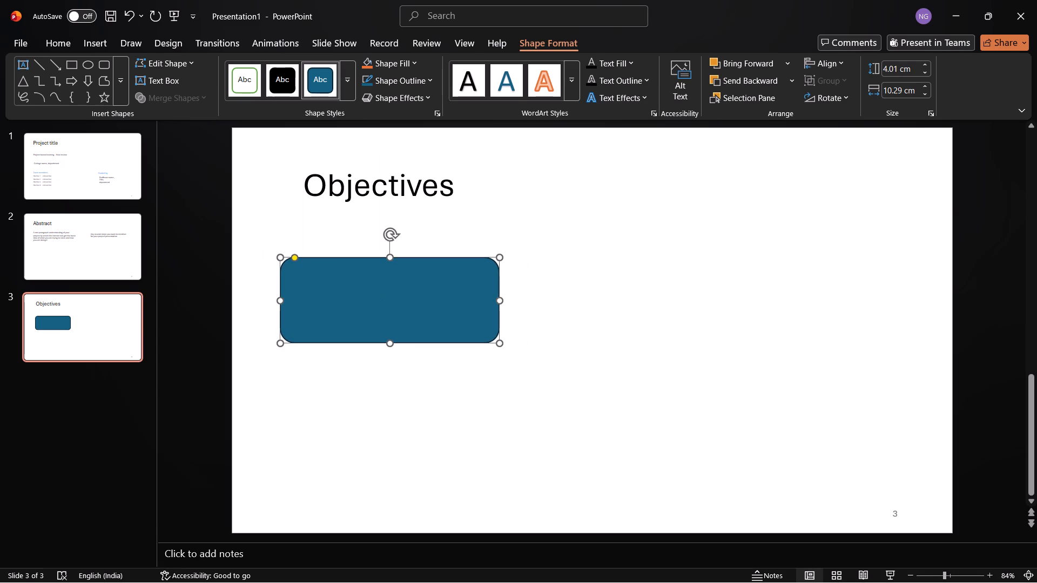
{"action": "left_click", "coordinate": [448, 290]}
{"action": "key", "text": "ctrl+c"}
{"action": "key", "text": "ctrl+v"}
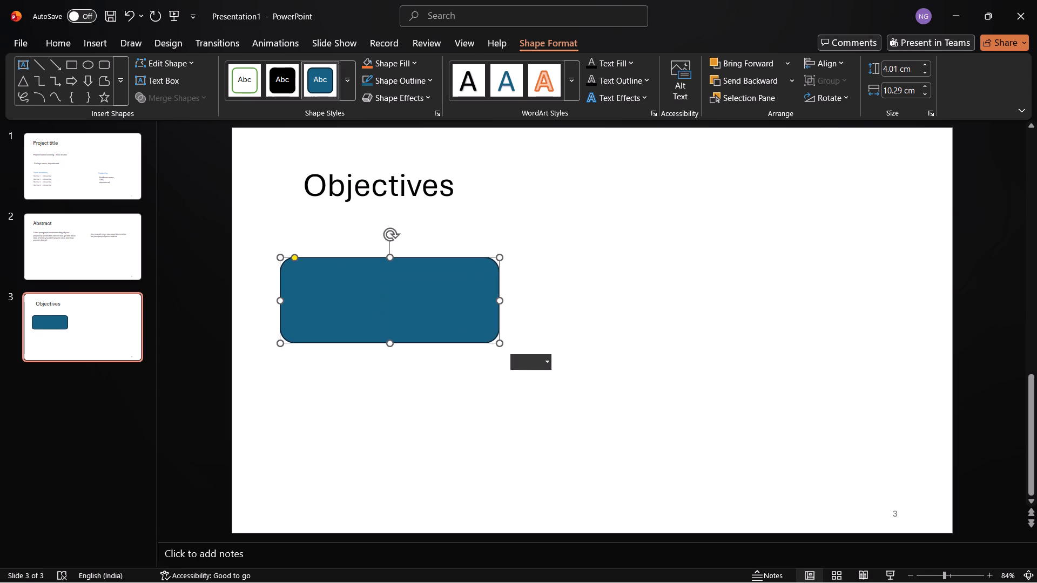
{"action": "left_click_drag", "start_coordinate": [412, 308], "coordinate": [730, 290]}
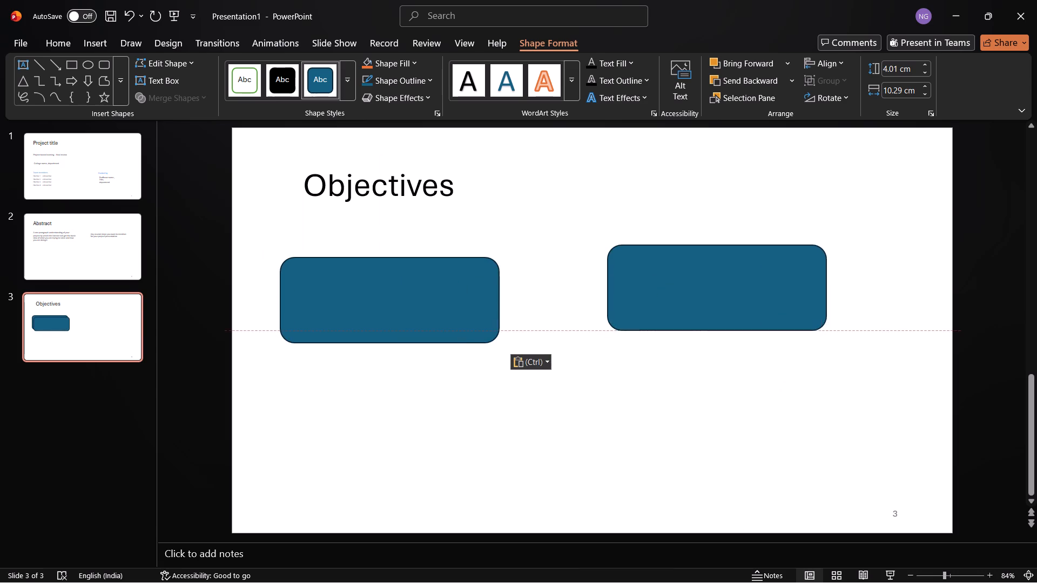
{"action": "left_click_drag", "start_coordinate": [730, 290], "coordinate": [741, 260]}
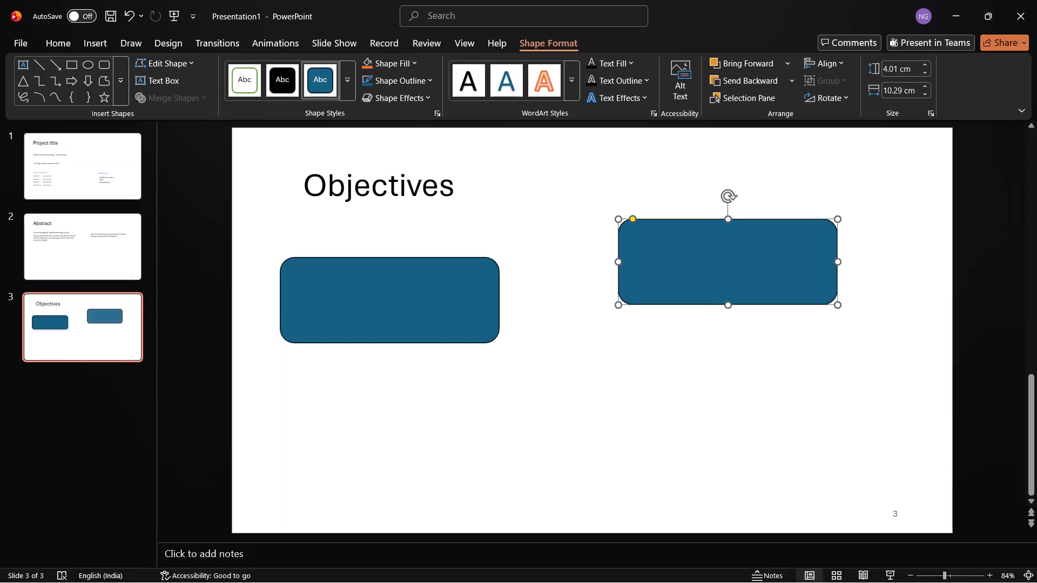
{"action": "left_click_drag", "start_coordinate": [398, 294], "coordinate": [410, 302]}
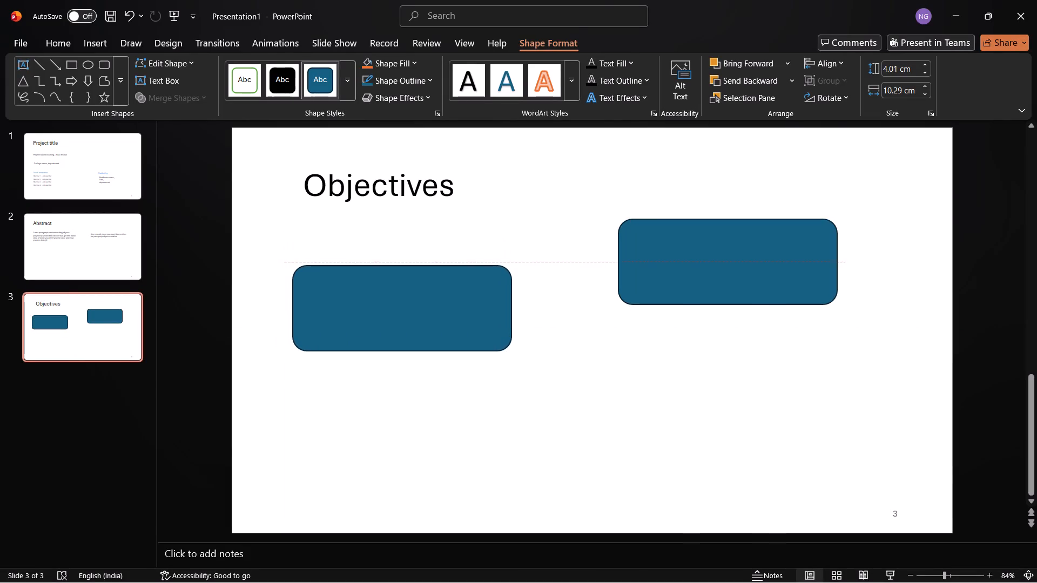
{"action": "left_click_drag", "start_coordinate": [410, 302], "coordinate": [410, 299]}
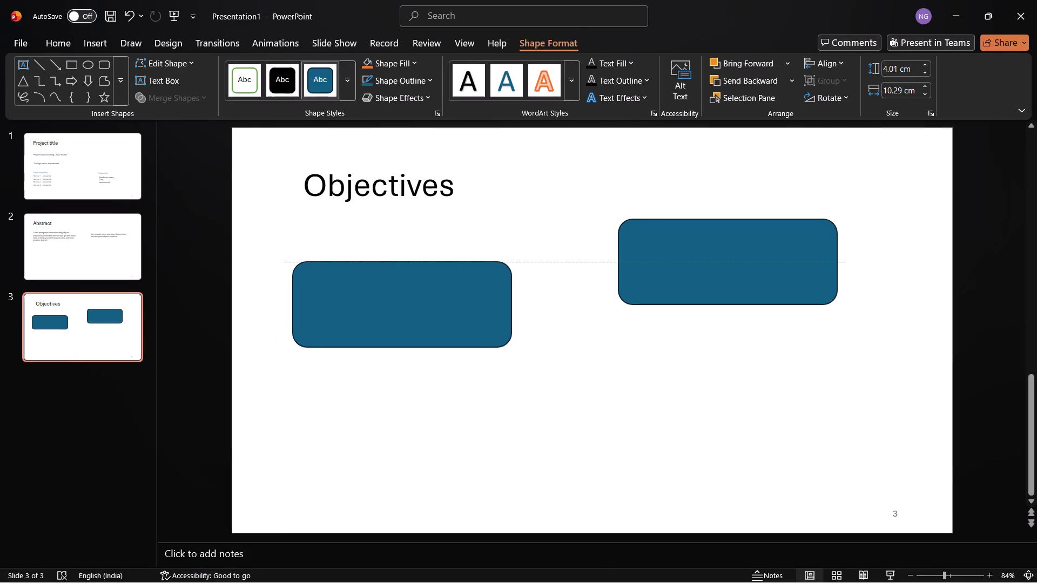
{"action": "left_click_drag", "start_coordinate": [410, 299], "coordinate": [414, 296]}
{"action": "left_click_drag", "start_coordinate": [720, 282], "coordinate": [723, 326]}
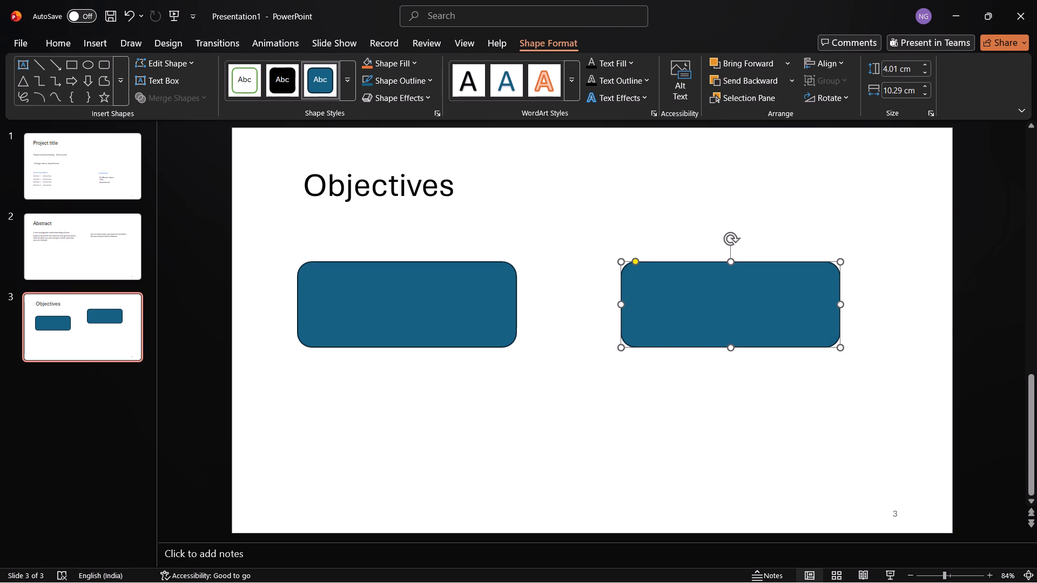
Add two more copies of the rounded rectangle in a second row, forming an aligned two-by-two grid.
{"action": "key", "text": "ctrl+v"}
{"action": "left_click_drag", "start_coordinate": [396, 327], "coordinate": [415, 453]}
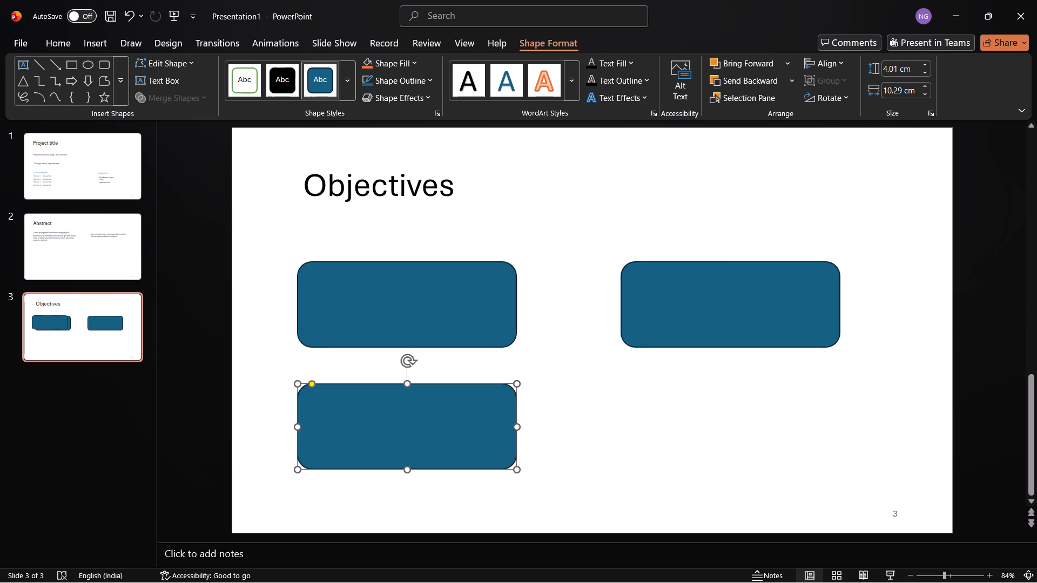
{"action": "key", "text": "ctrl+v"}
{"action": "left_click_drag", "start_coordinate": [424, 287], "coordinate": [838, 529]}
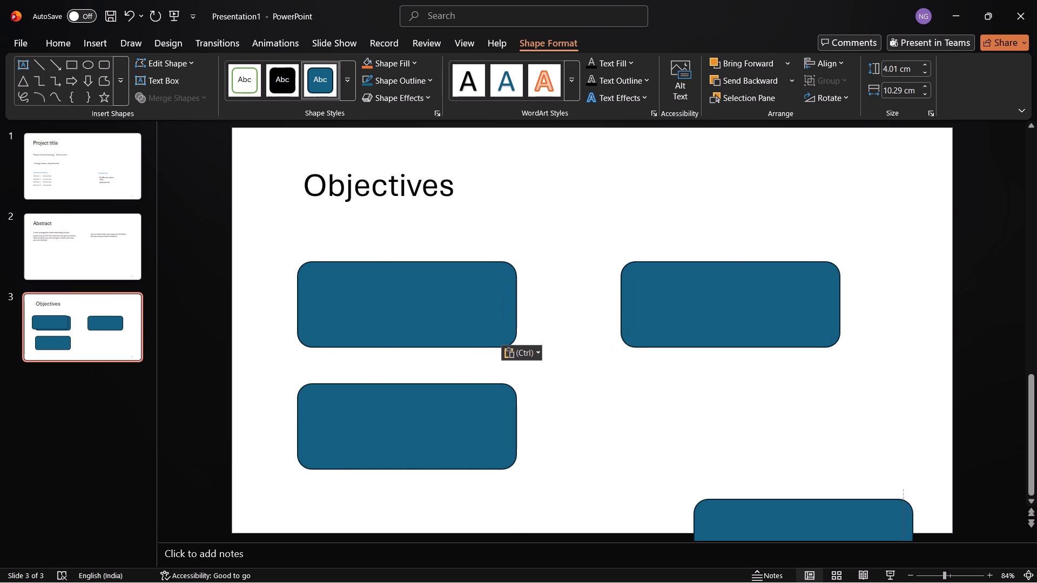
{"action": "left_click_drag", "start_coordinate": [838, 529], "coordinate": [765, 415]}
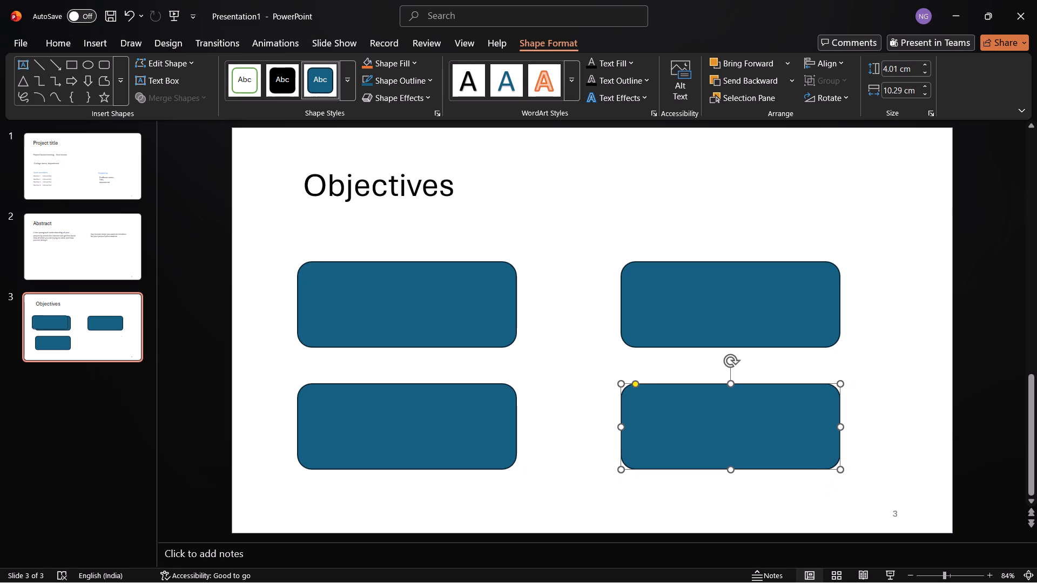
{"action": "left_click", "coordinate": [562, 143]}
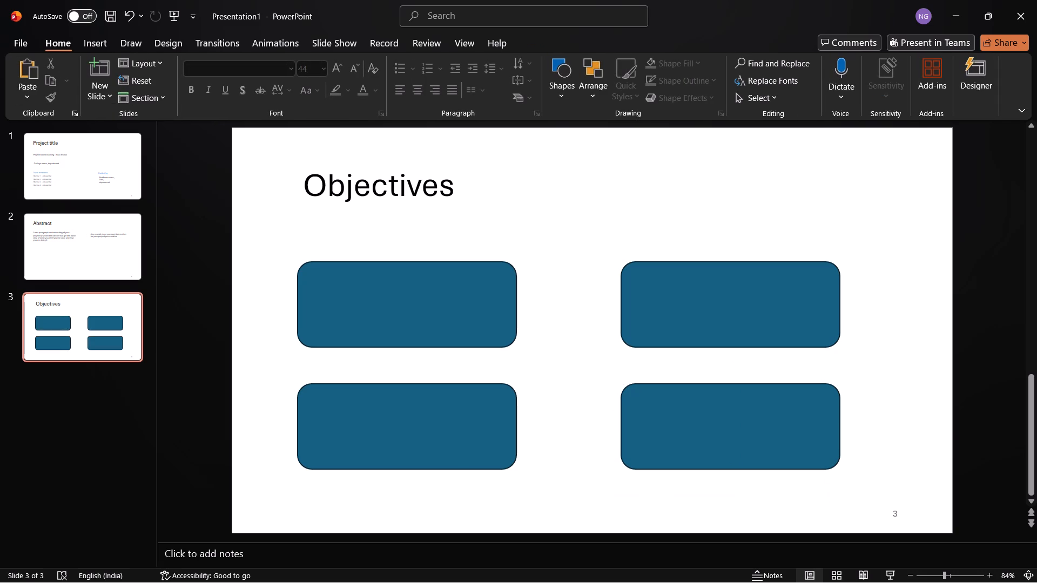
Add a text line between the "Objectives" heading and the rectangles reading "Give four bjectives one per person".
{"action": "left_click", "coordinate": [430, 296]}
{"action": "left_click", "coordinate": [375, 291]}
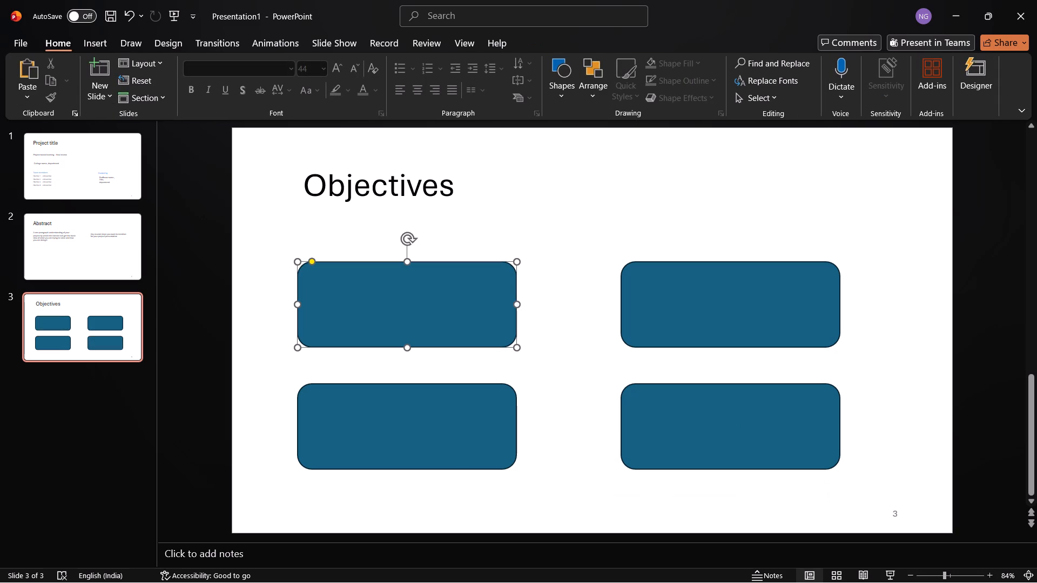
{"action": "left_click", "coordinate": [475, 179]}
{"action": "left_click", "coordinate": [456, 188]}
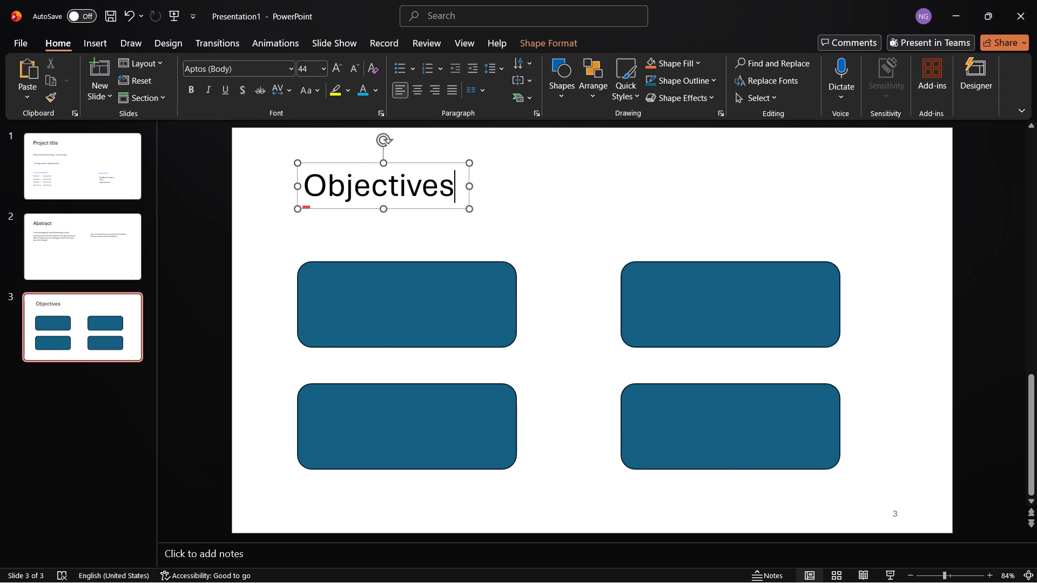
{"action": "left_click", "coordinate": [414, 245]}
{"action": "double_click", "coordinate": [300, 223]}
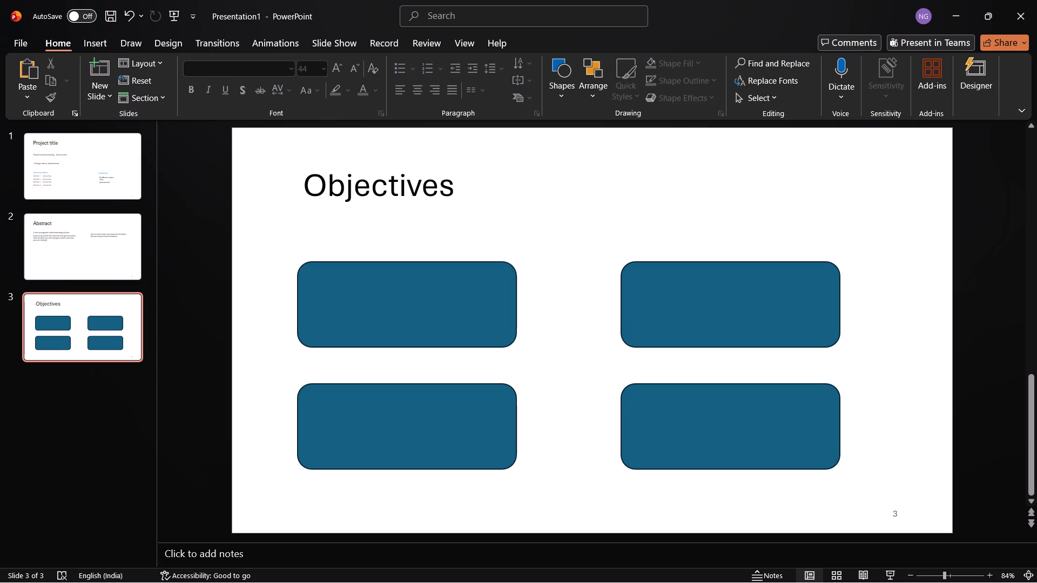
{"action": "type", "text": "give"}
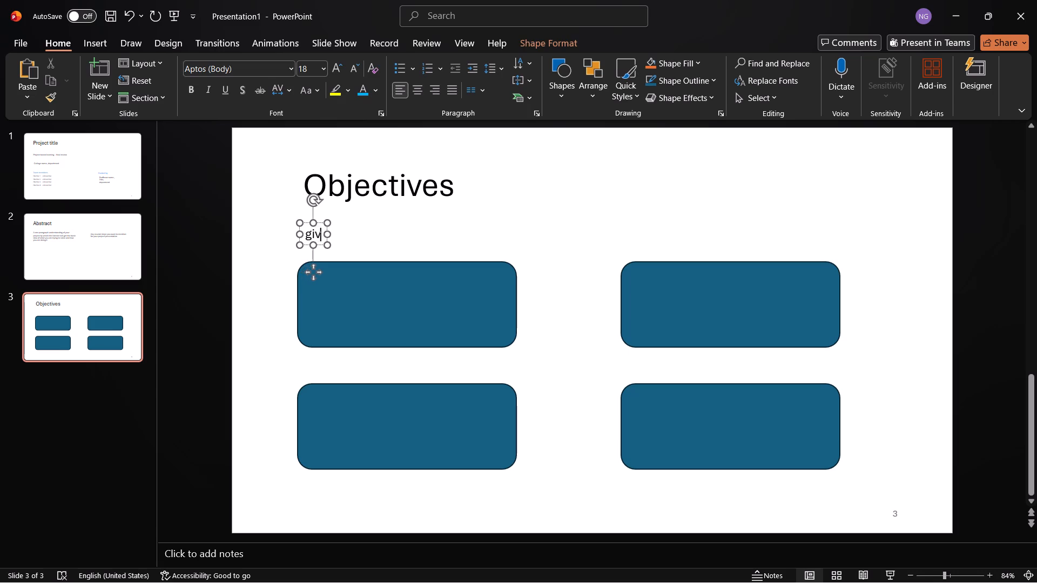
{"action": "key", "text": "space"}
{"action": "type", "text": "four"}
{"action": "key", "text": "space"}
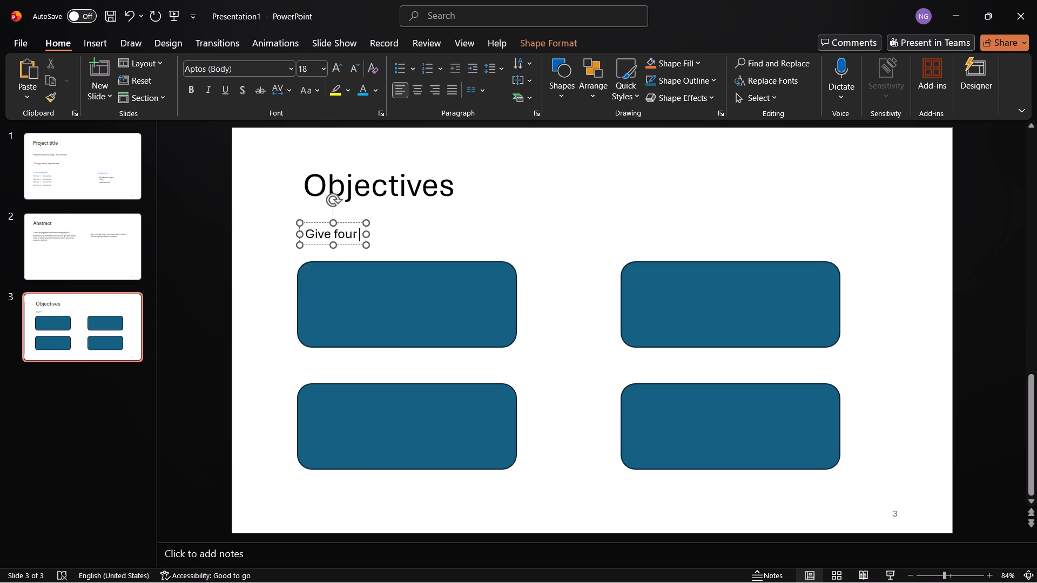
{"action": "type", "text": "bjectives one per person"}
{"action": "key", "text": "space"}
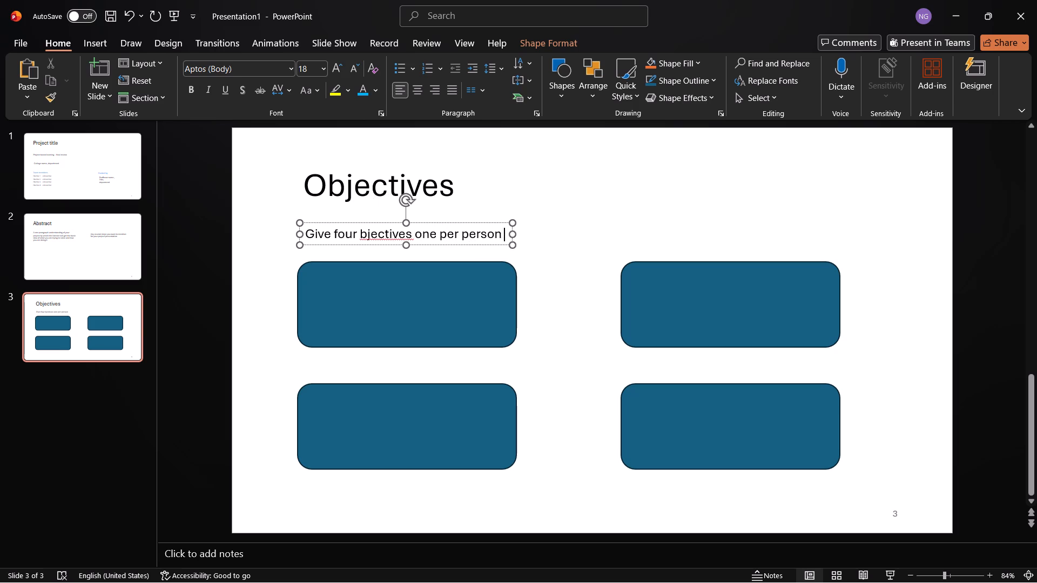
Correct and shorten the instruction line under the "Objectives" heading to "Give four objectives".
{"action": "key", "text": "BackSpace"}
{"action": "key", "text": "BackSpace"}
{"action": "key", "text": "BackSpace"}
{"action": "key", "text": "BackSpace"}
{"action": "key", "text": "BackSpace"}
{"action": "key", "text": "BackSpace"}
{"action": "key", "text": "BackSpace"}
{"action": "key", "text": "BackSpace"}
{"action": "key", "text": "BackSpace"}
{"action": "key", "text": "BackSpace"}
{"action": "key", "text": "BackSpace"}
{"action": "key", "text": "BackSpace"}
{"action": "key", "text": "BackSpace"}
{"action": "key", "text": "BackSpace"}
{"action": "key", "text": "BackSpace"}
{"action": "key", "text": "BackSpace"}
{"action": "key", "text": "BackSpace"}
{"action": "key", "text": "BackSpace"}
{"action": "key", "text": "BackSpace"}
{"action": "key", "text": "BackSpace"}
{"action": "key", "text": "BackSpace"}
{"action": "key", "text": "BackSpace"}
{"action": "key", "text": "BackSpace"}
{"action": "key", "text": "BackSpace"}
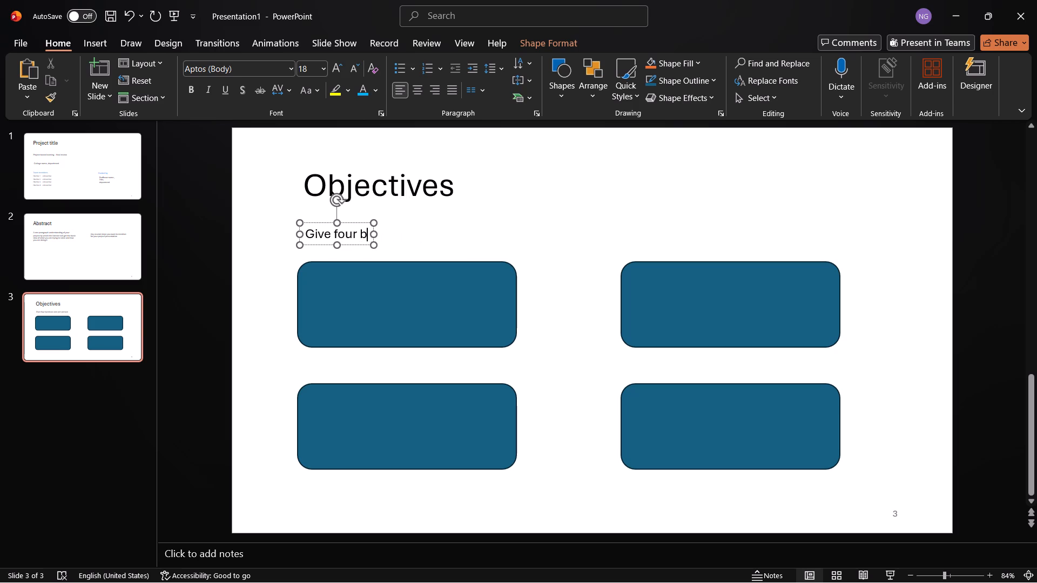
{"action": "key", "text": "BackSpace"}
{"action": "type", "text": "objectives"}
{"action": "key", "text": "space"}
{"action": "type", "text": "for"}
{"action": "key", "text": "space"}
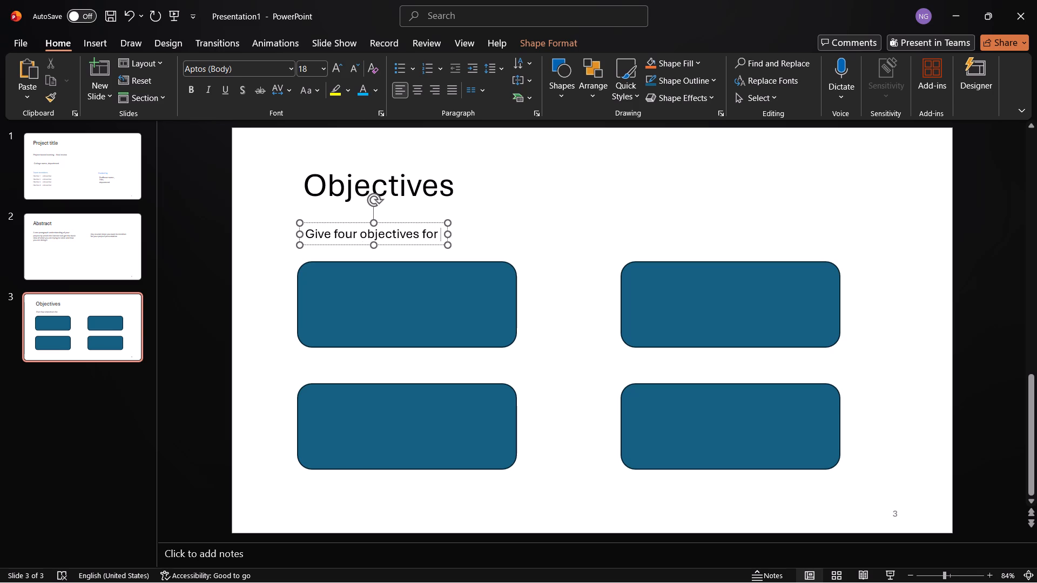
{"action": "key", "text": "BackSpace"}
{"action": "key", "text": "BackSpace"}
{"action": "key", "text": "BackSpace"}
{"action": "key", "text": "BackSpace"}
{"action": "key", "text": "BackSpace"}
{"action": "key", "text": "BackSpace"}
{"action": "key", "text": "BackSpace"}
{"action": "key", "text": "BackSpace"}
{"action": "key", "text": "BackSpace"}
{"action": "key", "text": "BackSpace"}
{"action": "key", "text": "BackSpace"}
{"action": "key", "text": "BackSpace"}
{"action": "key", "text": "BackSpace"}
{"action": "key", "text": "BackSpace"}
{"action": "key", "text": "BackSpace"}
{"action": "key", "text": "BackSpace"}
{"action": "key", "text": "BackSpace"}
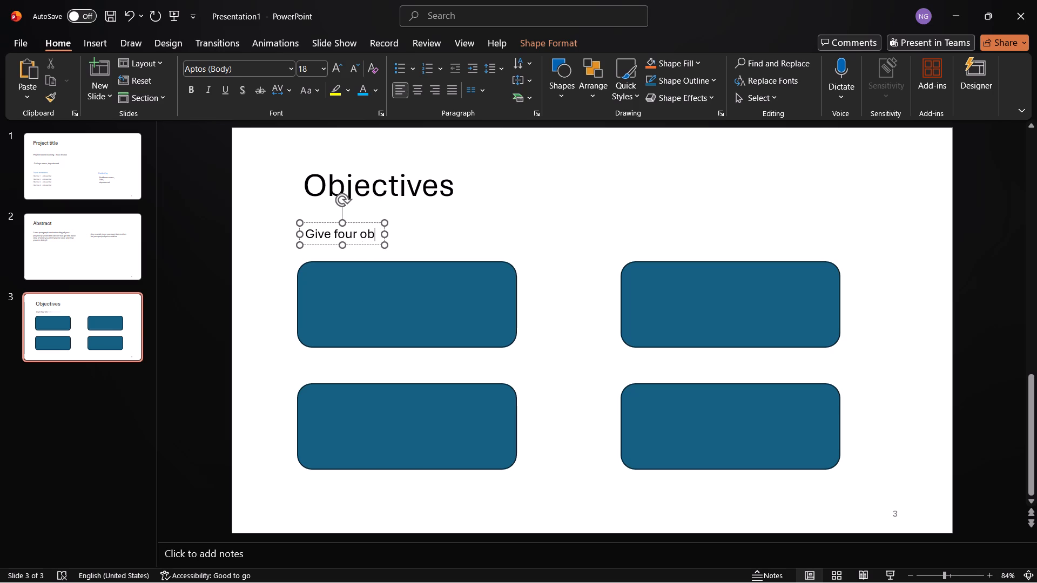
{"action": "key", "text": "BackSpace"}
{"action": "key", "text": "BackSpace"}
{"action": "key", "text": "BackSpace"}
{"action": "type", "text": "four objectives"}
{"action": "key", "text": "space"}
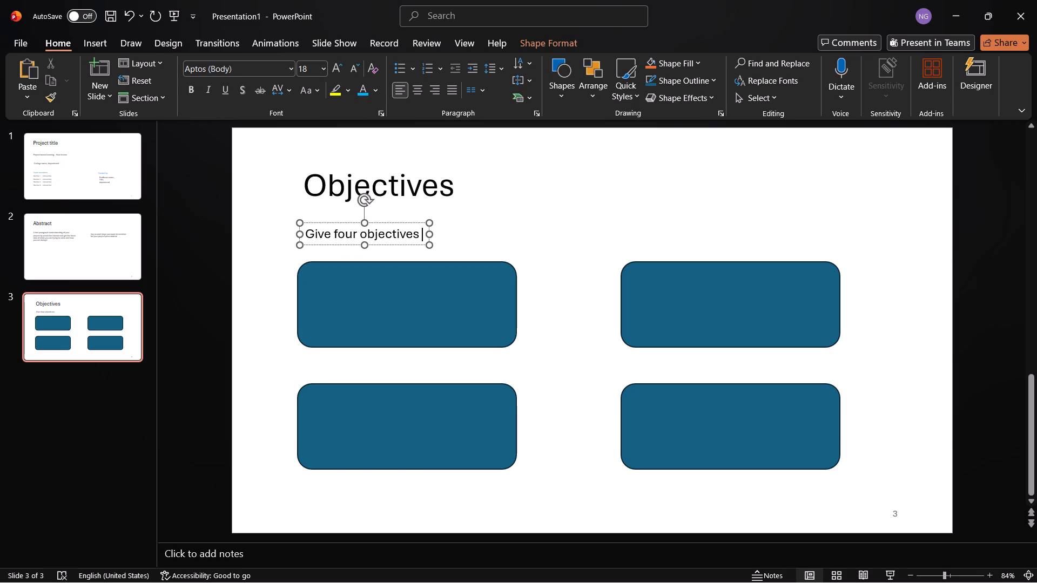
Append the parenthetical "(start every objective with to )" to the instruction line.
{"action": "type", "text": "()"}
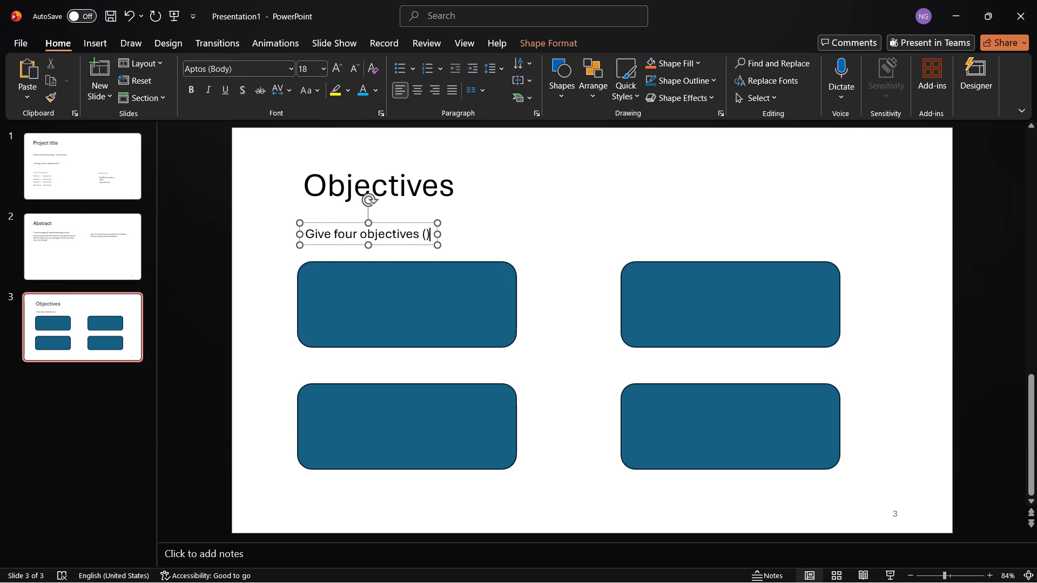
{"action": "key", "text": "Left"}
{"action": "type", "text": "start every objective with to"}
{"action": "key", "text": "space"}
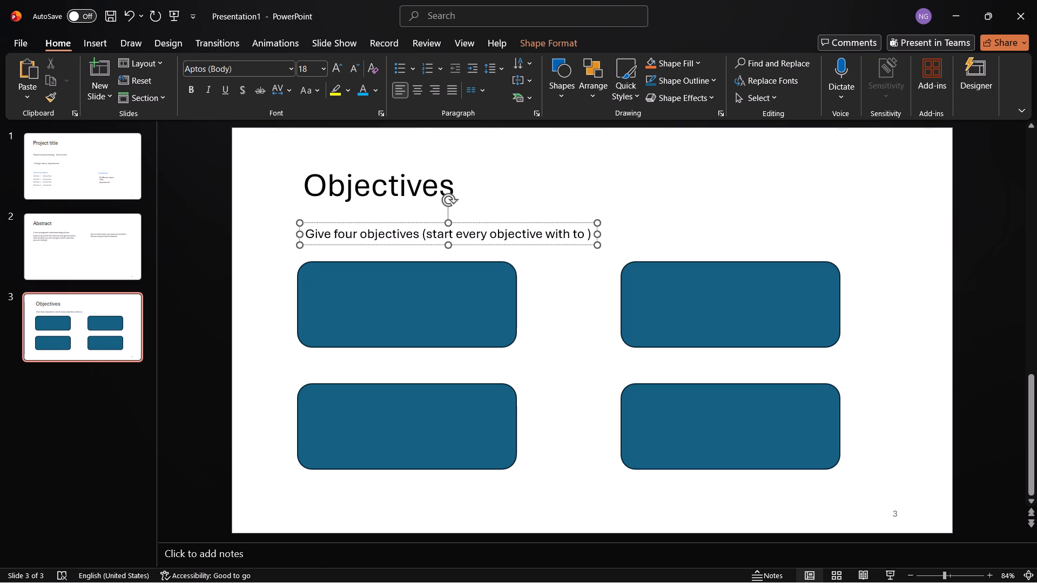
Label the upper-left rounded rectangle "objective 1", with no number in front of the word.
{"action": "left_click", "coordinate": [447, 300]}
{"action": "left_click", "coordinate": [317, 299]}
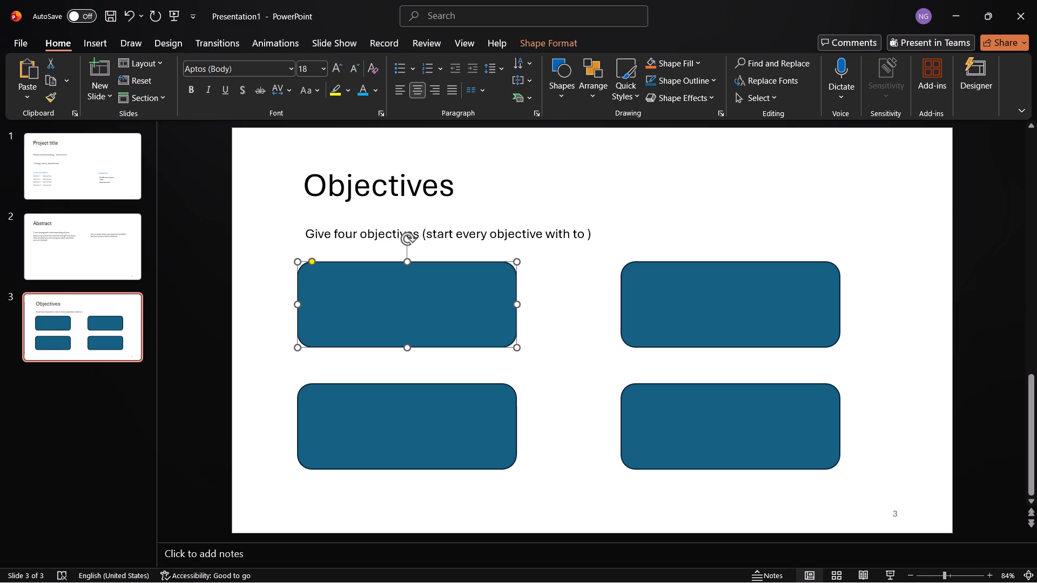
{"action": "left_click", "coordinate": [327, 300]}
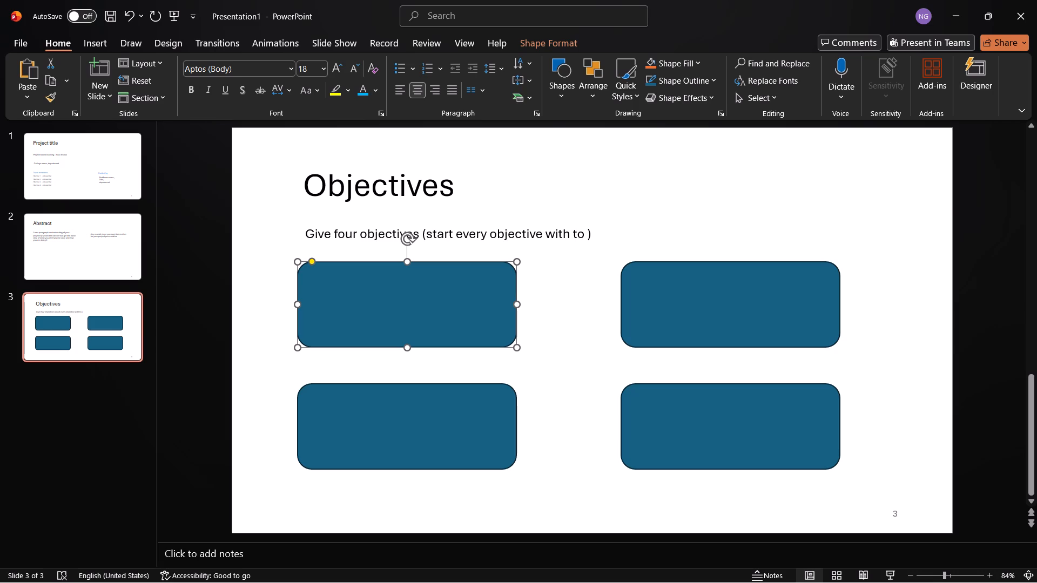
{"action": "double_click", "coordinate": [314, 301]}
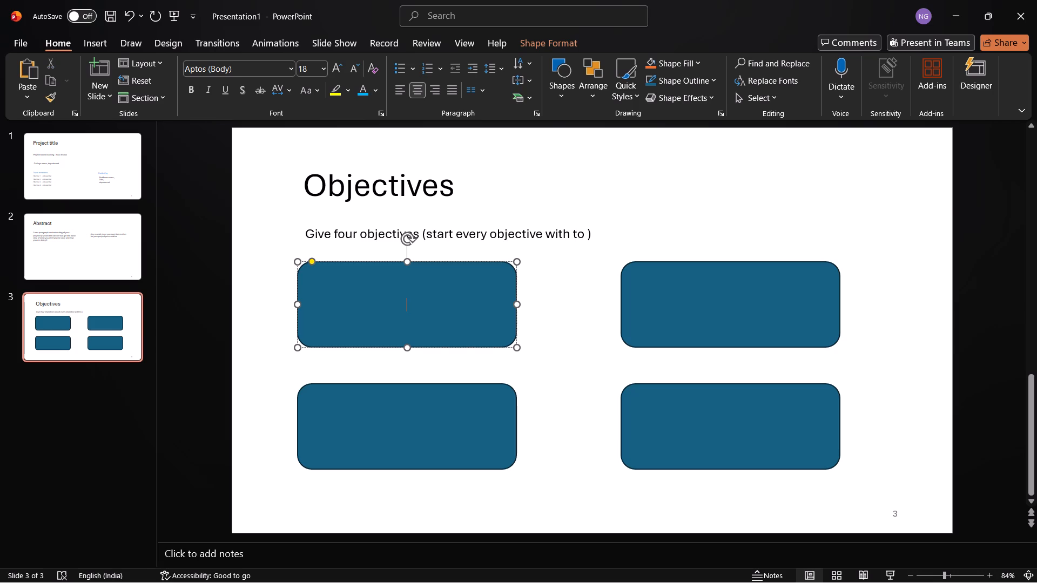
{"action": "key", "text": "BackSpace"}
{"action": "key", "text": "BackSpace"}
{"action": "key", "text": "BackSpace"}
{"action": "key", "text": "BackSpace"}
{"action": "key", "text": "1"}
{"action": "key", "text": "space"}
{"action": "type", "text": "objective"}
{"action": "key", "text": "space"}
{"action": "key", "text": "1"}
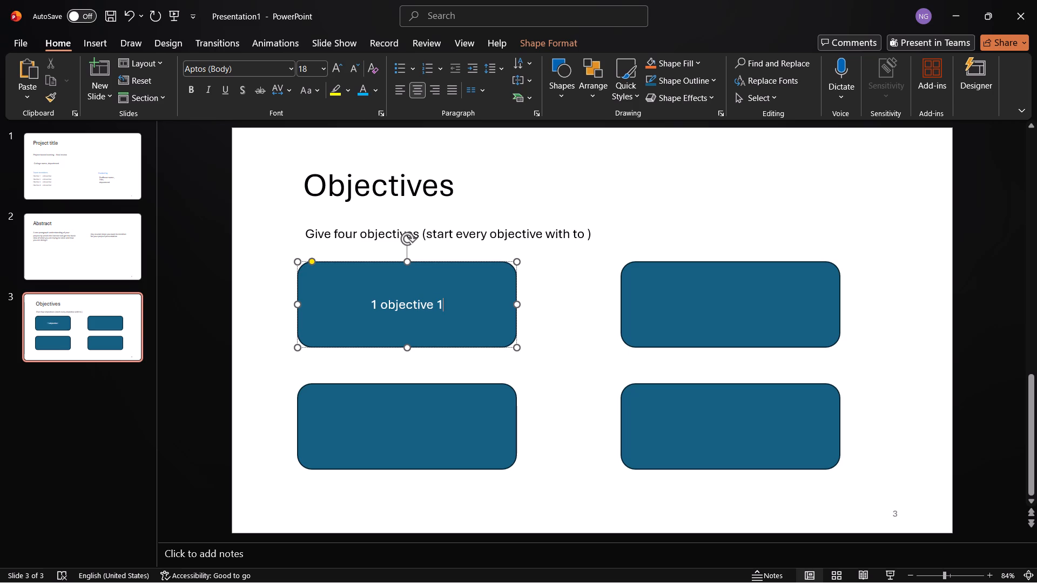
{"action": "left_click", "coordinate": [380, 306]}
{"action": "key", "text": "BackSpace"}
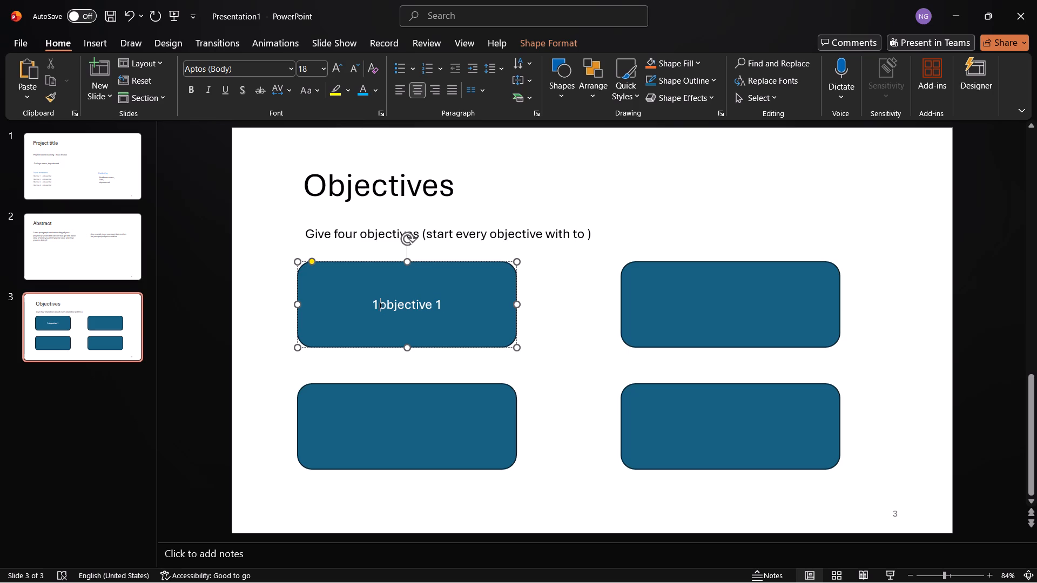
{"action": "key", "text": "BackSpace"}
{"action": "key", "text": "BackSpace"}
Label the upper-right rounded rectangle "Objective 2" and the lower-left one "Objective 3".
{"action": "double_click", "coordinate": [705, 300]}
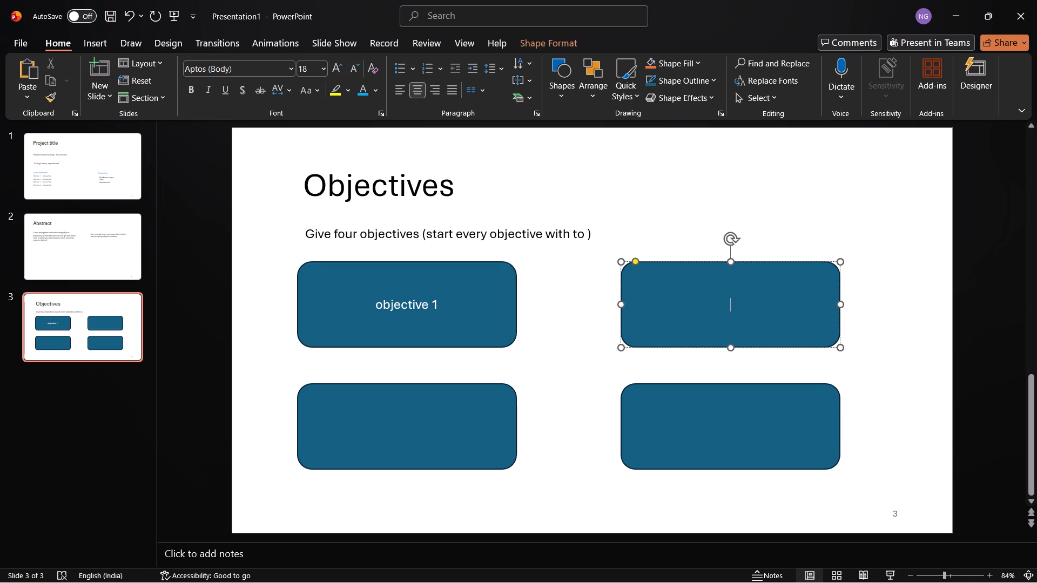
{"action": "type", "text": "objective 2"}
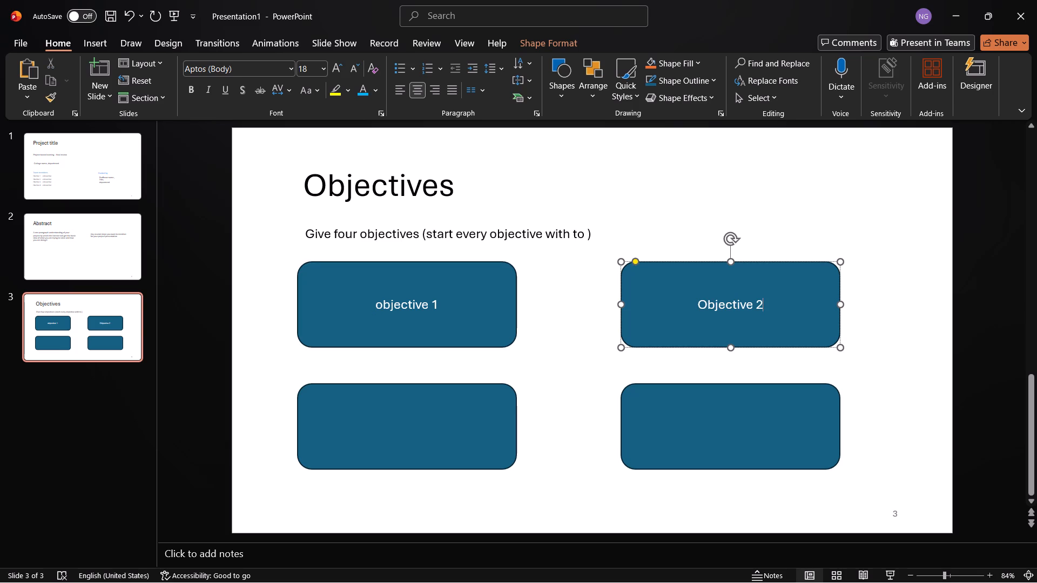
{"action": "double_click", "coordinate": [389, 416]}
{"action": "type", "text": "objectrive"}
{"action": "key", "text": "space"}
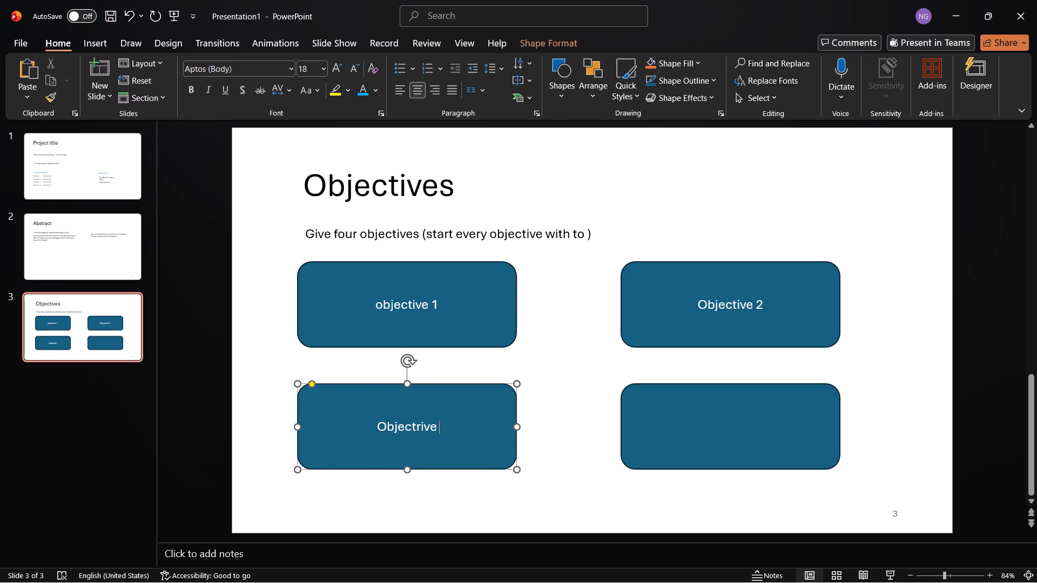
{"action": "key", "text": "3"}
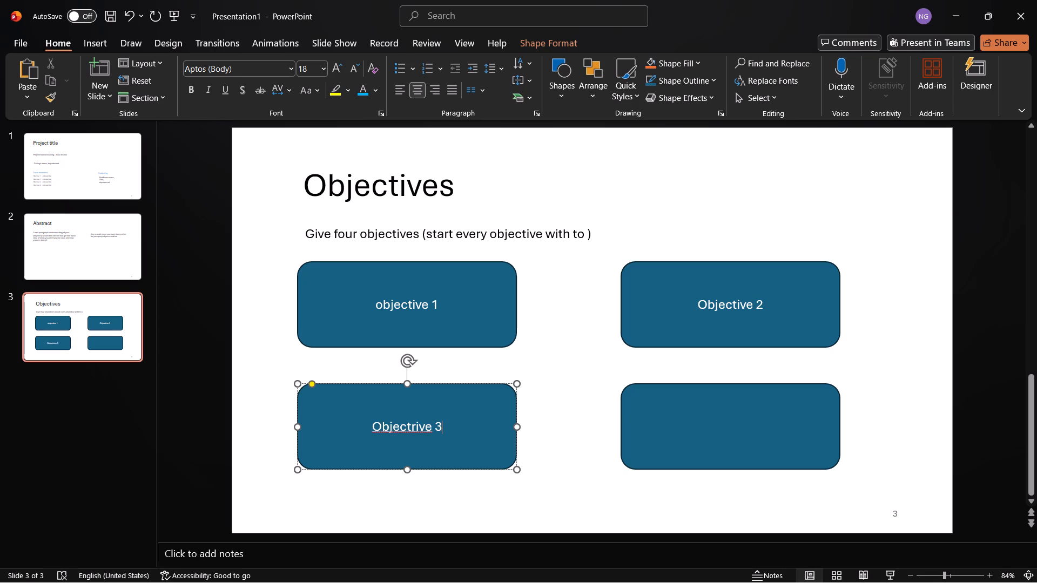
{"action": "left_click_drag", "start_coordinate": [418, 424], "coordinate": [619, 461]}
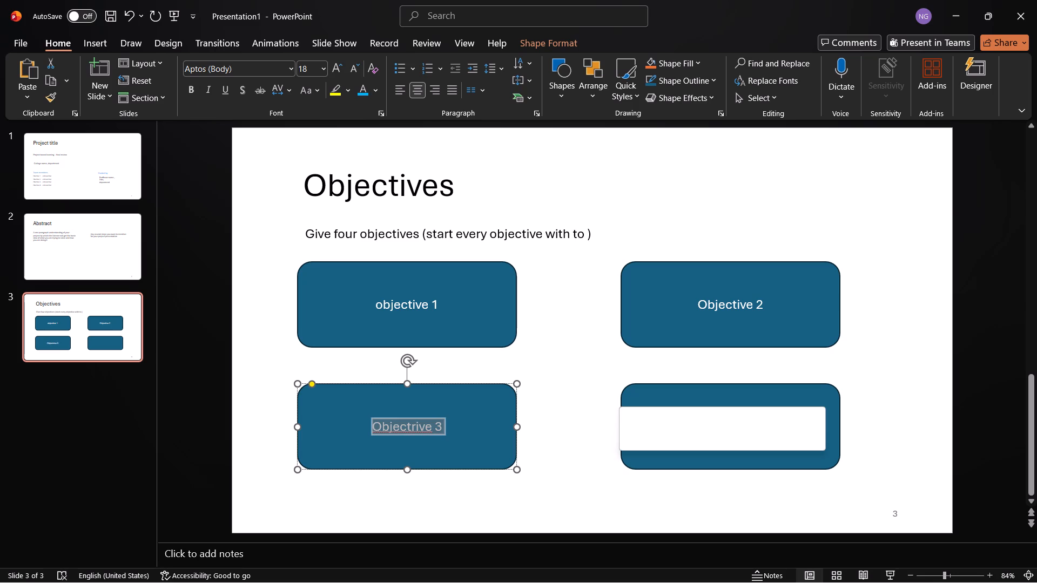
{"action": "key", "text": "Pause"}
{"action": "key", "text": "Delete"}
{"action": "type", "text": "objectu"}
{"action": "key", "text": "BackSpace"}
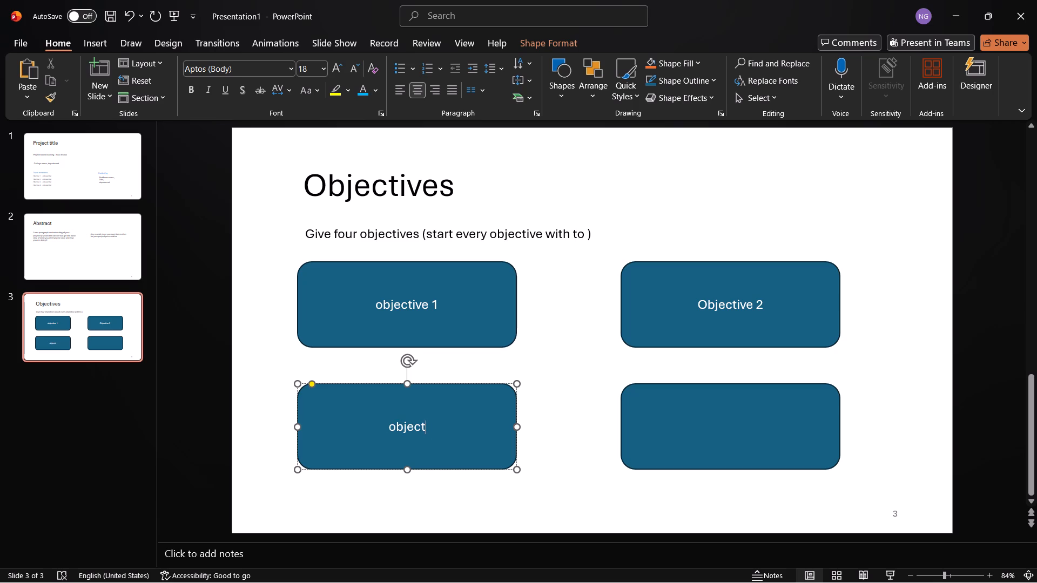
{"action": "type", "text": "ive 3"}
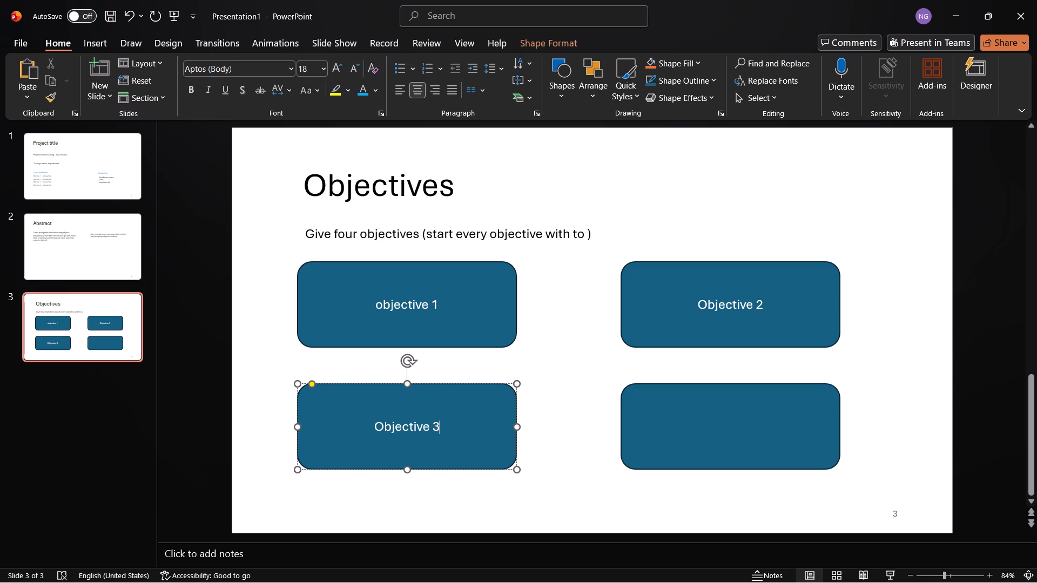
Capitalize the first letter of the upper-left rectangle's label so it reads "Objective 1".
{"action": "left_click", "coordinate": [383, 302]}
{"action": "key", "text": "BackSpace"}
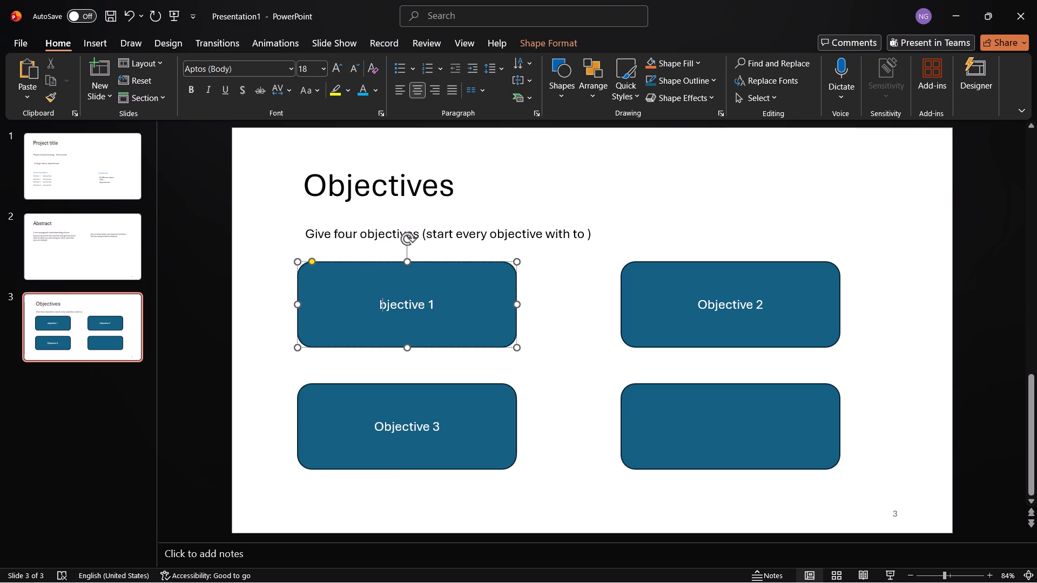
{"action": "key", "text": "0"}
{"action": "key", "text": "BackSpace"}
{"action": "key", "text": "o"}
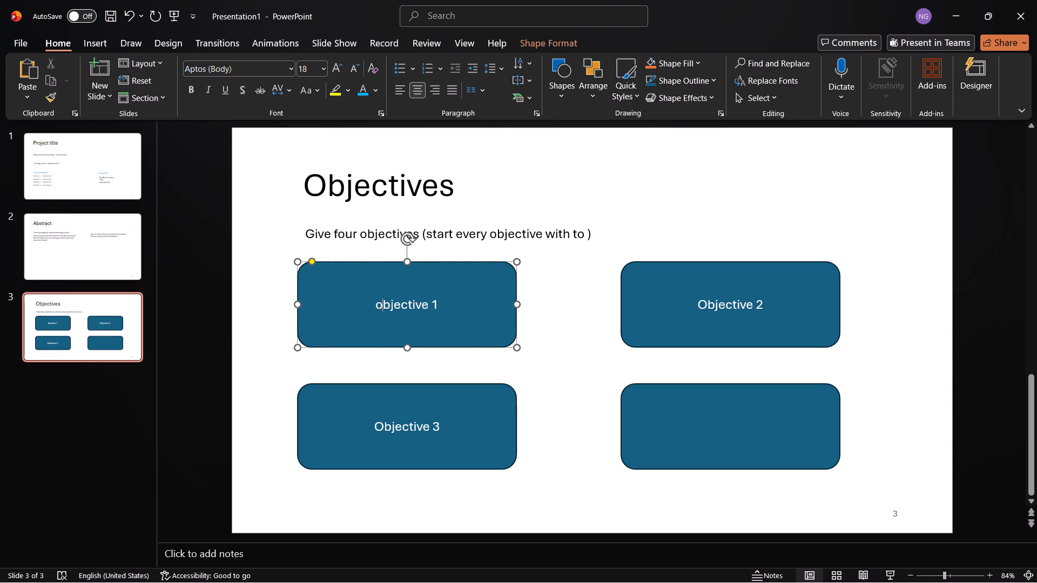
{"action": "key", "text": "BackSpace"}
{"action": "key", "text": "shift+o"}
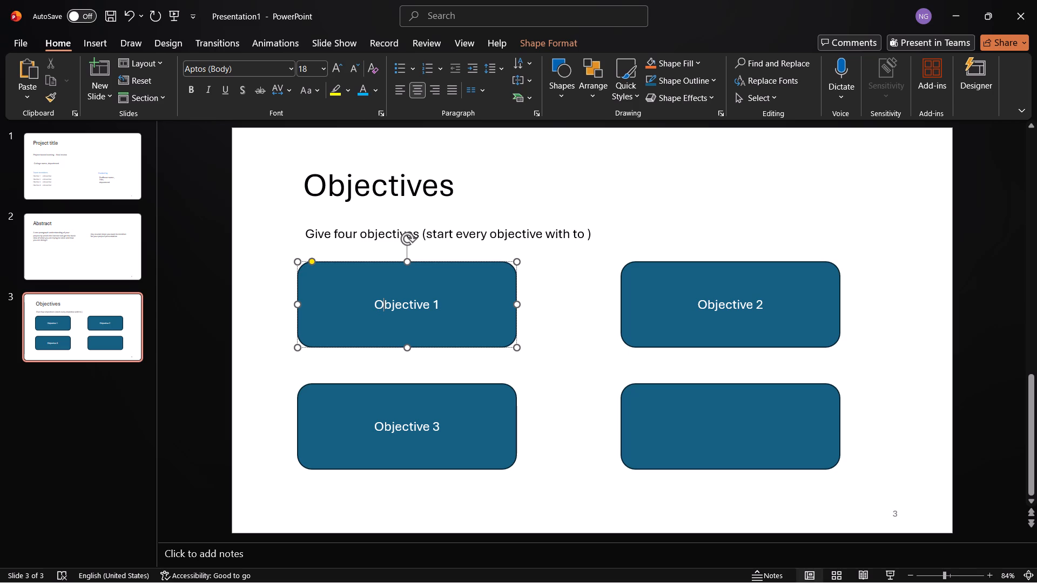
Label the lower-right rounded rectangle "Objective 4".
{"action": "double_click", "coordinate": [716, 425]}
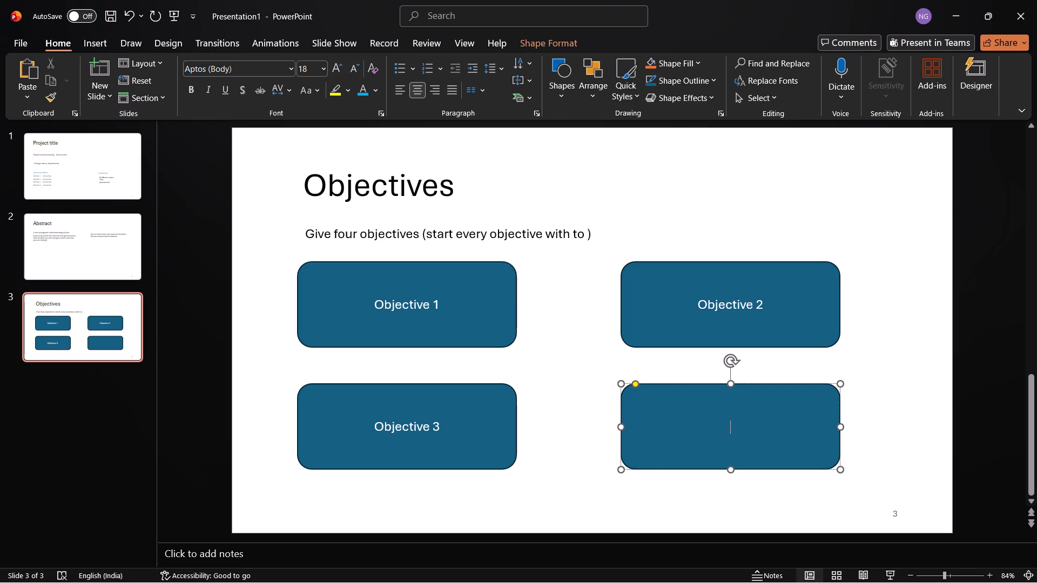
{"action": "type", "text": "Objective"}
{"action": "key", "text": "space"}
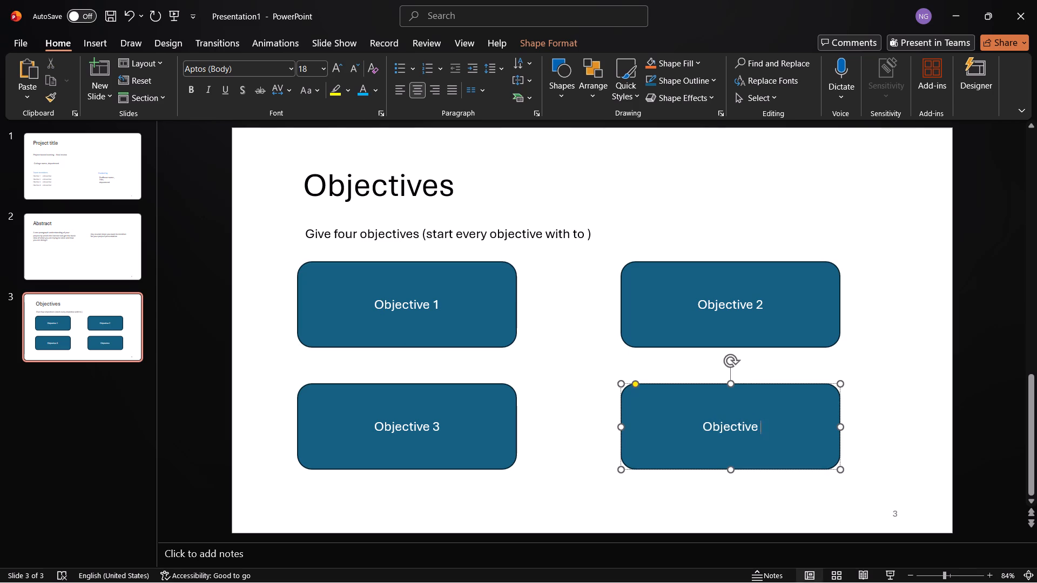
{"action": "key", "text": "4"}
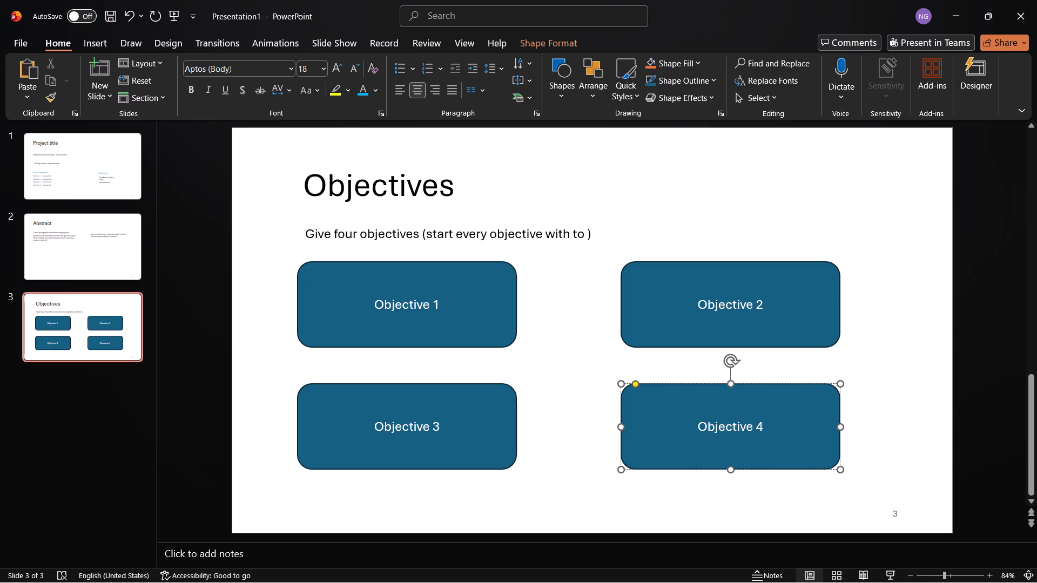
Add a new slide after the Objectives slide.
{"action": "right_click", "coordinate": [701, 200]}
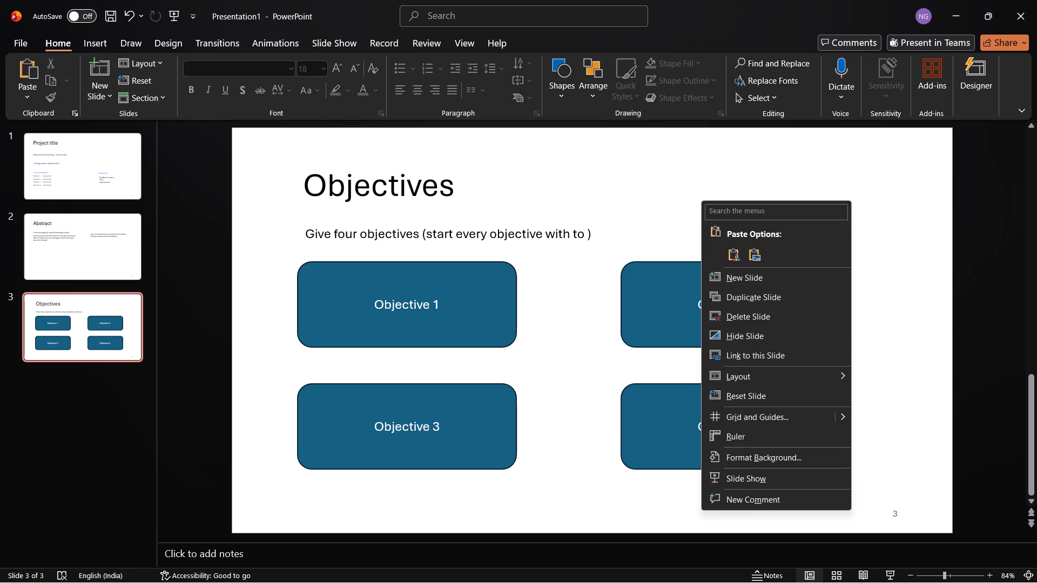
{"action": "left_click", "coordinate": [770, 278]}
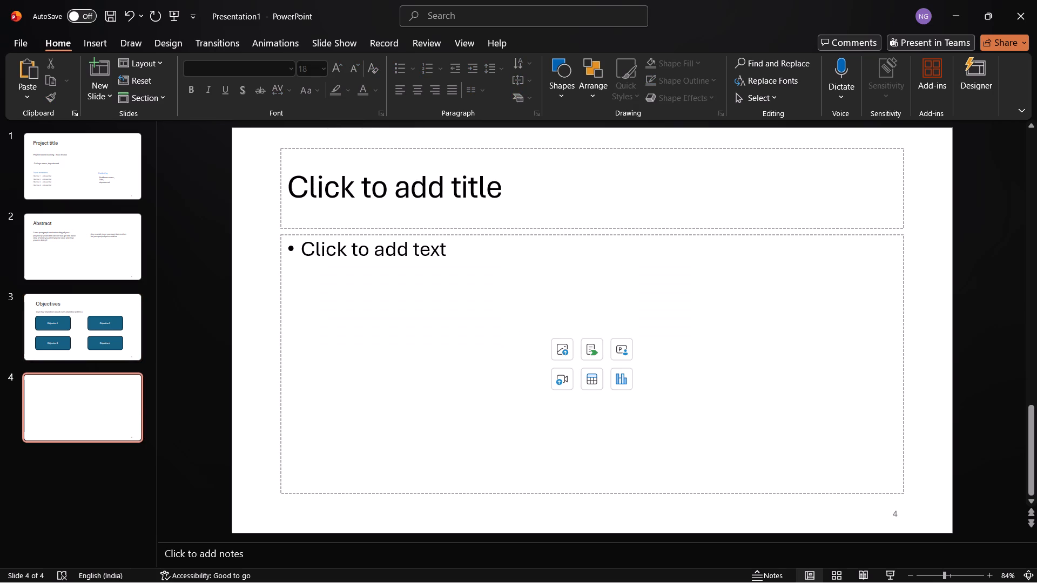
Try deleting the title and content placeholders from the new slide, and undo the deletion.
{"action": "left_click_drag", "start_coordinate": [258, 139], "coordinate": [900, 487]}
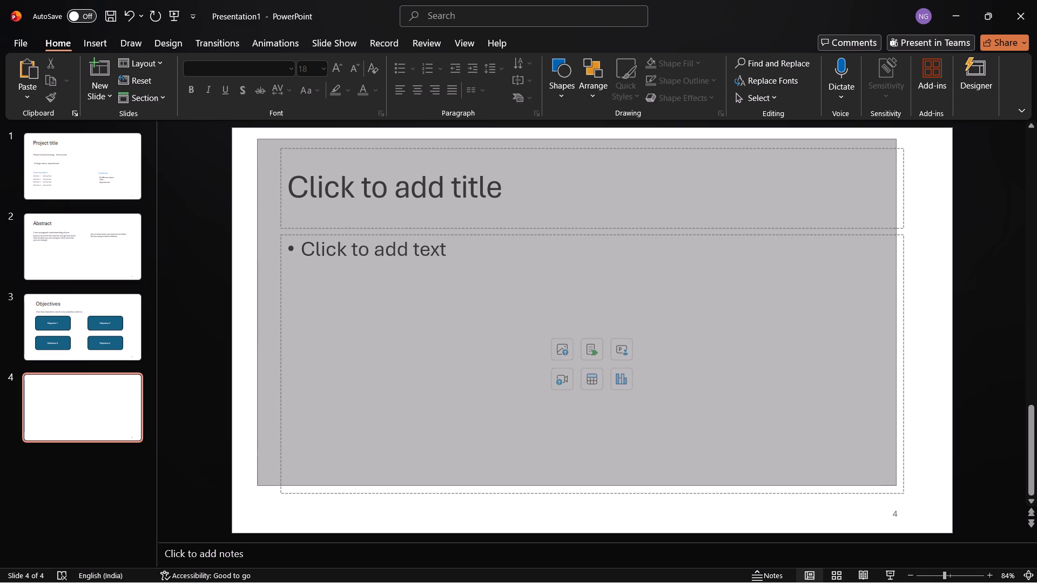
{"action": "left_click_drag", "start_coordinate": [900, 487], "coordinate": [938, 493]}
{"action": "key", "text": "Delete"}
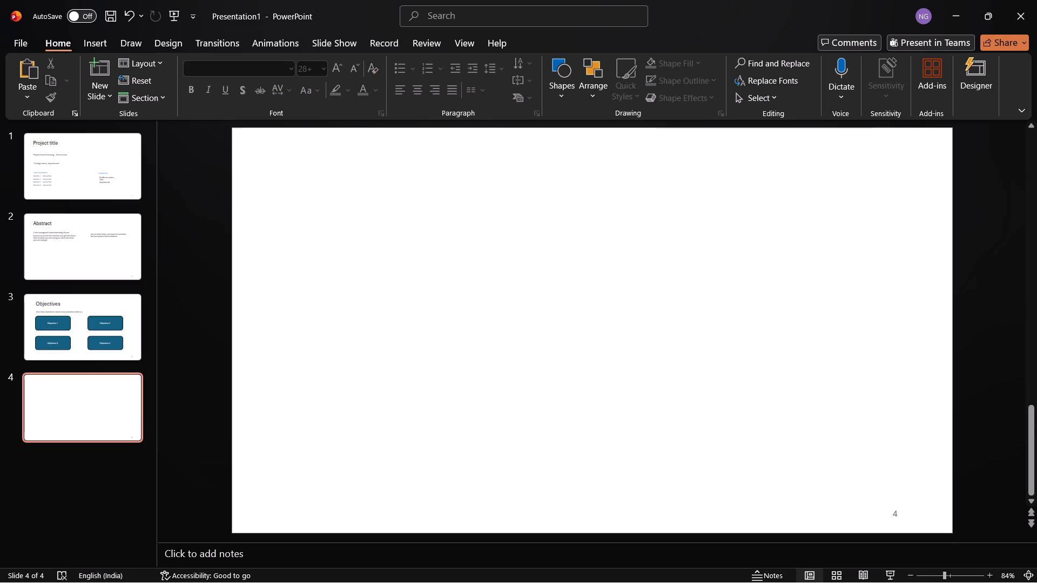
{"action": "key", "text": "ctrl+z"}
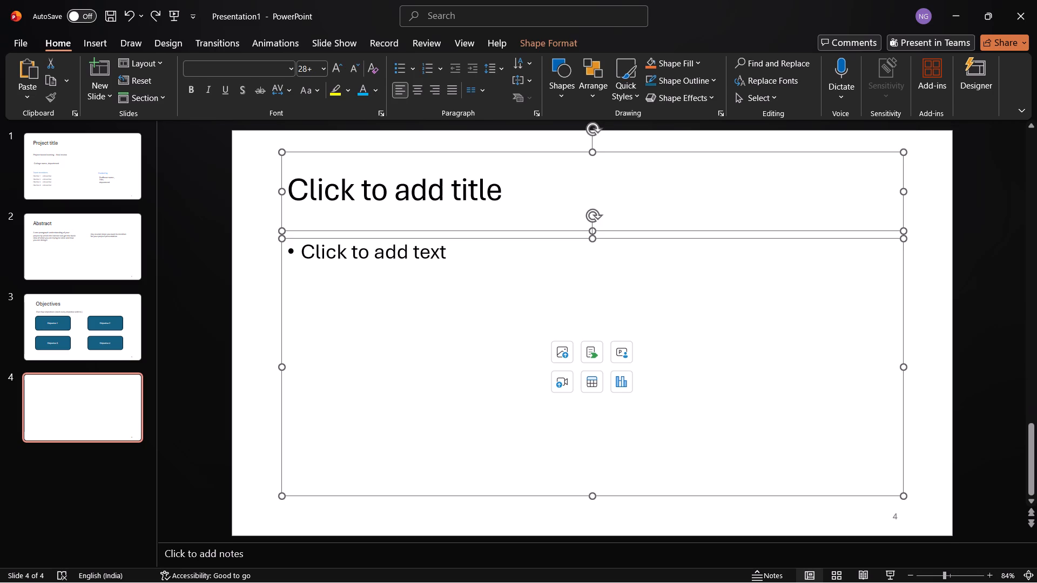
Title the fourth slide "Team contribution and workflow".
{"action": "left_click", "coordinate": [482, 187]}
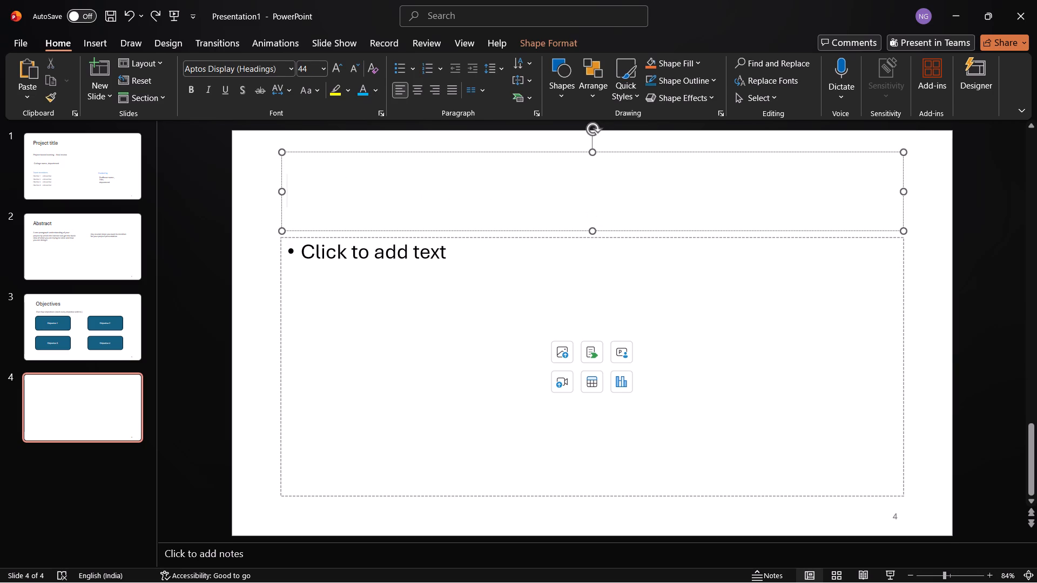
{"action": "type", "text": "team"}
{"action": "key", "text": "space"}
{"action": "type", "text": "work"}
{"action": "key", "text": "space"}
{"action": "type", "text": "f"}
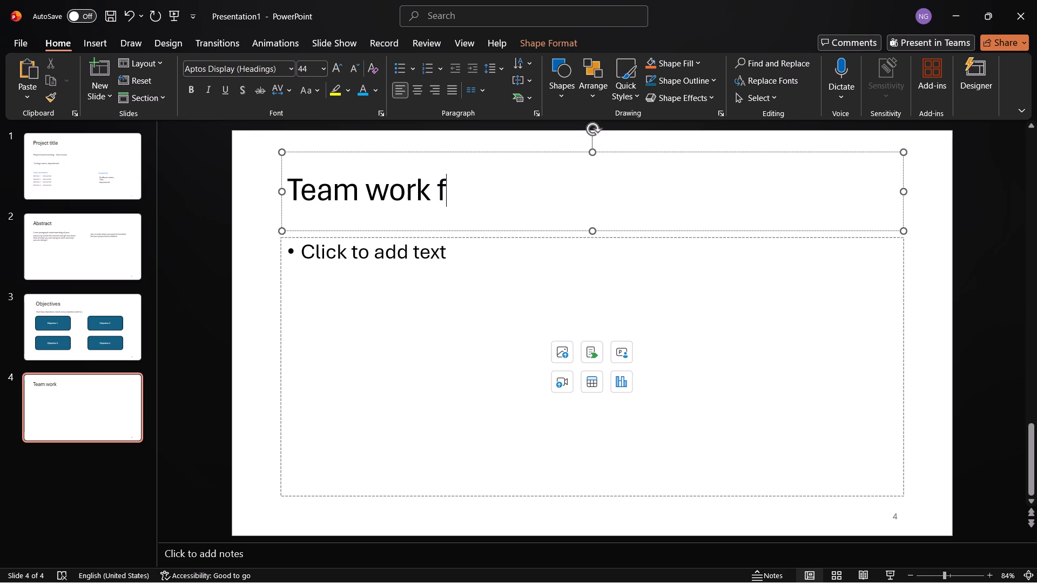
{"action": "key", "text": "BackSpace"}
{"action": "key", "text": "BackSpace"}
{"action": "key", "text": "BackSpace"}
{"action": "key", "text": "BackSpace"}
{"action": "key", "text": "BackSpace"}
{"action": "key", "text": "BackSpace"}
{"action": "type", "text": "contribution and work"}
{"action": "type", "text": "flow"}
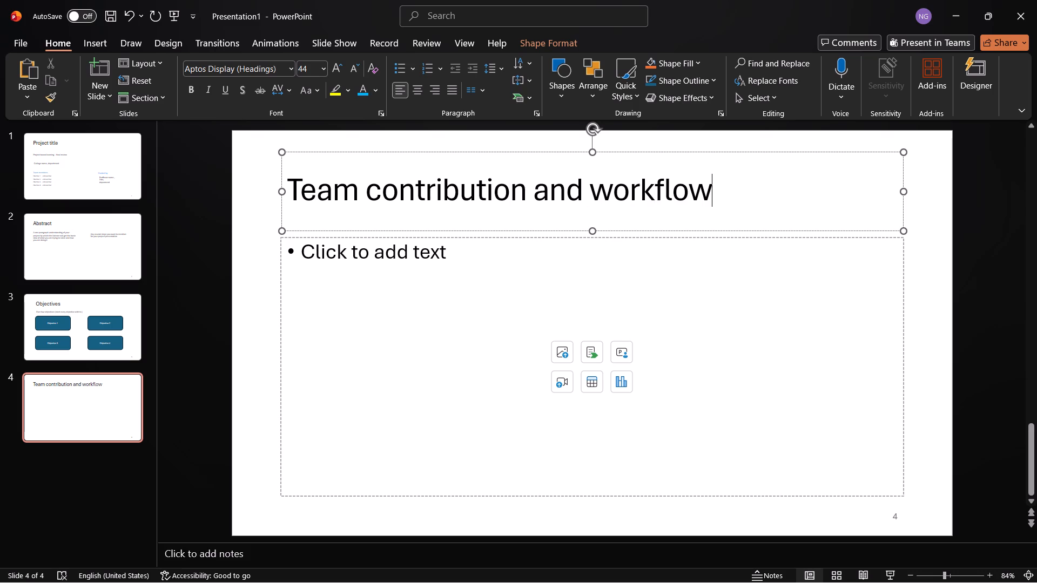
Delete the empty content placeholder from the "Team contribution and workflow" slide.
{"action": "left_click", "coordinate": [423, 268]}
{"action": "key", "text": "Delete"}
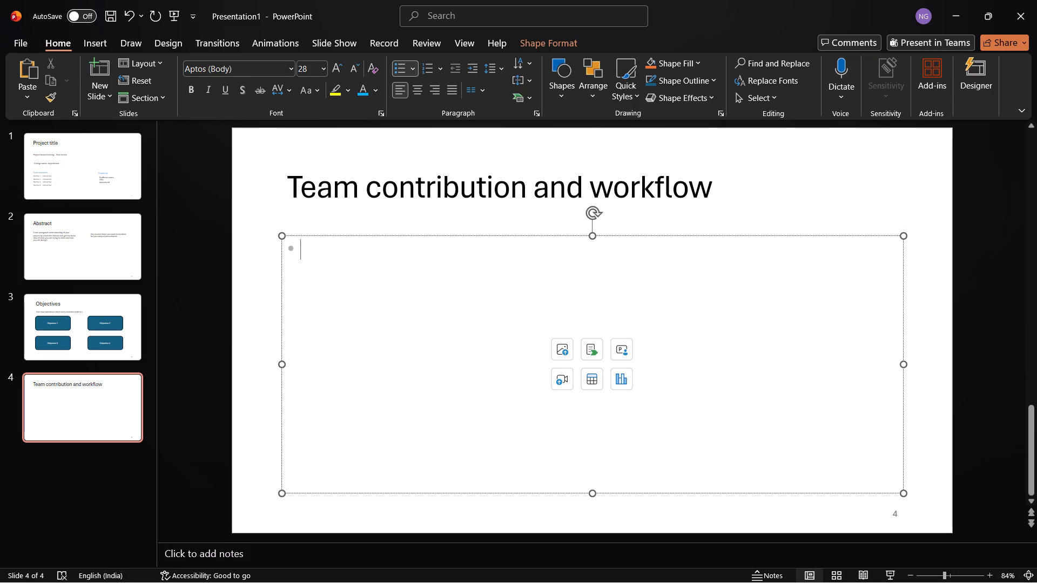
{"action": "left_click", "coordinate": [281, 233]}
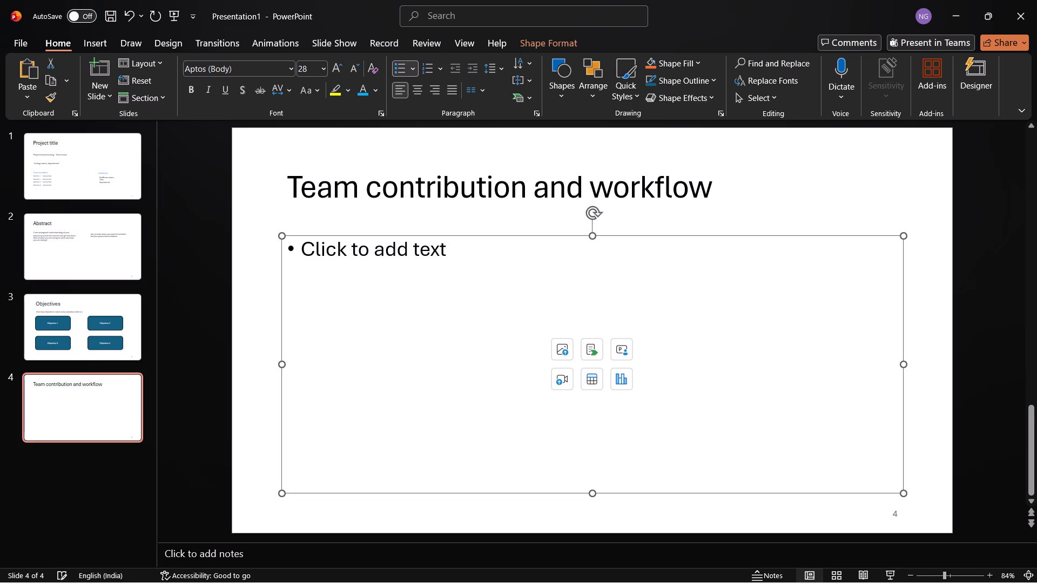
{"action": "left_click", "coordinate": [288, 236]}
{"action": "key", "text": "Delete"}
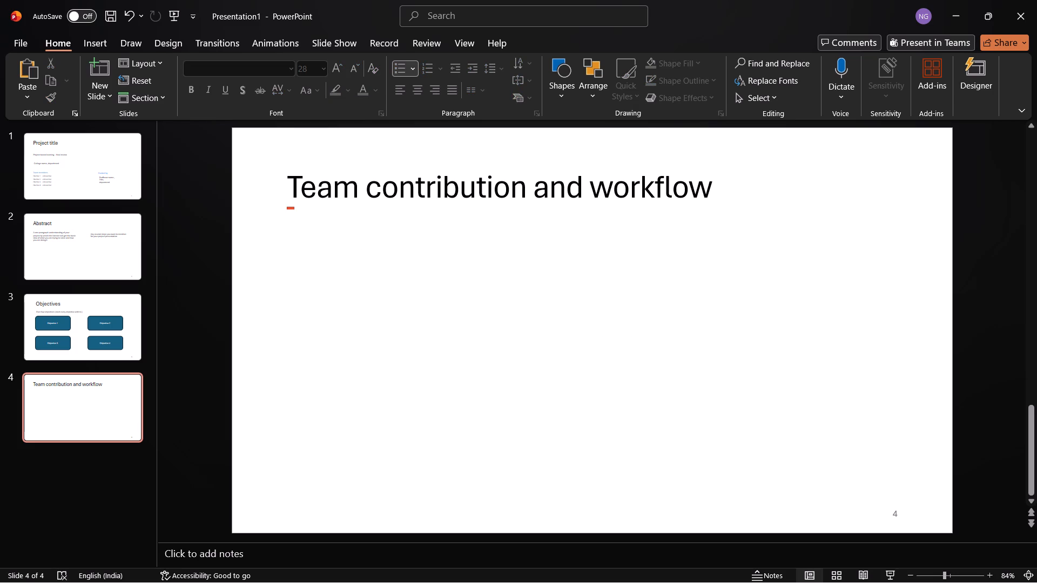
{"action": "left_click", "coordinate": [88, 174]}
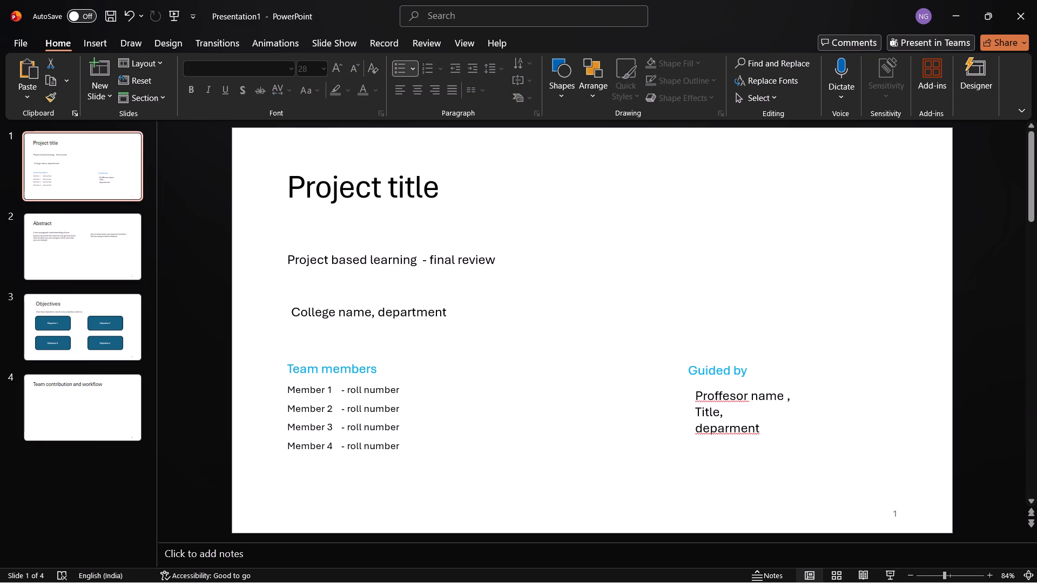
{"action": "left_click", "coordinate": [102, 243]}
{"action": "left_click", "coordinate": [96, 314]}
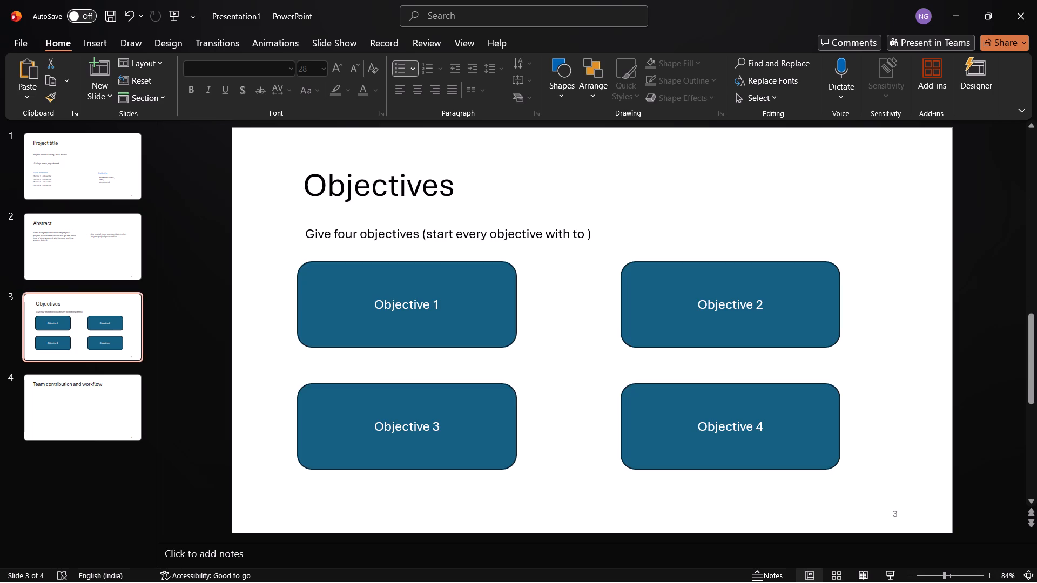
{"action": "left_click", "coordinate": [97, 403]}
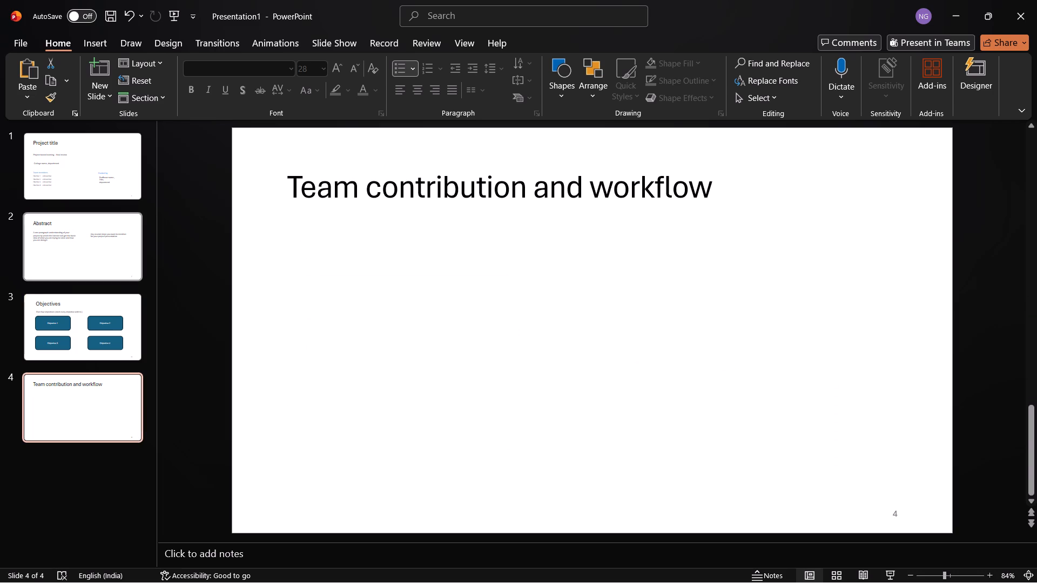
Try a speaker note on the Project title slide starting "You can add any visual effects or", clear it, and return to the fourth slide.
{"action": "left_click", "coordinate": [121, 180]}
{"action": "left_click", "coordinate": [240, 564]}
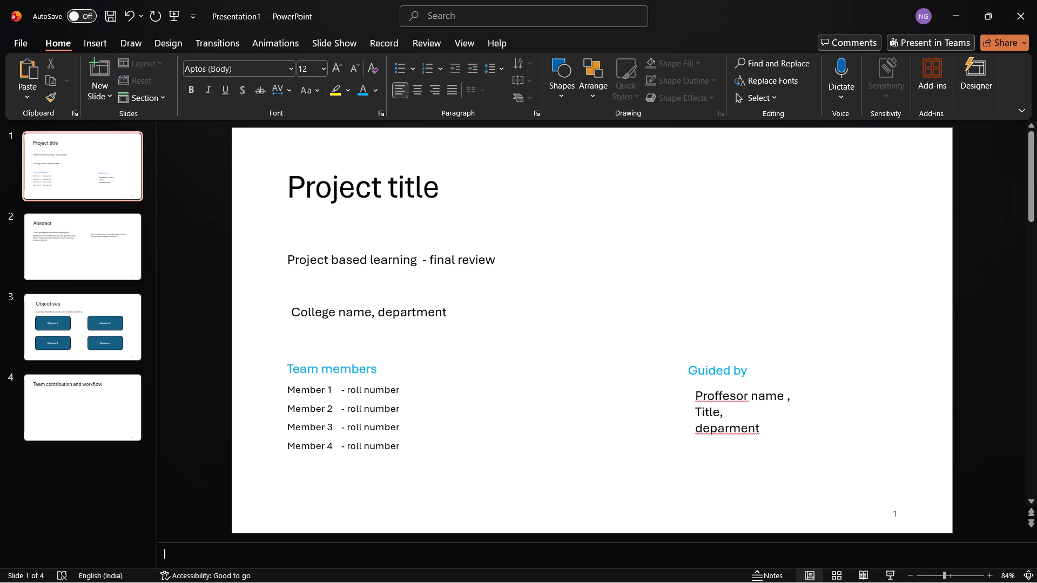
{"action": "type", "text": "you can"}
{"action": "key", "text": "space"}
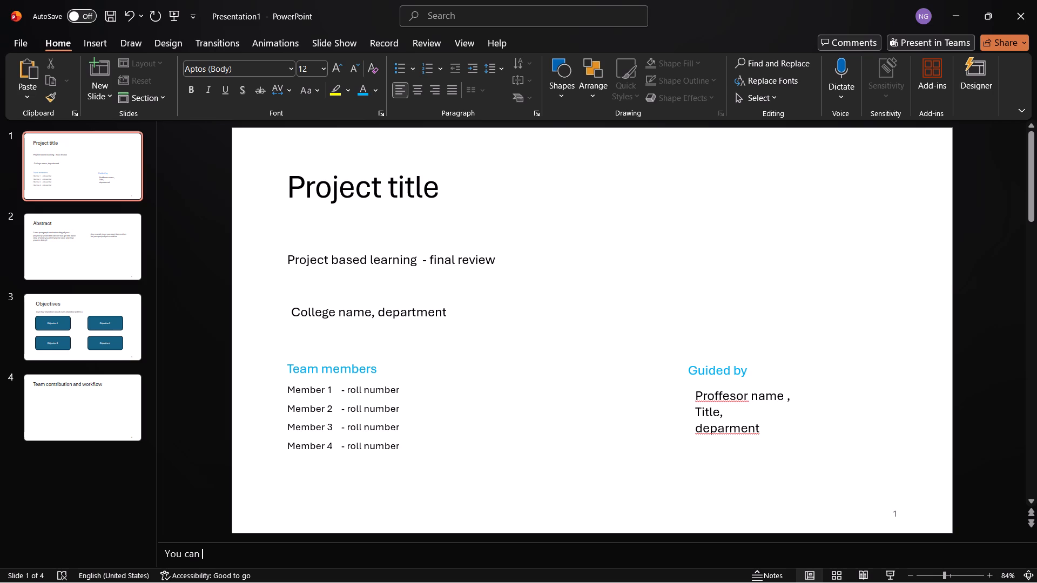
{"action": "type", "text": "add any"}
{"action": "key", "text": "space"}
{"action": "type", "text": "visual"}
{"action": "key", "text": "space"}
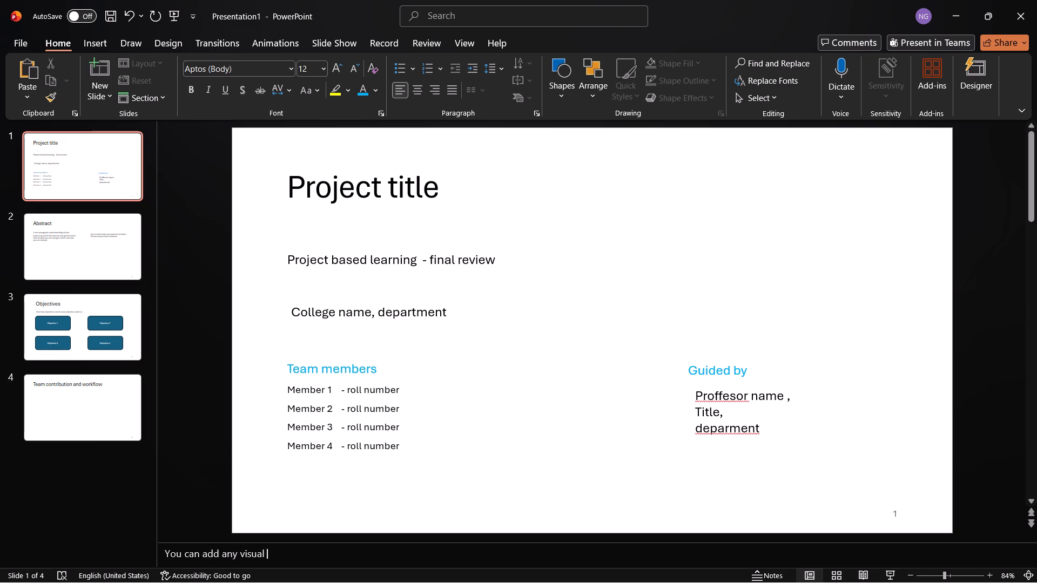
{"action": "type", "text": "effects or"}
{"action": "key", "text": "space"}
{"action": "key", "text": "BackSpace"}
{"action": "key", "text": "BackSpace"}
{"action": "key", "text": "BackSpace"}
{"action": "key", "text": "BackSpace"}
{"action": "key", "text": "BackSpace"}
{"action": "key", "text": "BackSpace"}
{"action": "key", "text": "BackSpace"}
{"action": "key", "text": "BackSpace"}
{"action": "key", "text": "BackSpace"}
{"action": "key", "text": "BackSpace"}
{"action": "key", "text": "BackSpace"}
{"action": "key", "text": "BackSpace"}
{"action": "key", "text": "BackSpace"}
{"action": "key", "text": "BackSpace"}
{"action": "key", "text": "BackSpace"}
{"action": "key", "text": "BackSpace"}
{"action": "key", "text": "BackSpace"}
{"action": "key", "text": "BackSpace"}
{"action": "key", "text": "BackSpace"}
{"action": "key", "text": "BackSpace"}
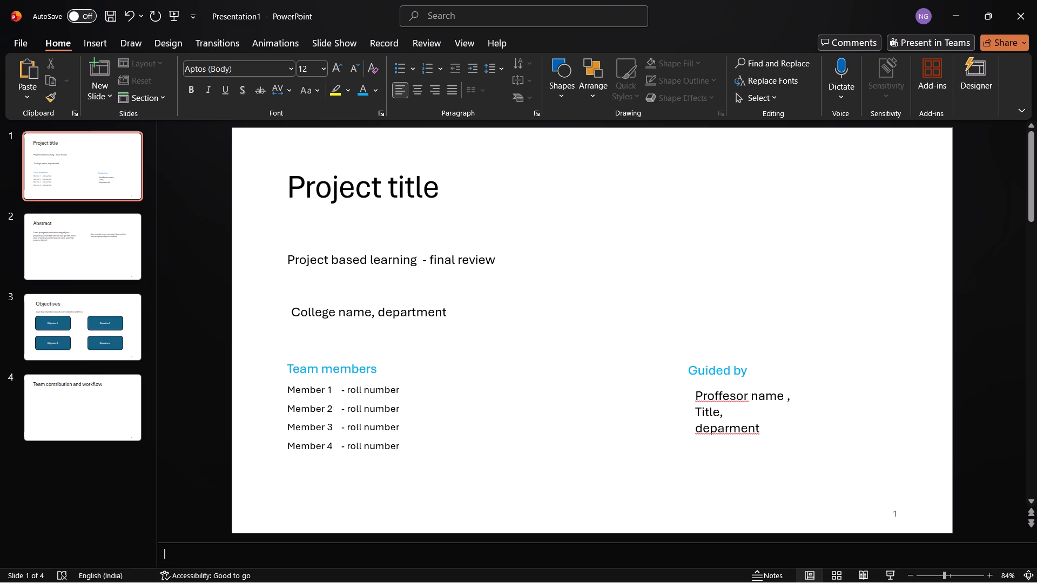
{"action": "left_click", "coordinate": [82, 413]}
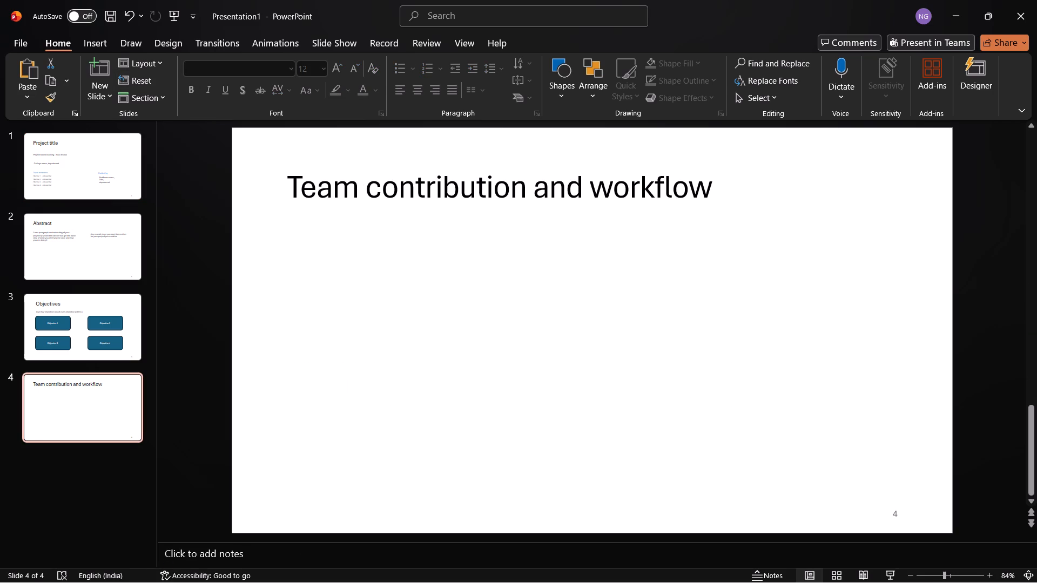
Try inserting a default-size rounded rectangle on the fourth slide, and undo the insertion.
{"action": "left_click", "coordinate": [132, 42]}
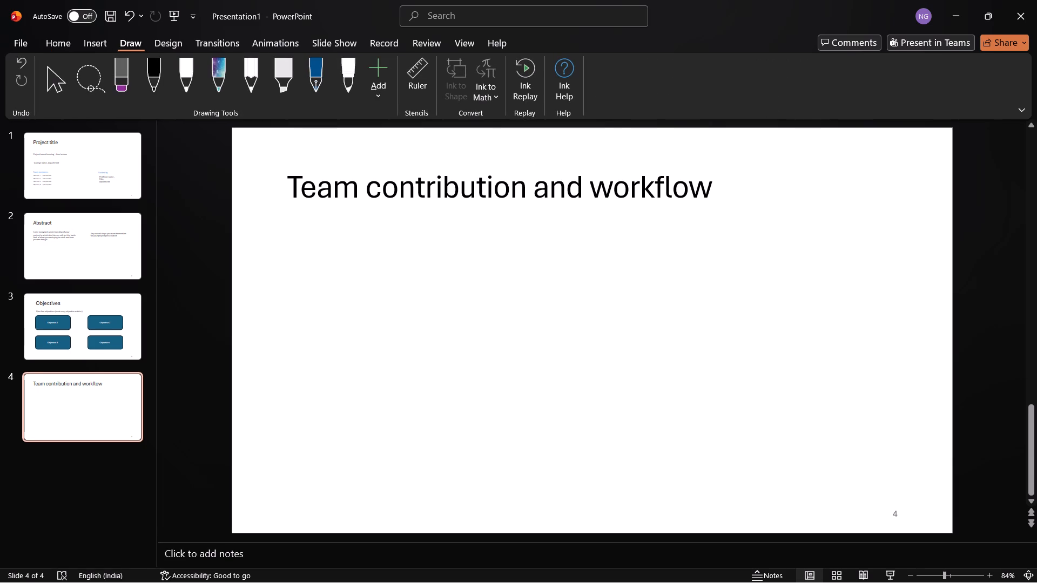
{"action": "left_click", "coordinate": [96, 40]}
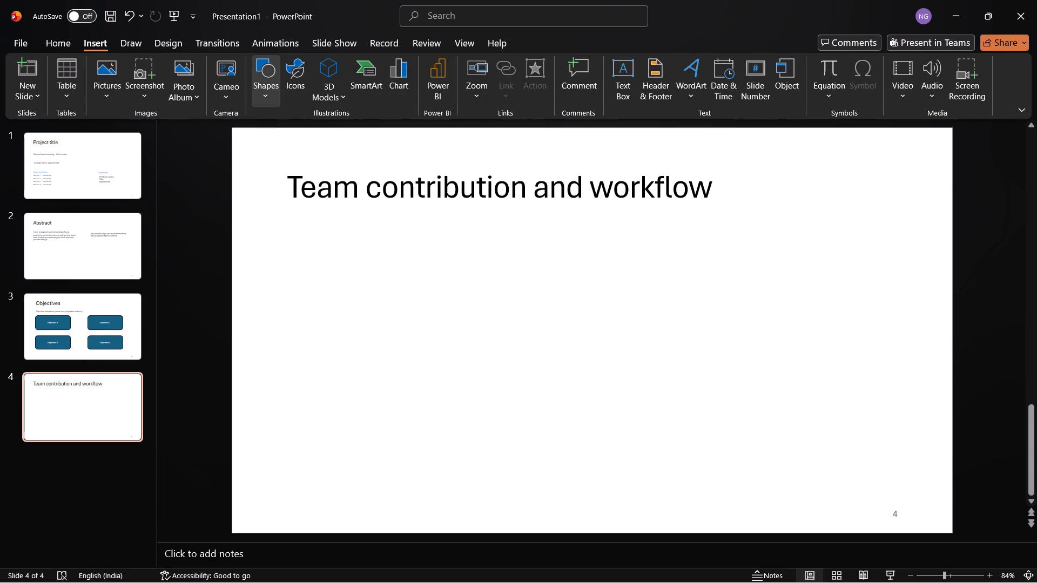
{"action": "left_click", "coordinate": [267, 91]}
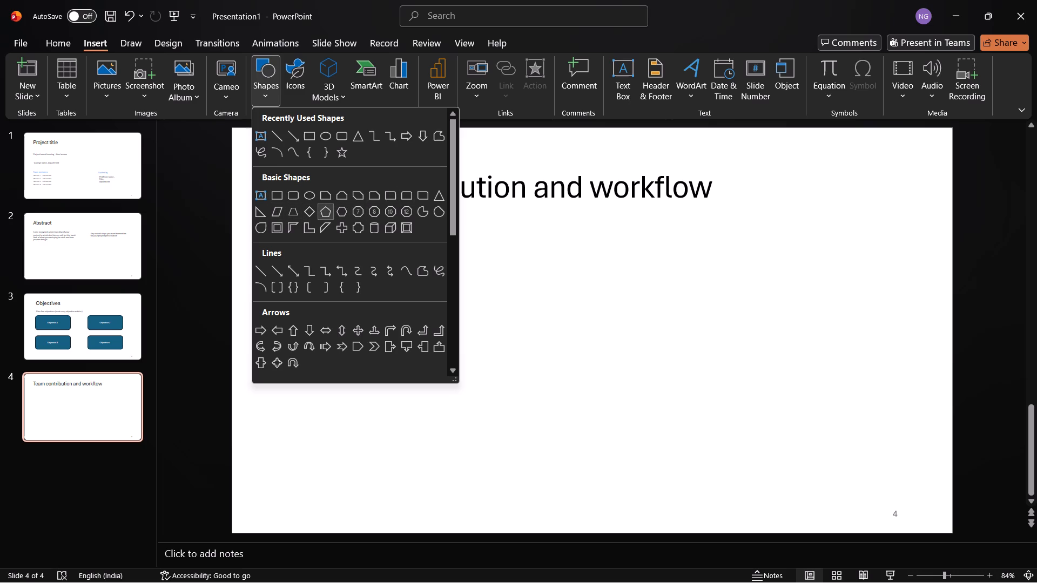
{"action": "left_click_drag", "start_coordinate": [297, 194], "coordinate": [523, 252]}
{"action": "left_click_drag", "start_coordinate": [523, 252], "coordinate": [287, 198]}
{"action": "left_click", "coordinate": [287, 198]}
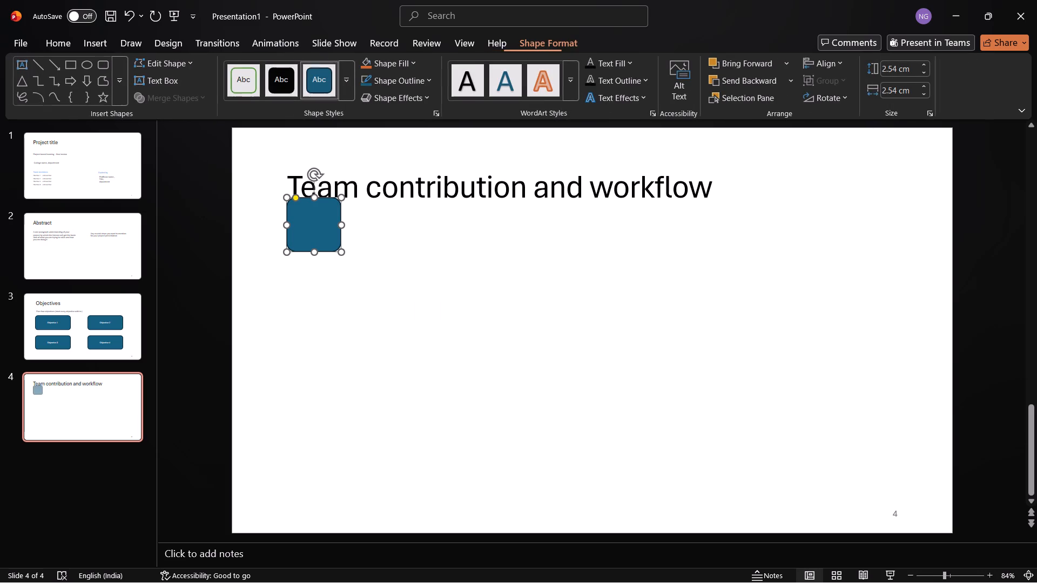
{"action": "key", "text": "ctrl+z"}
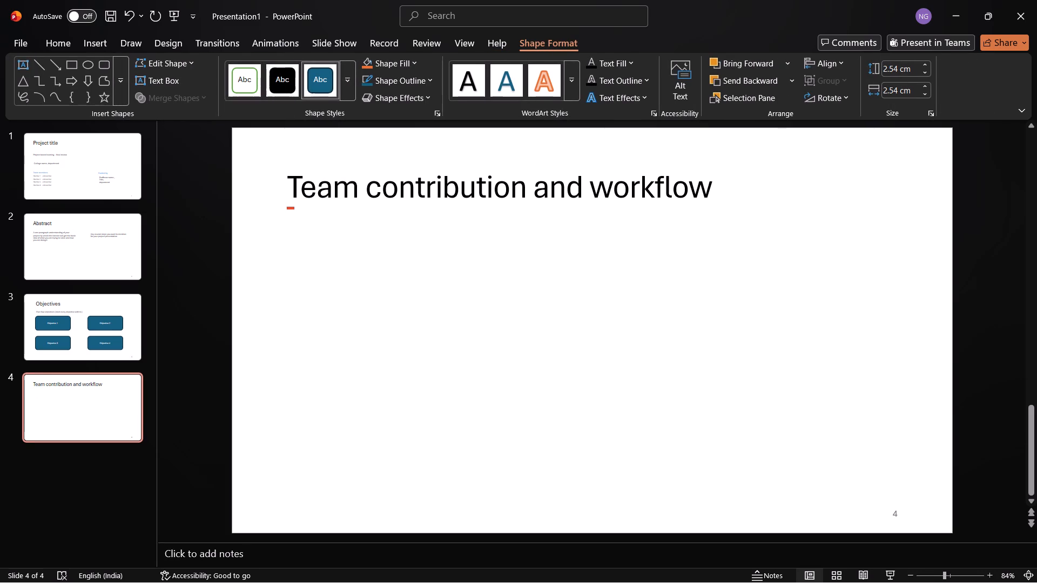
Draw a wide rounded rectangle about 19.8 cm wide and 2.2 cm high just below the fourth slide's title.
{"action": "left_click", "coordinate": [104, 60]}
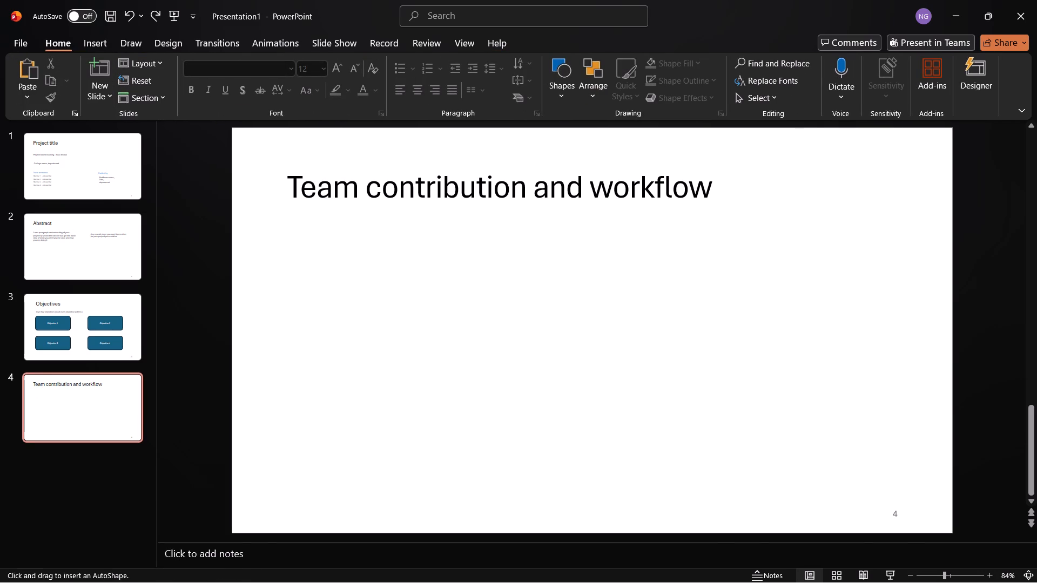
{"action": "left_click_drag", "start_coordinate": [288, 231], "coordinate": [685, 289]}
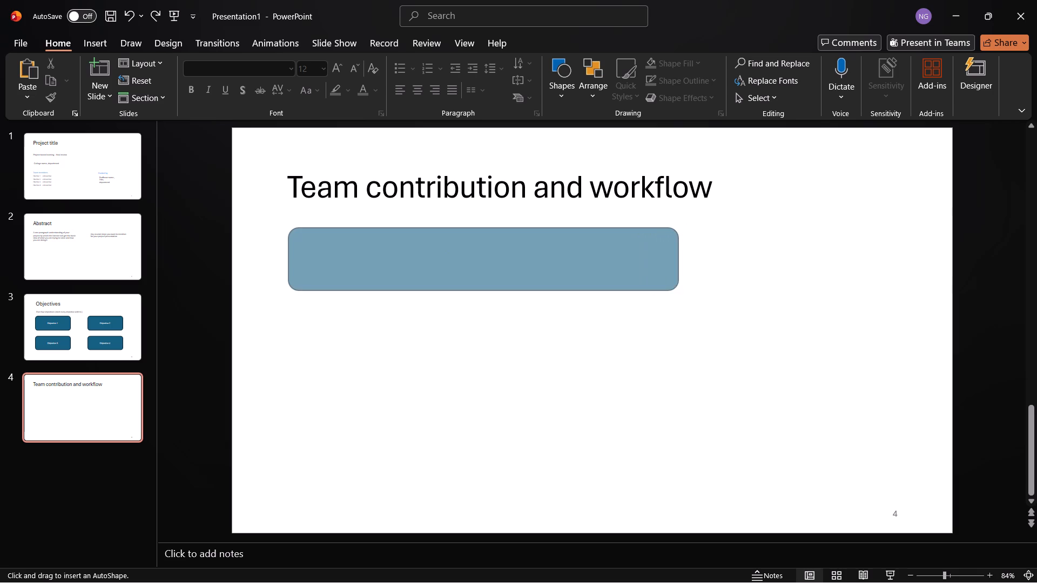
{"action": "left_click_drag", "start_coordinate": [685, 289], "coordinate": [709, 273]}
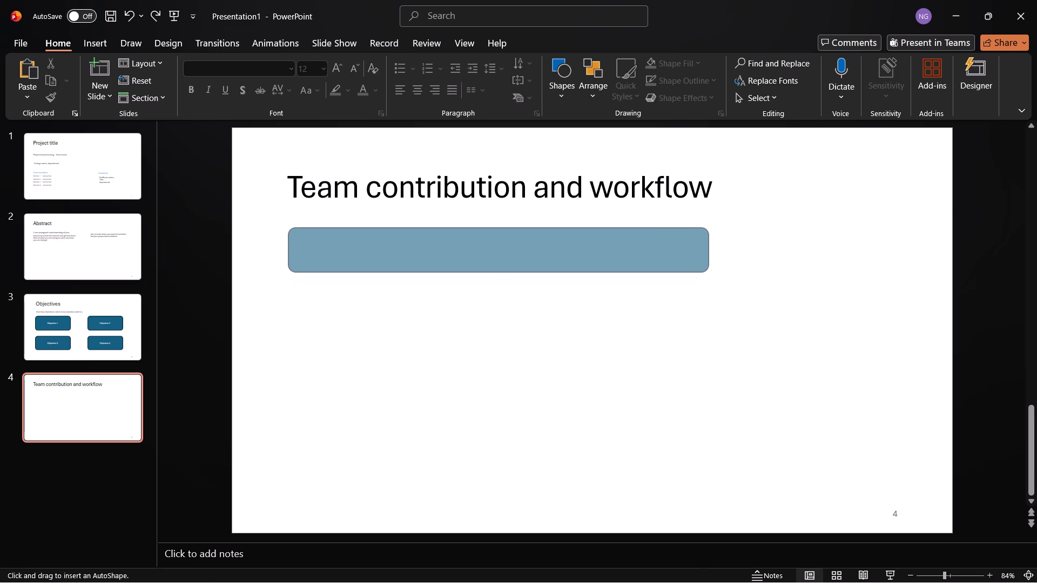
{"action": "left_click_drag", "start_coordinate": [709, 273], "coordinate": [710, 275]}
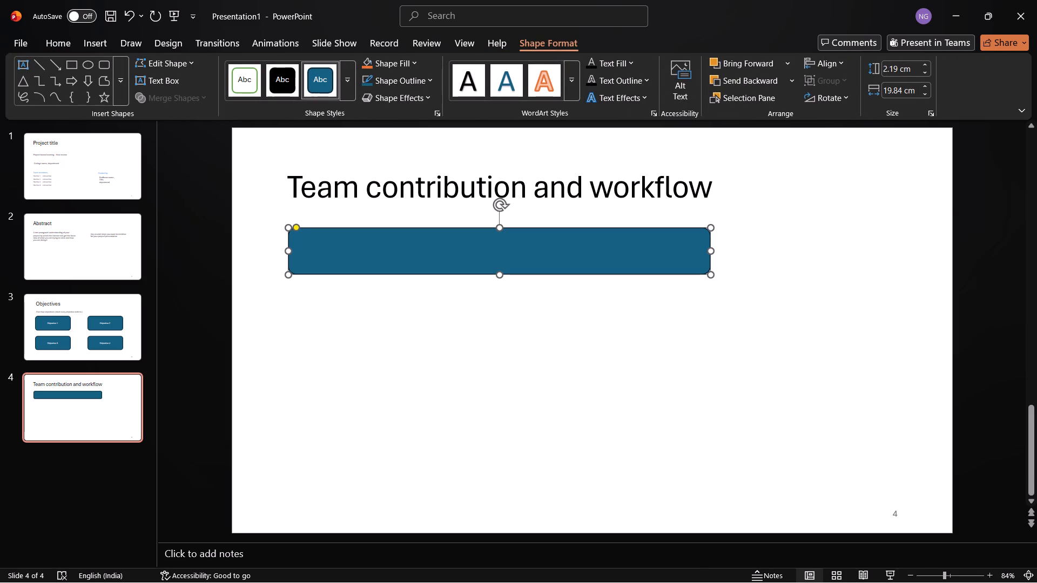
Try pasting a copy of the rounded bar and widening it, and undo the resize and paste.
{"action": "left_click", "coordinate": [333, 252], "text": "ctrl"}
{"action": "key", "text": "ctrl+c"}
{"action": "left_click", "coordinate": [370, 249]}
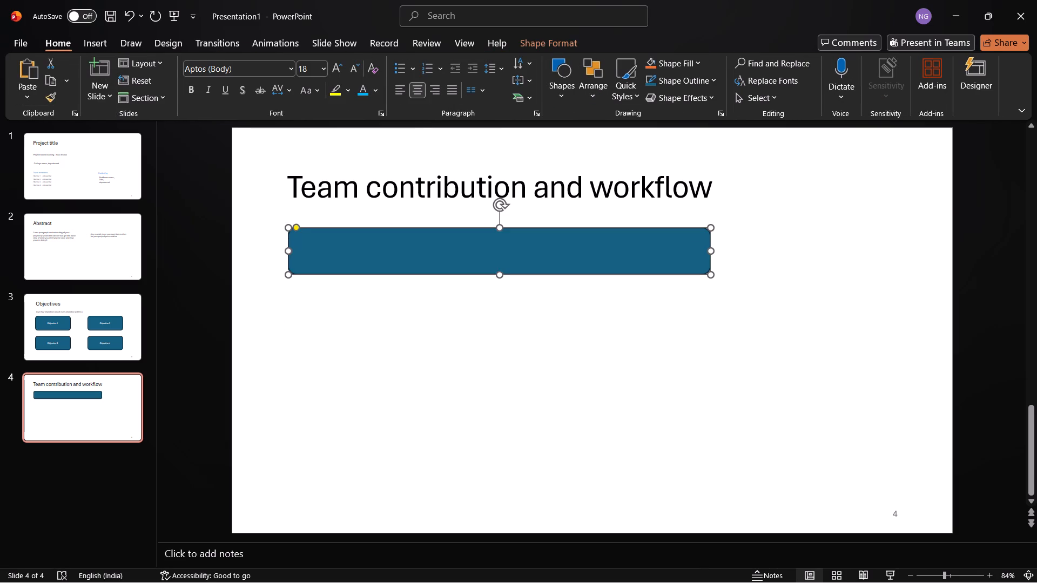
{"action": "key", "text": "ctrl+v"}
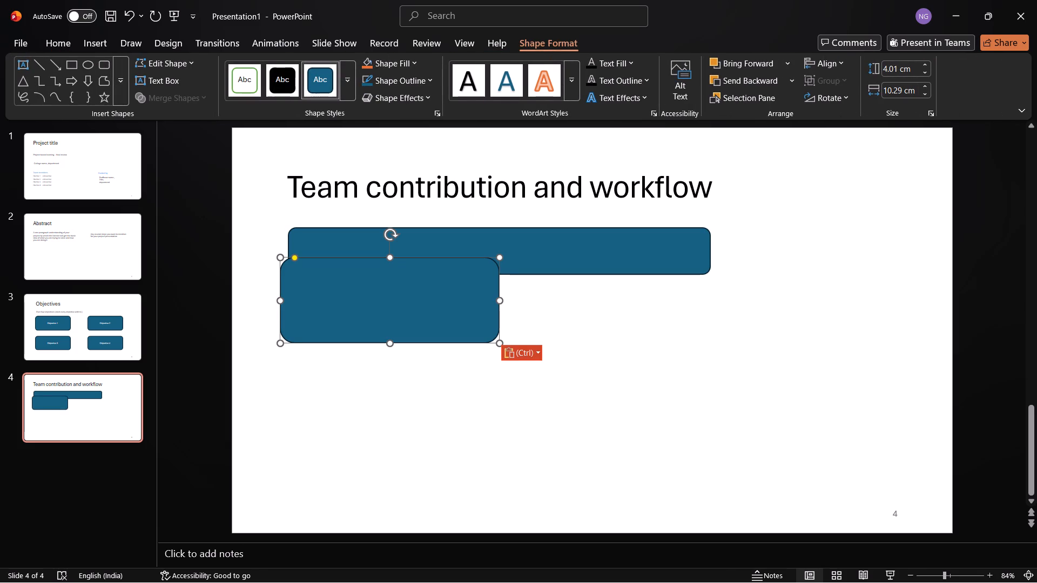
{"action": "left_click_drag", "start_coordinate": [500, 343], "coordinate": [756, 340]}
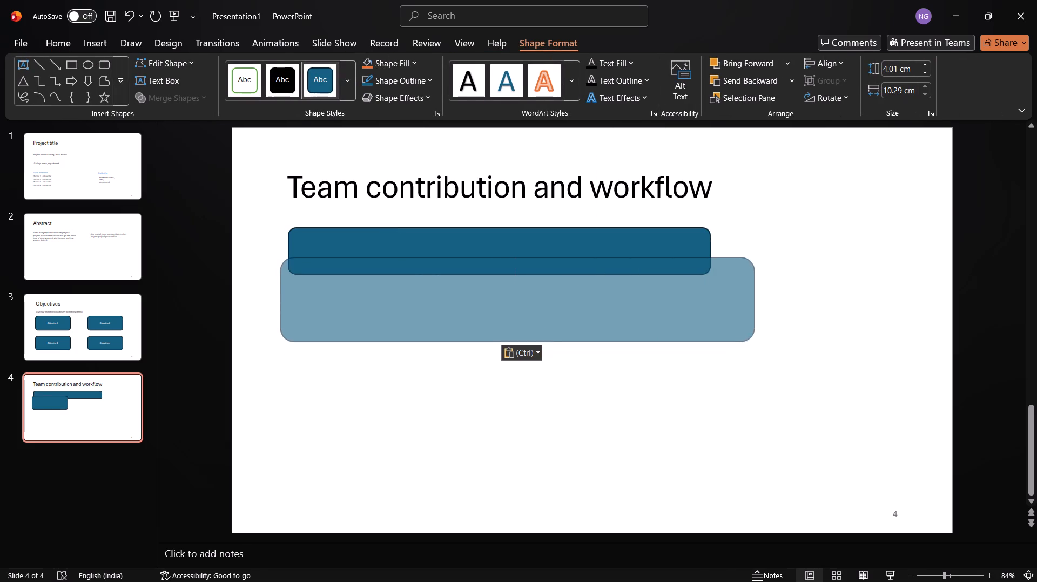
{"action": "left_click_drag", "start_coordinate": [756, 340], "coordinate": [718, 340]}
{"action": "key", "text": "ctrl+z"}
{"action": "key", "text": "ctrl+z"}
Duplicate the rounded bar three times and stack the copies below it, edge-aligned and with nearly even gaps.
{"action": "left_click", "coordinate": [585, 257]}
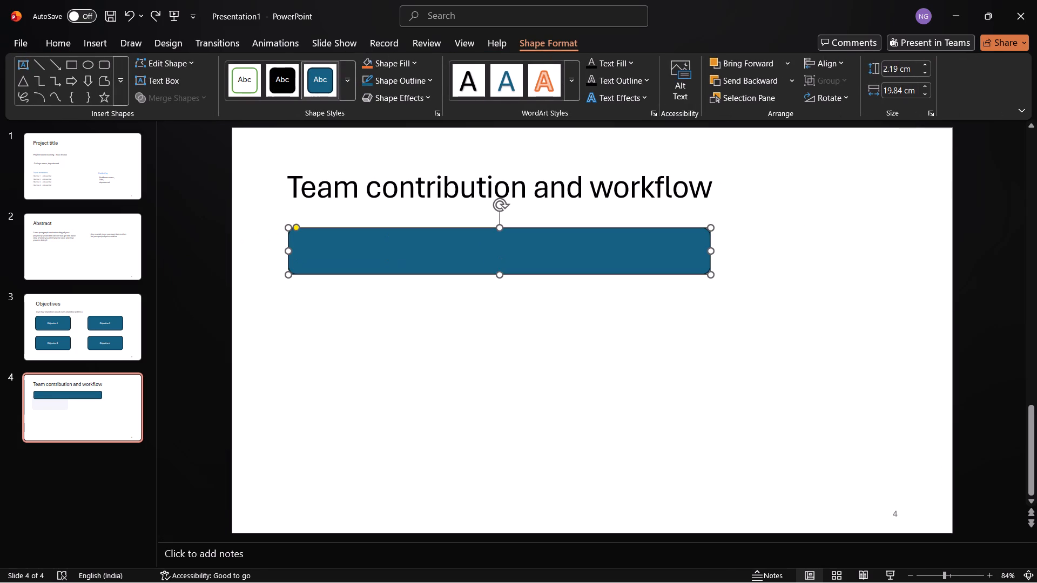
{"action": "key", "text": "ctrl+c"}
{"action": "left_click", "coordinate": [446, 349]}
{"action": "key", "text": "ctrl+v"}
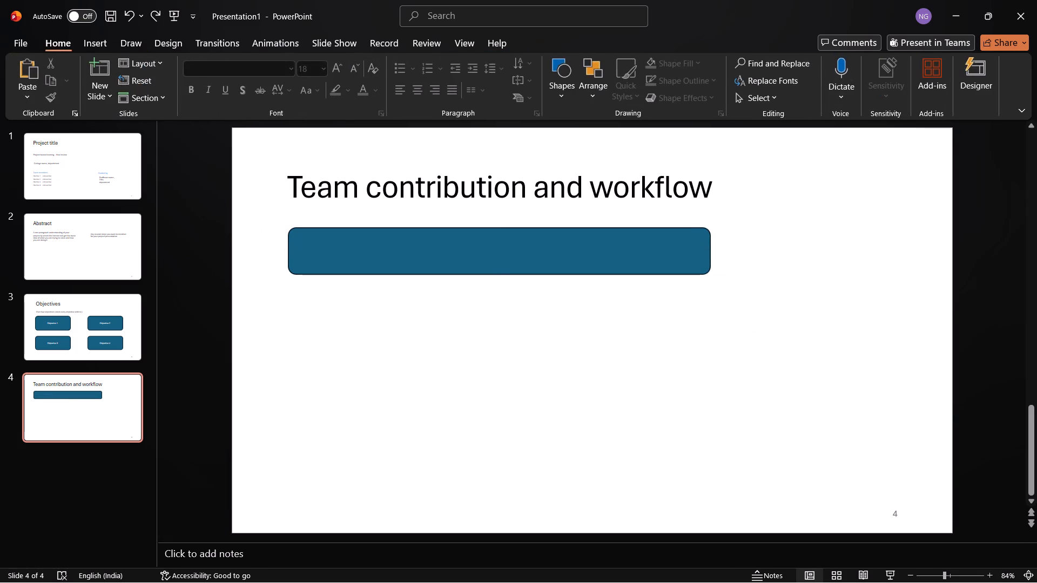
{"action": "left_click_drag", "start_coordinate": [471, 253], "coordinate": [453, 302]}
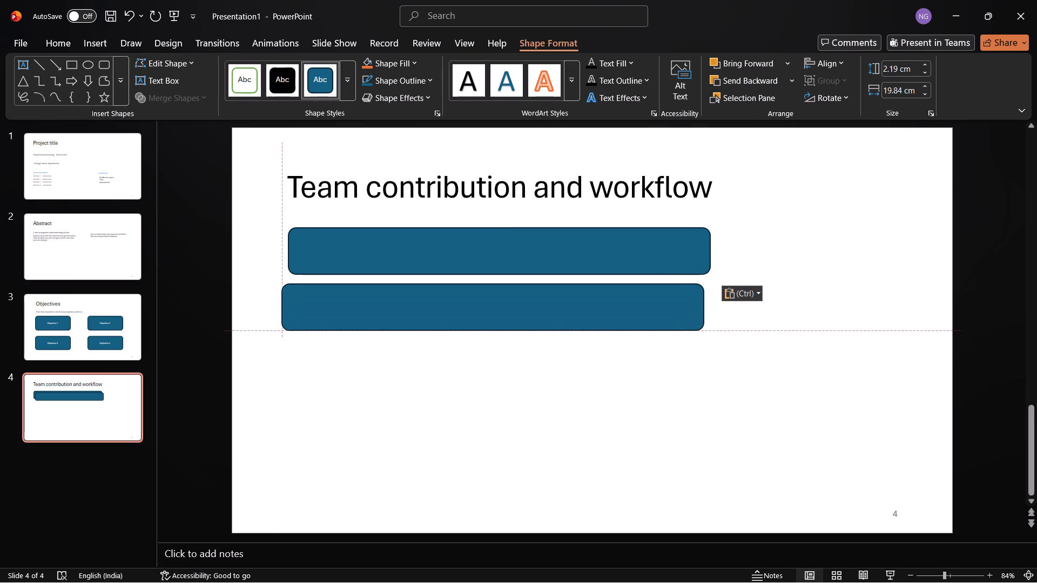
{"action": "left_click_drag", "start_coordinate": [453, 302], "coordinate": [461, 303]}
{"action": "key", "text": "ctrl+v"}
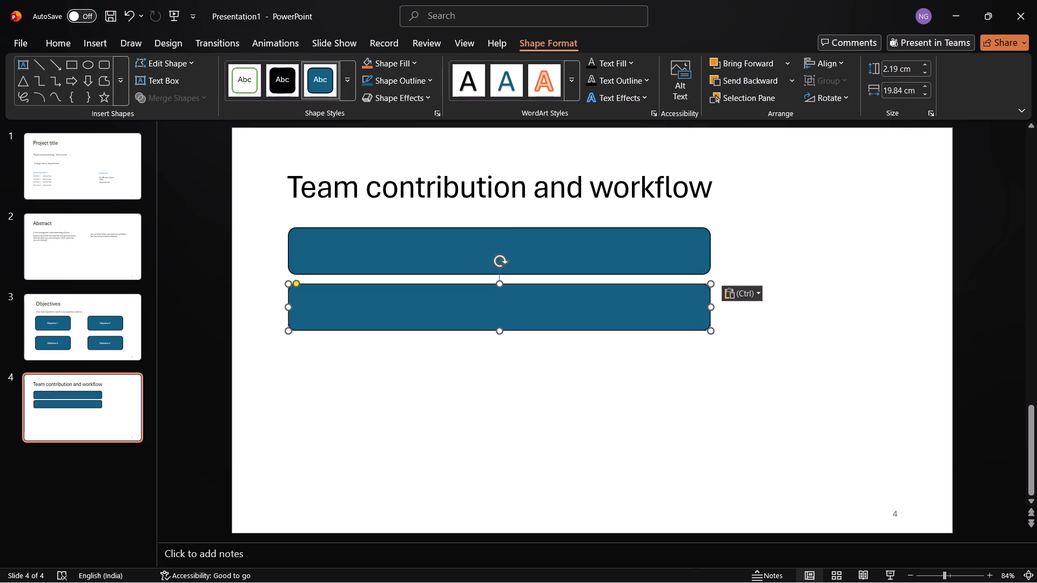
{"action": "left_click_drag", "start_coordinate": [427, 252], "coordinate": [420, 371]}
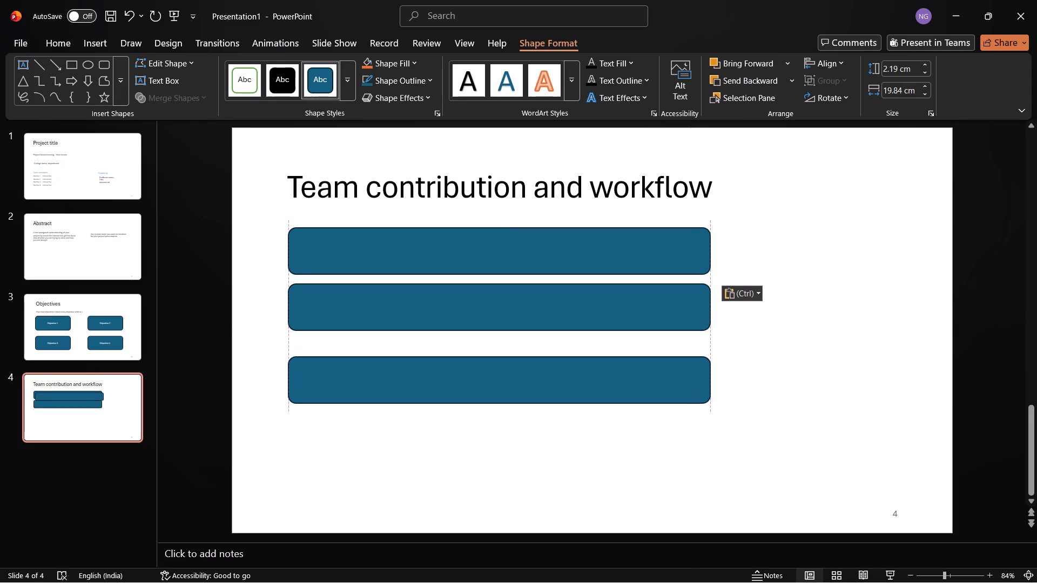
{"action": "left_click_drag", "start_coordinate": [420, 371], "coordinate": [419, 356]}
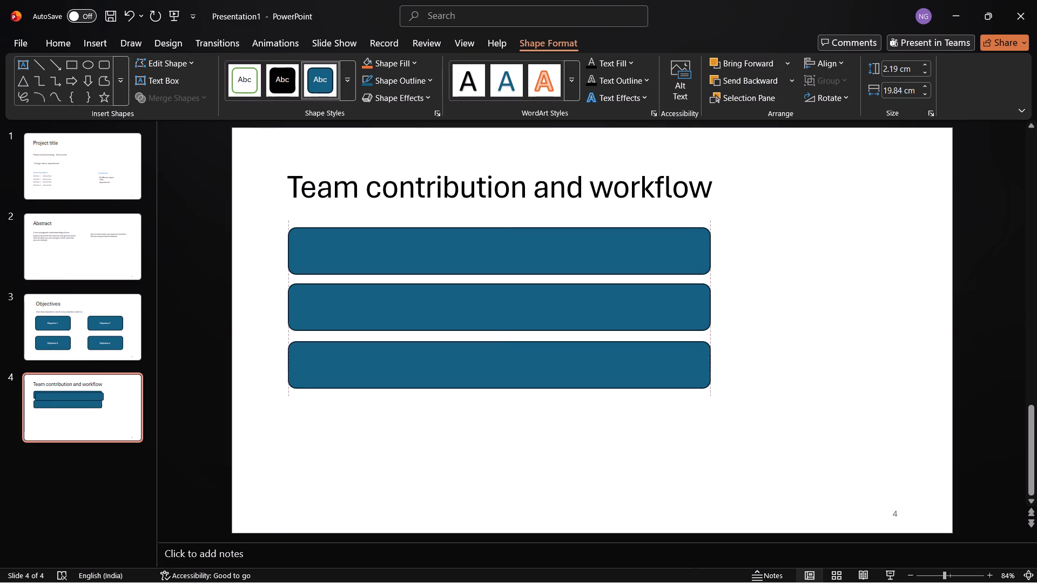
{"action": "key", "text": "ctrl+v"}
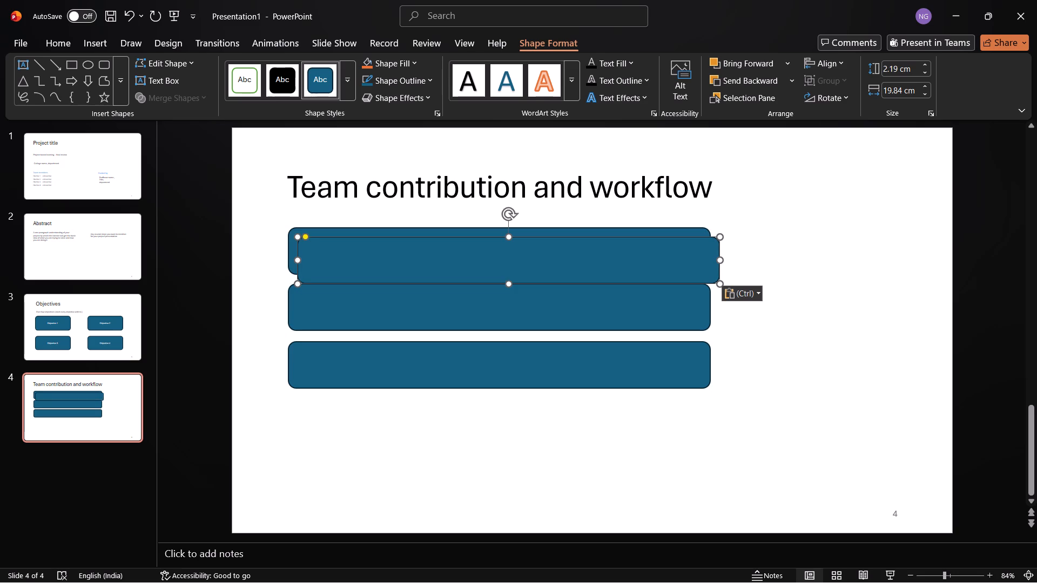
{"action": "left_click_drag", "start_coordinate": [460, 267], "coordinate": [449, 431]}
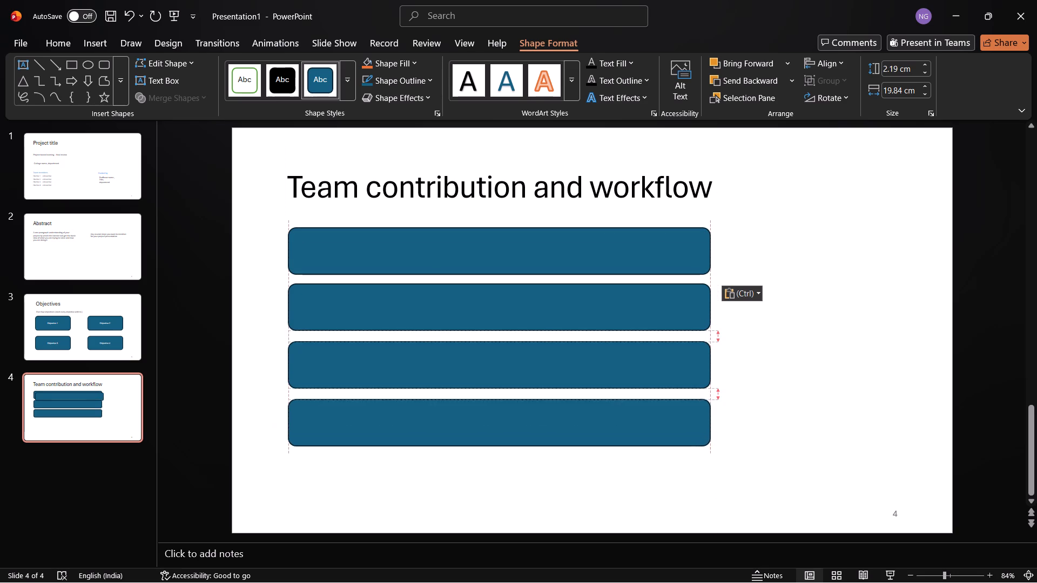
{"action": "left_click_drag", "start_coordinate": [449, 431], "coordinate": [454, 433]}
Move all four rounded bars together lower on the fourth slide and closer to the slide's left edge.
{"action": "left_click_drag", "start_coordinate": [256, 212], "coordinate": [712, 520]}
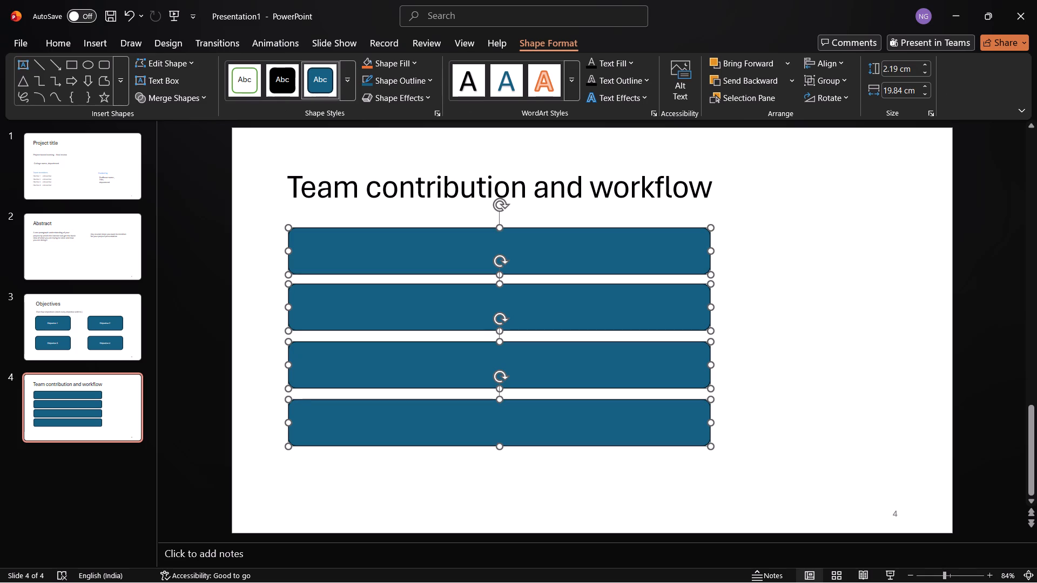
{"action": "left_click_drag", "start_coordinate": [539, 228], "coordinate": [535, 259]}
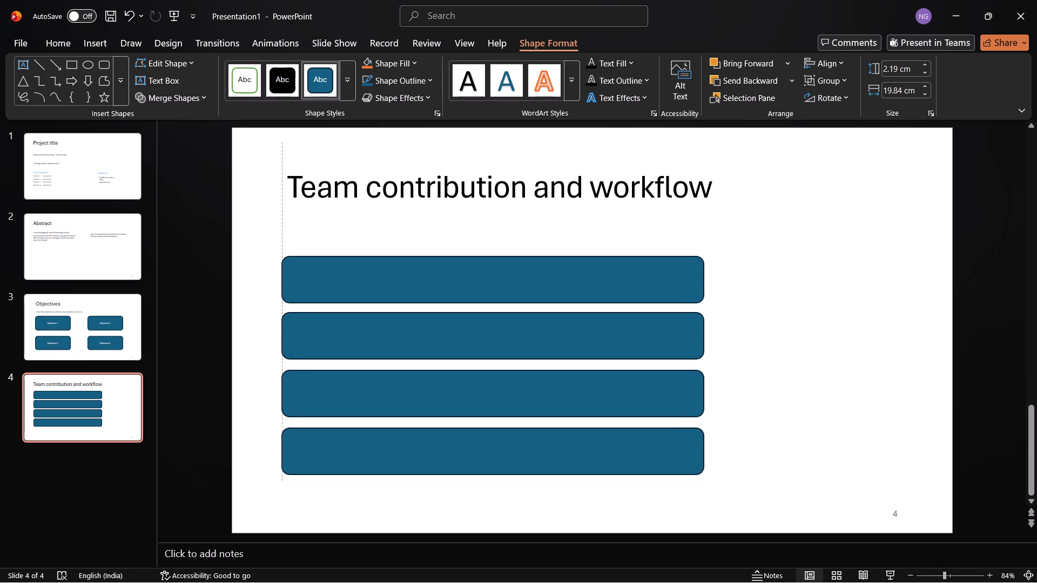
{"action": "left_click_drag", "start_coordinate": [535, 259], "coordinate": [509, 260]}
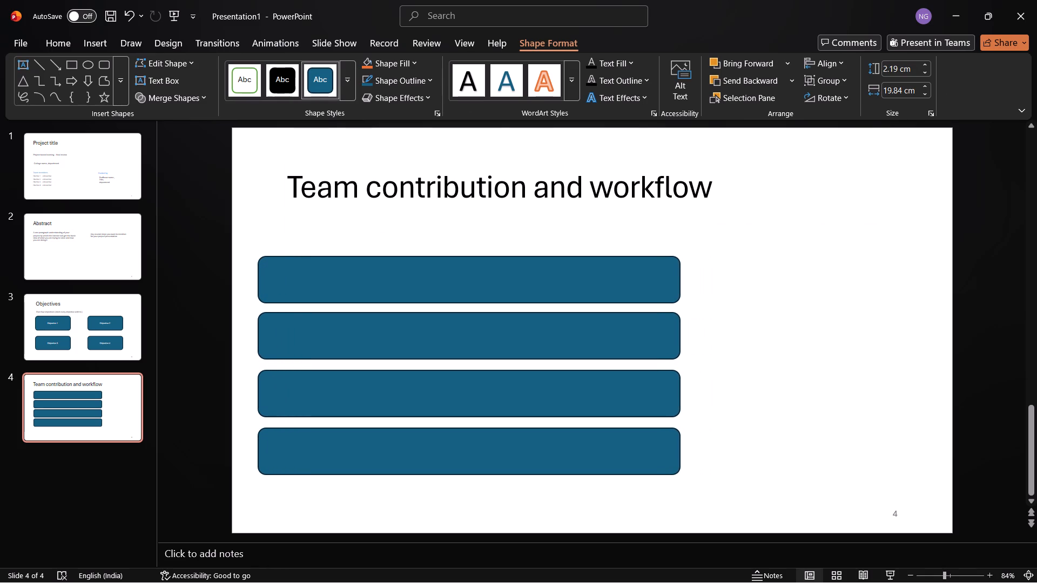
{"action": "left_click_drag", "start_coordinate": [509, 260], "coordinate": [510, 260]}
Move the fourth slide's title box slightly down and left so its left edge aligns with the bars.
{"action": "left_click", "coordinate": [441, 175]}
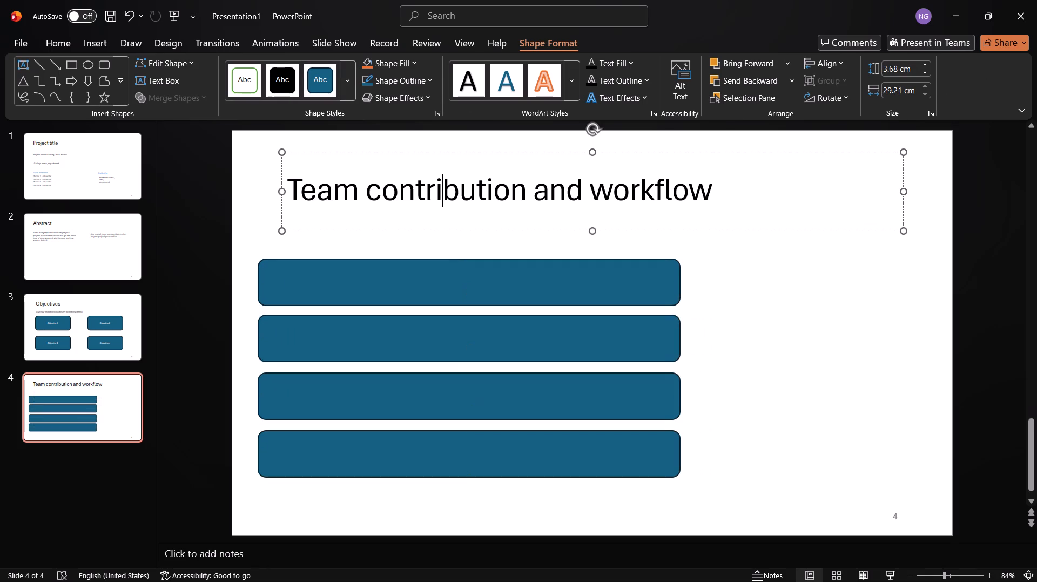
{"action": "left_click_drag", "start_coordinate": [375, 150], "coordinate": [355, 153]}
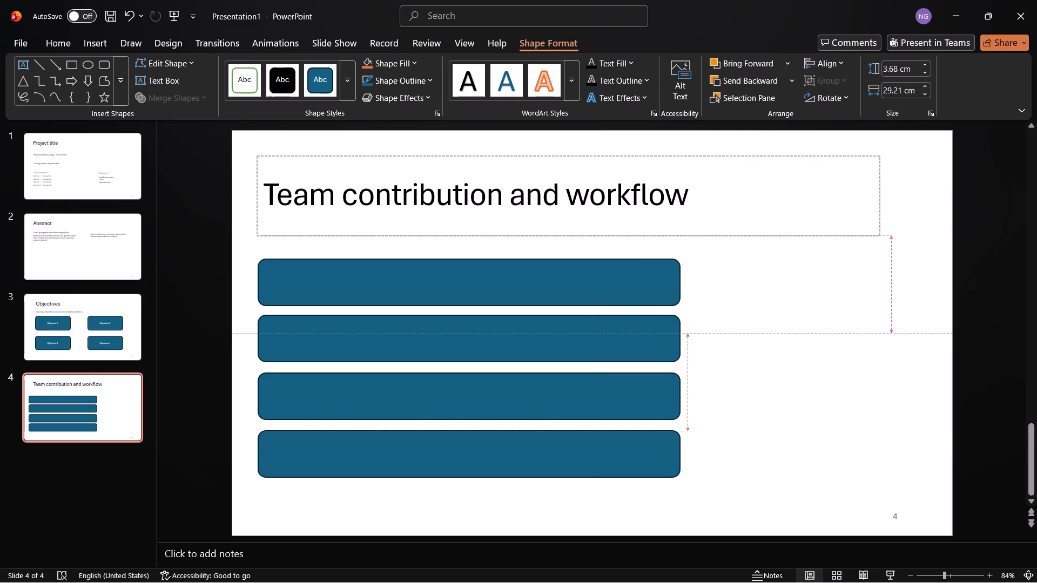
{"action": "left_click_drag", "start_coordinate": [355, 153], "coordinate": [354, 152]}
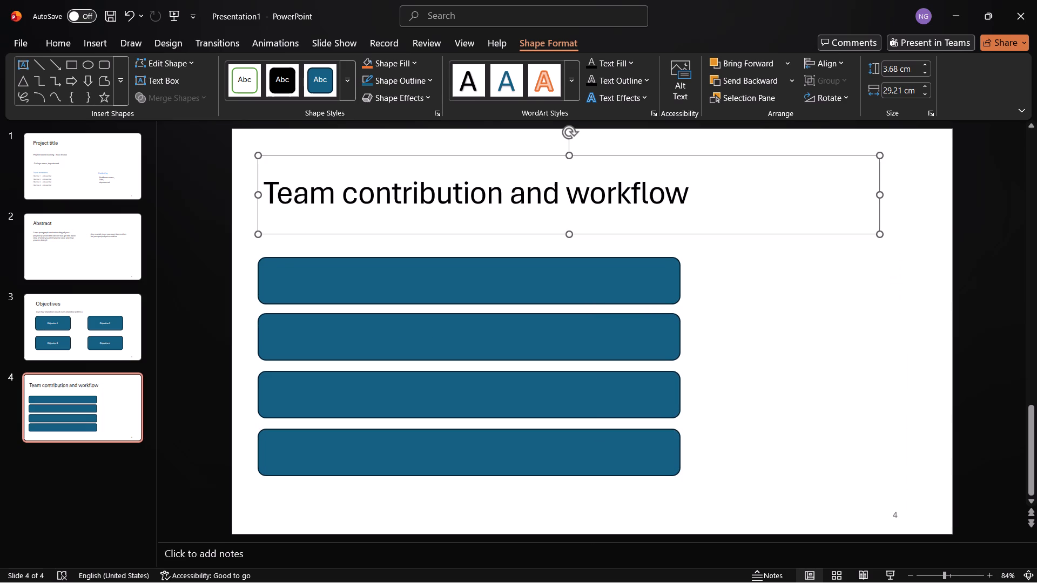
{"action": "left_click", "coordinate": [683, 189]}
{"action": "left_click", "coordinate": [812, 383]}
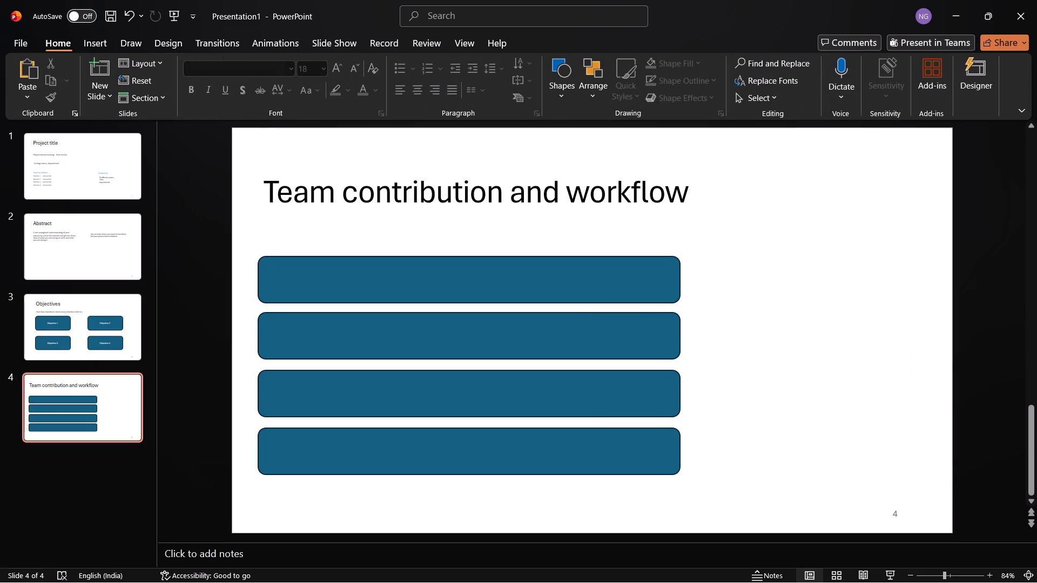
Shrink the title box from its lower right corner, keeping "Team contribution and workflow" on one line.
{"action": "left_click", "coordinate": [695, 189]}
{"action": "left_click", "coordinate": [676, 189]}
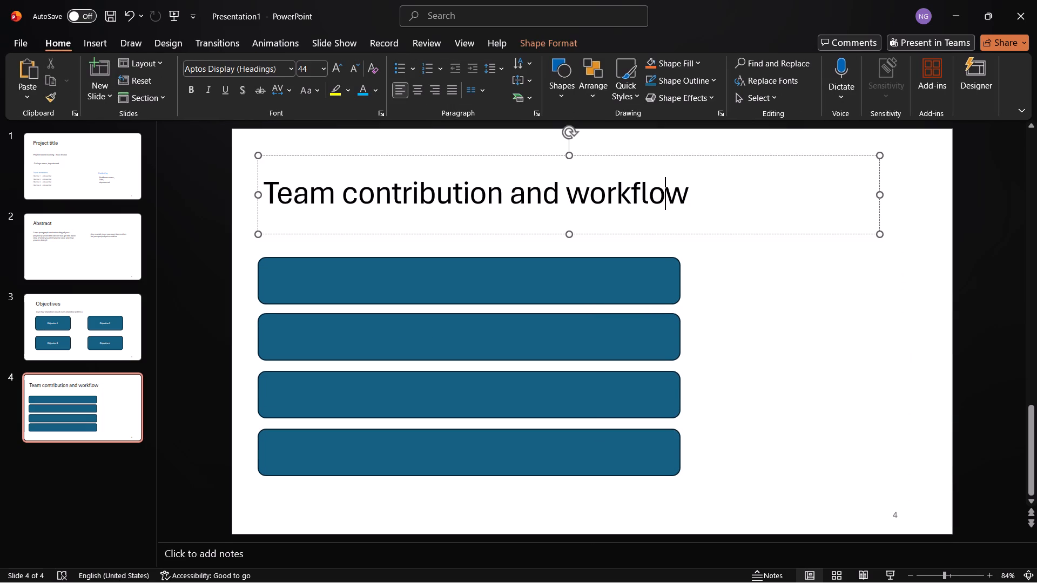
{"action": "left_click_drag", "start_coordinate": [880, 234], "coordinate": [691, 229]}
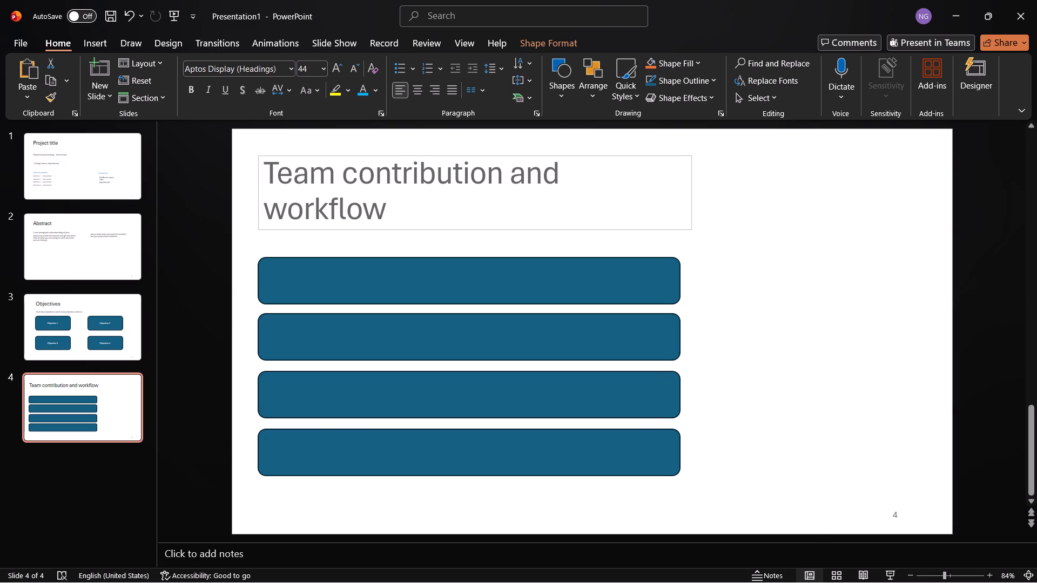
{"action": "left_click_drag", "start_coordinate": [691, 229], "coordinate": [702, 229]}
{"action": "left_click", "coordinate": [588, 193]}
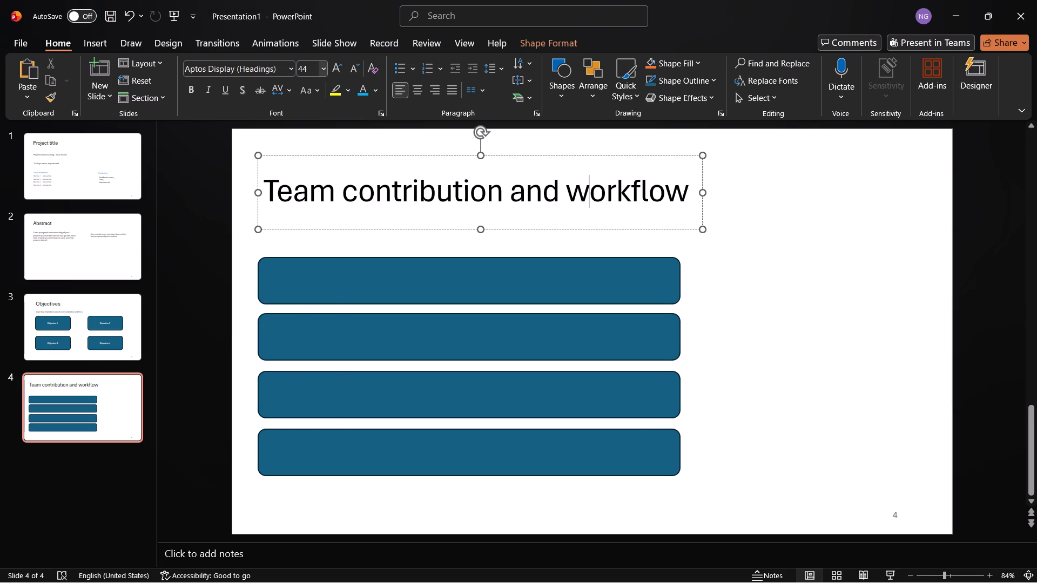
{"action": "left_click", "coordinate": [323, 64]}
{"action": "left_click", "coordinate": [834, 269]}
Label the first bar "Member 1 contibution".
{"action": "double_click", "coordinate": [529, 273]}
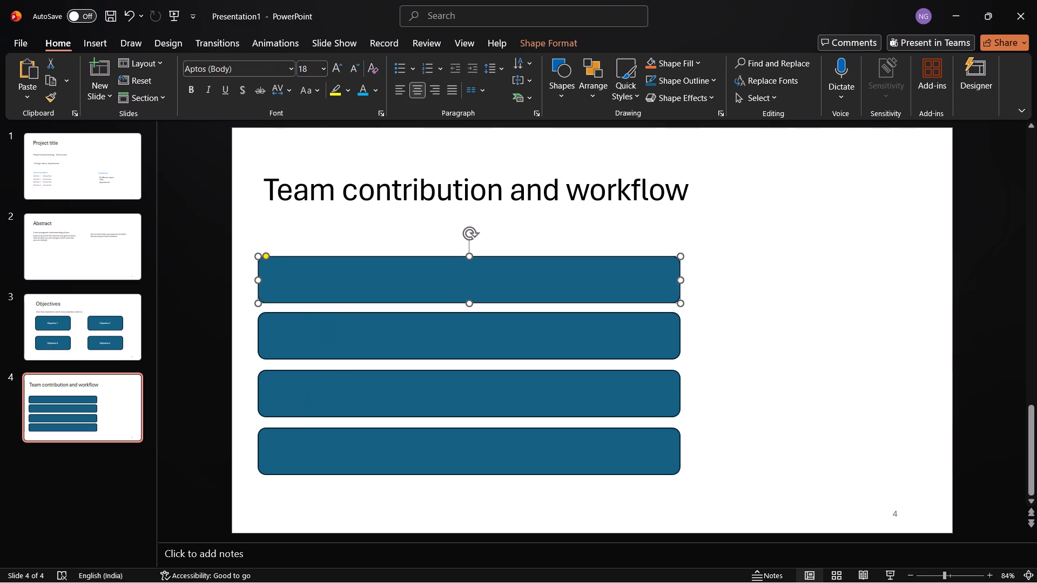
{"action": "key", "text": "bracketleft"}
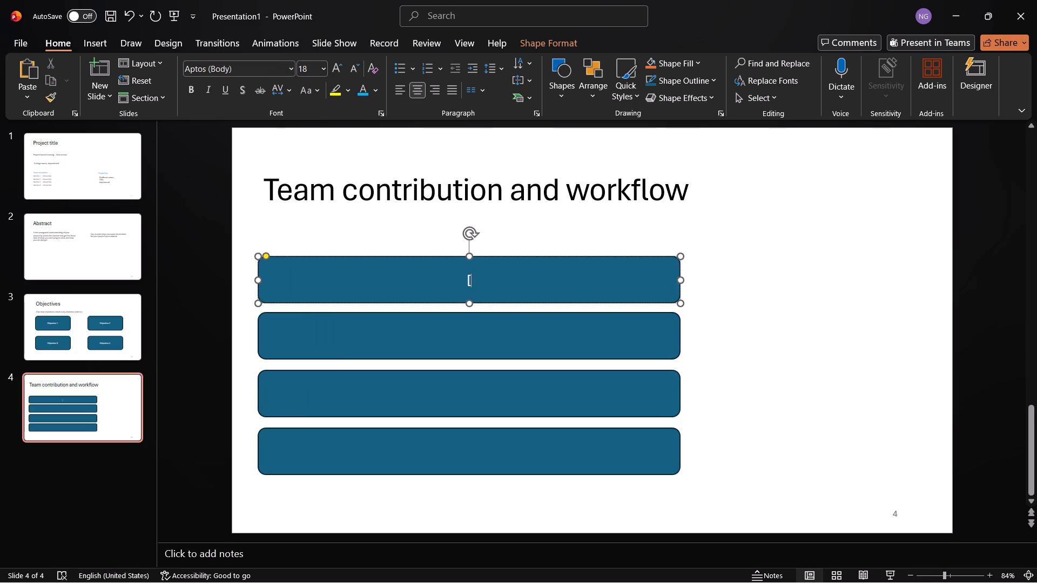
{"action": "key", "text": "BackSpace"}
{"action": "type", "text": "person"}
{"action": "key", "text": "space"}
{"action": "key", "text": "BackSpace"}
{"action": "key", "text": "BackSpace"}
{"action": "key", "text": "BackSpace"}
{"action": "key", "text": "BackSpace"}
{"action": "key", "text": "BackSpace"}
{"action": "key", "text": "BackSpace"}
{"action": "key", "text": "BackSpace"}
{"action": "key", "text": "BackSpace"}
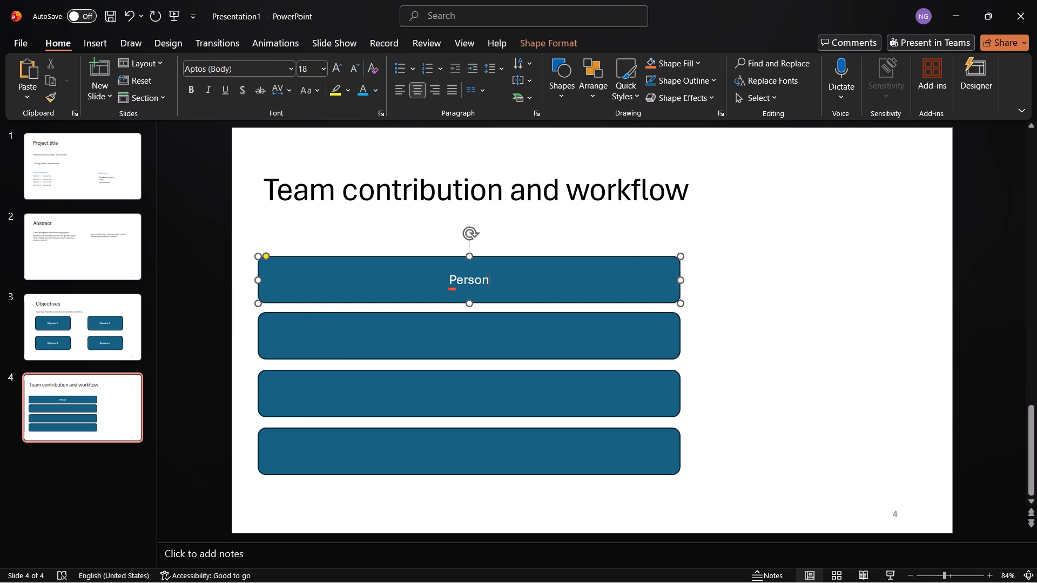
{"action": "type", "text": "memeb"}
{"action": "key", "text": "BackSpace"}
{"action": "key", "text": "BackSpace"}
{"action": "type", "text": "ber 1"}
{"action": "key", "text": "space"}
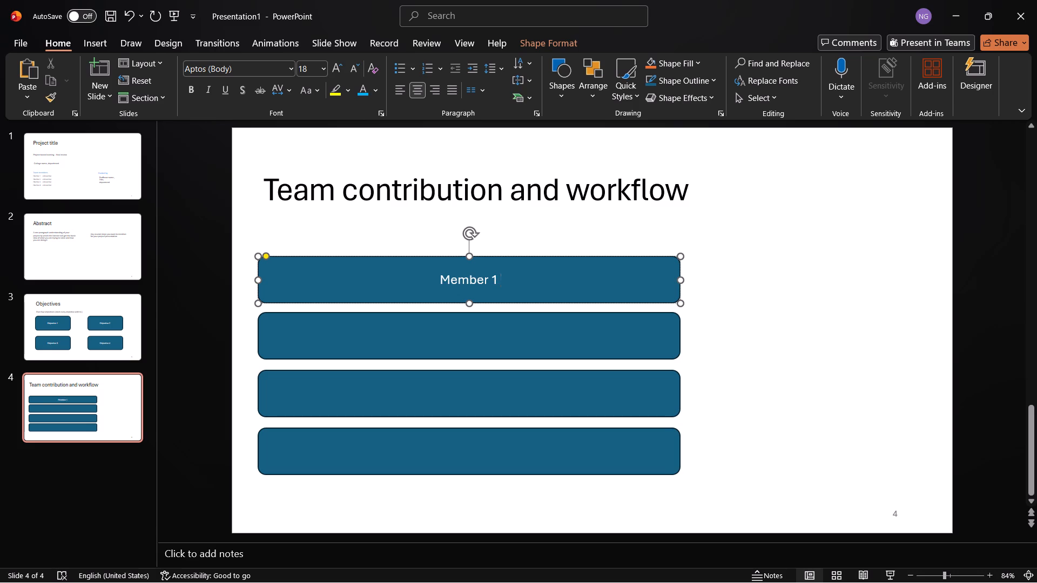
{"action": "key", "text": "o"}
{"action": "key", "text": "BackSpace"}
{"action": "type", "text": "contibution"}
Check the team member list on the first slide, and label the fourth slide's second bar "Member 2 contribution".
{"action": "left_click", "coordinate": [106, 163]}
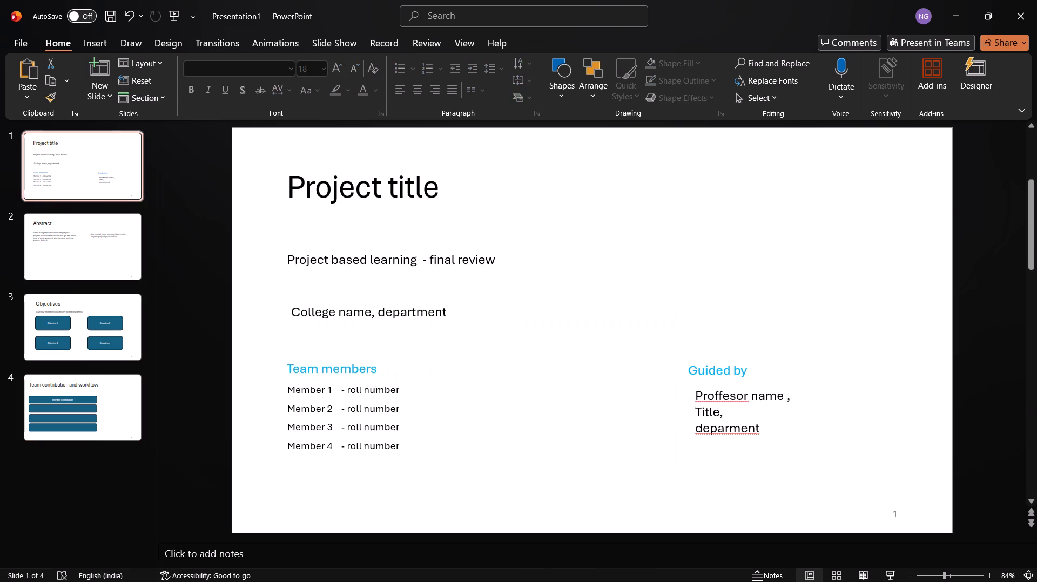
{"action": "left_click", "coordinate": [73, 393]}
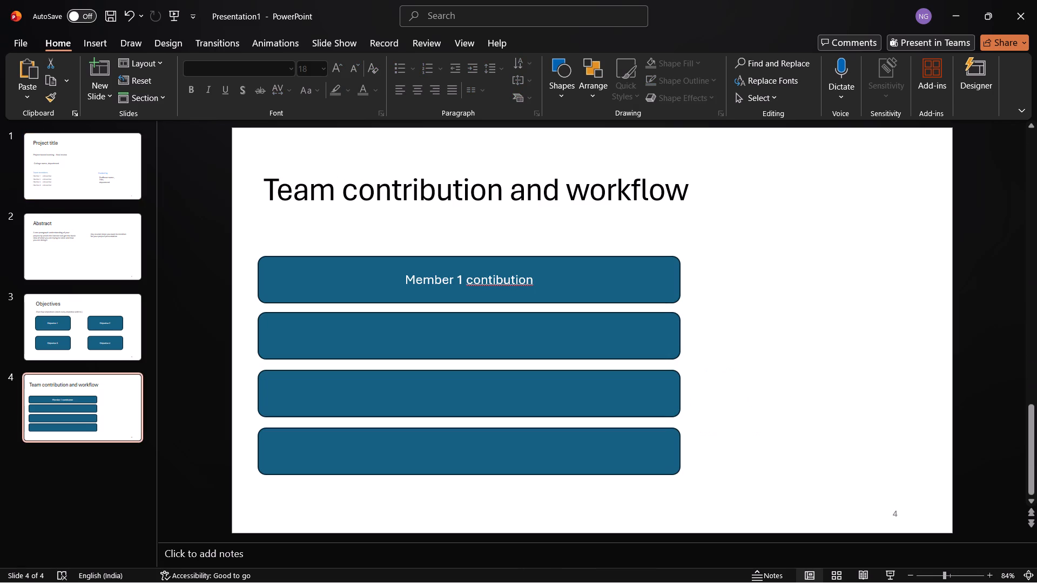
{"action": "double_click", "coordinate": [453, 340]}
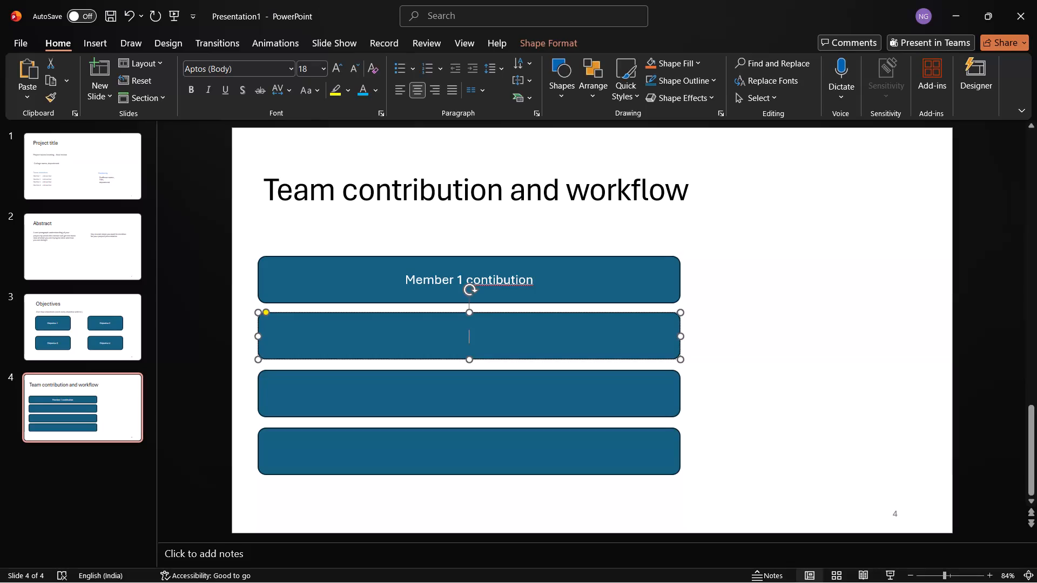
{"action": "type", "text": "member 2 contribut"}
{"action": "type", "text": "ion"}
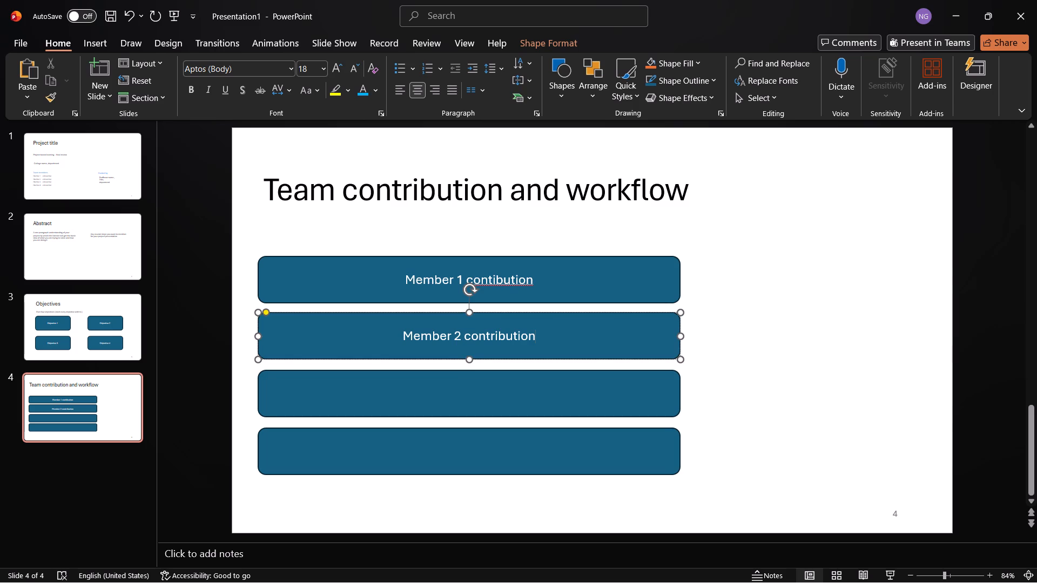
Correct the spelling in the first bar's label to "Member 1 contribution".
{"action": "left_click", "coordinate": [492, 279]}
{"action": "key", "text": "r"}
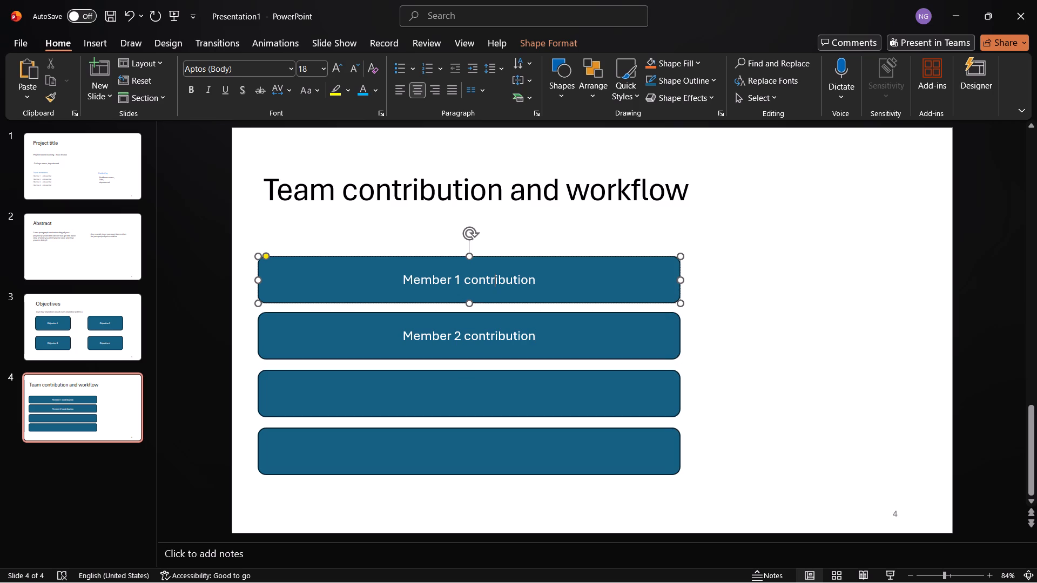
Label the third bar "Member 3 contribution" and the fourth bar "Member 4 contribution".
{"action": "double_click", "coordinate": [503, 387]}
{"action": "type", "text": "member"}
{"action": "key", "text": "space"}
{"action": "type", "text": "3 contribution"}
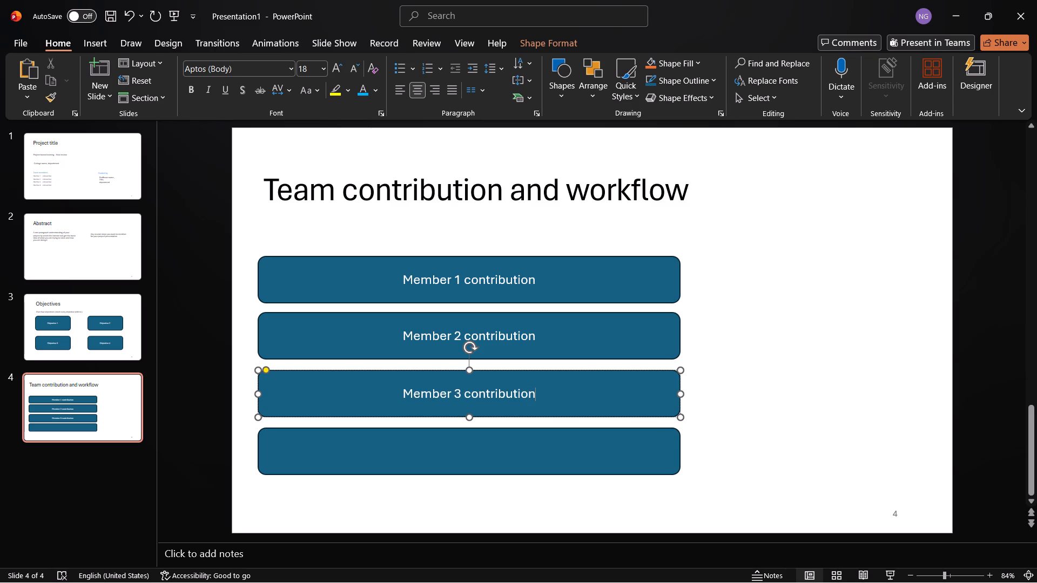
{"action": "double_click", "coordinate": [482, 451]}
{"action": "type", "text": "member 4 contribution"}
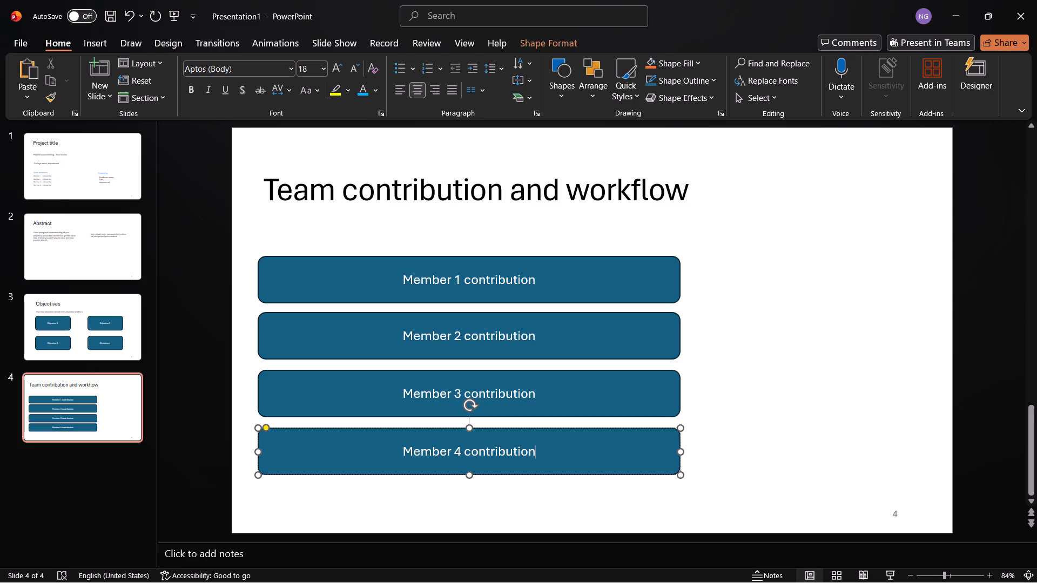
Search the stock icons for "flowchart" and insert the solid hierarchy chart icon on the fourth slide.
{"action": "left_click", "coordinate": [88, 43]}
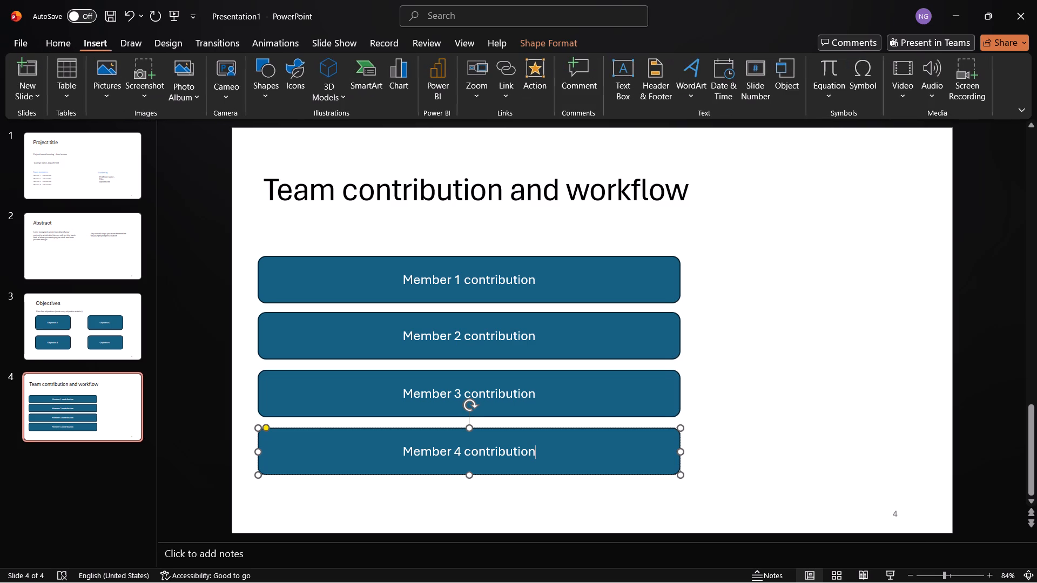
{"action": "left_click", "coordinate": [110, 98]}
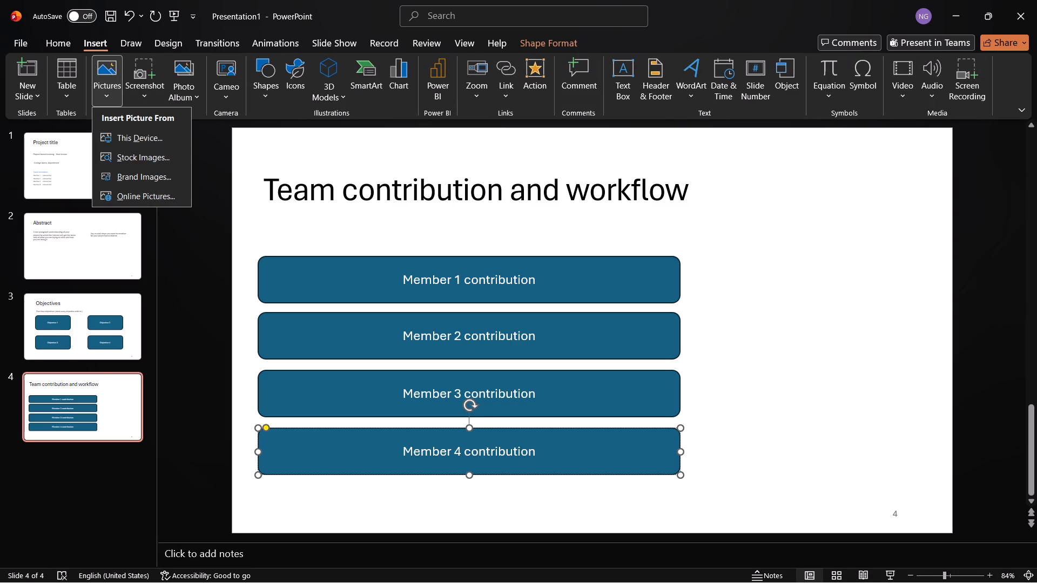
{"action": "left_click", "coordinate": [173, 160]}
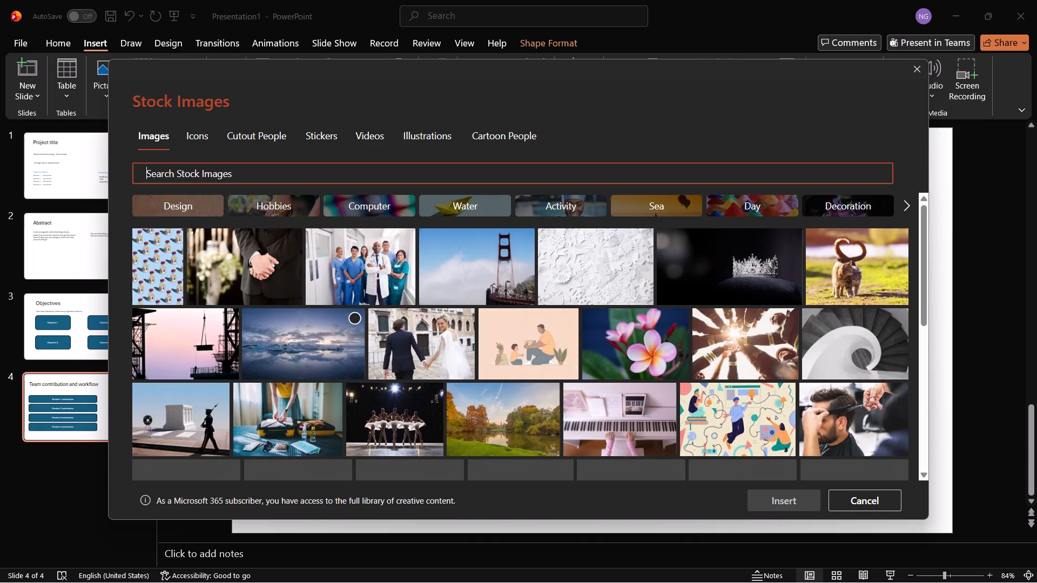
{"action": "scroll", "coordinate": [269, 320], "scroll_direction": "right", "scroll_amount": 1}
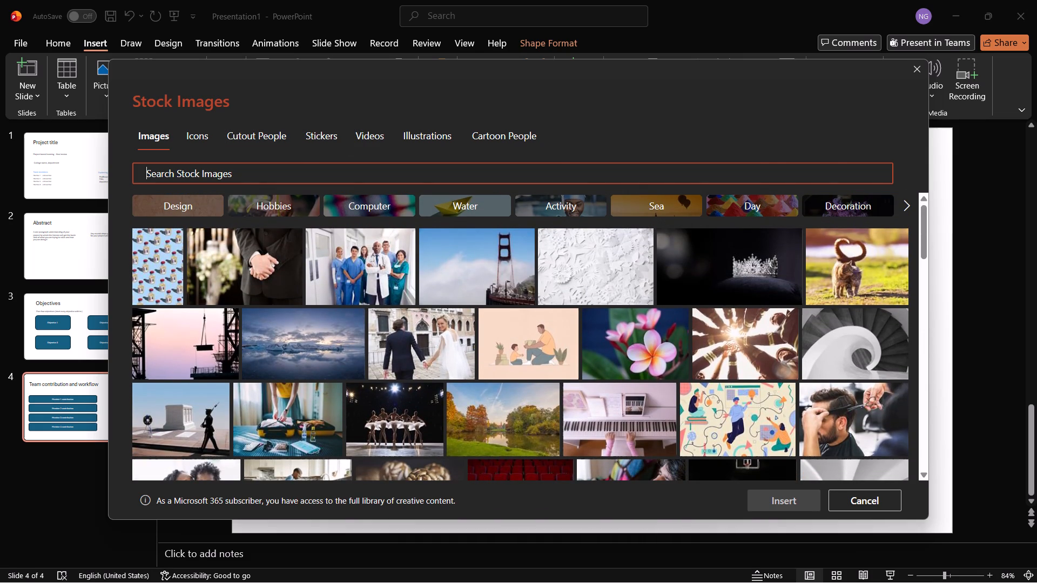
{"action": "left_click", "coordinate": [207, 147]}
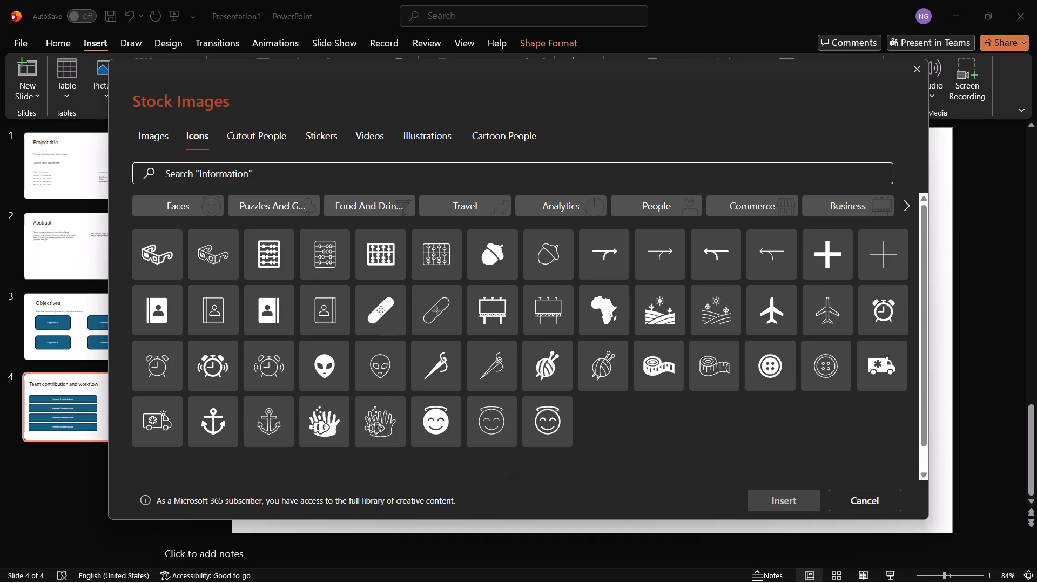
{"action": "left_click", "coordinate": [329, 174]}
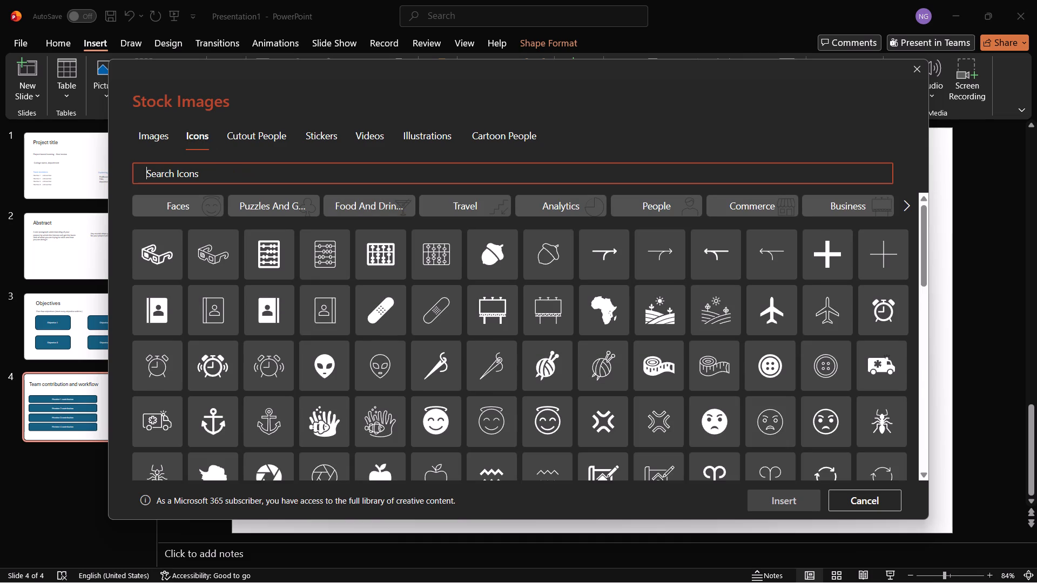
{"action": "type", "text": "flowwchart"}
{"action": "key", "text": "Left"}
{"action": "key", "text": "Left"}
{"action": "key", "text": "Left"}
{"action": "key", "text": "Left"}
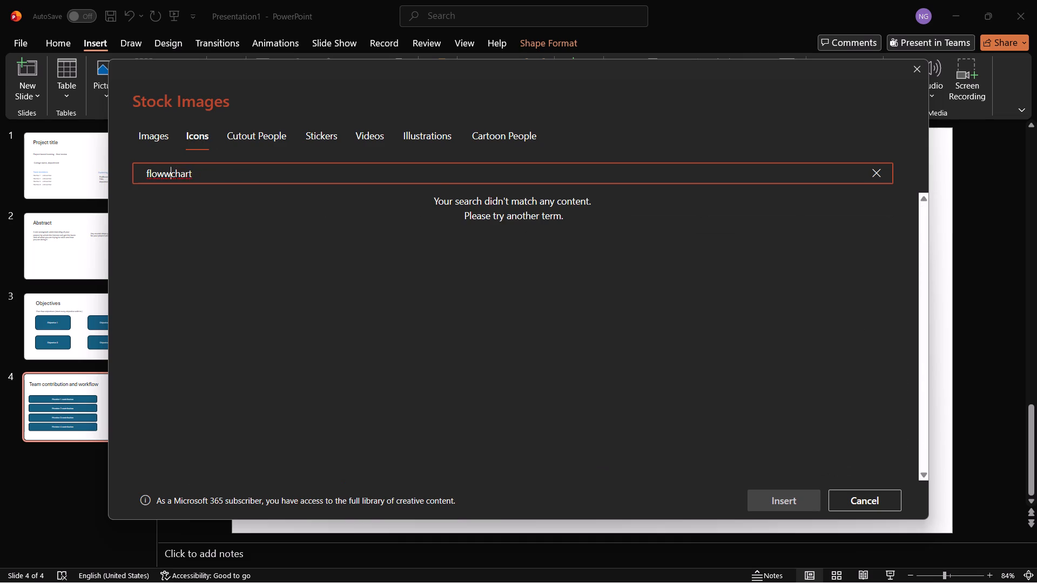
{"action": "key", "text": "Left"}
{"action": "key", "text": "BackSpace"}
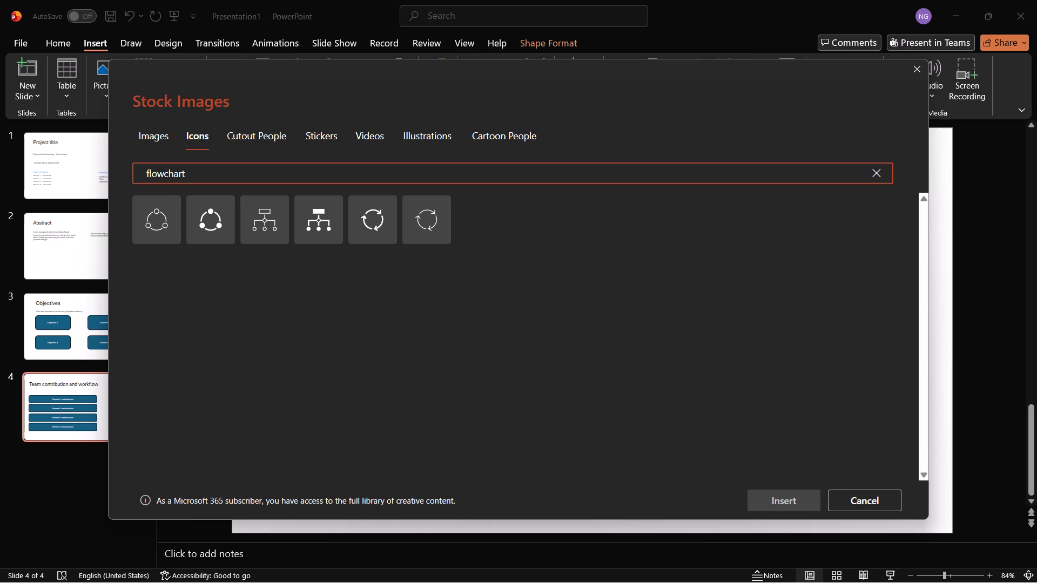
{"action": "left_click", "coordinate": [315, 221]}
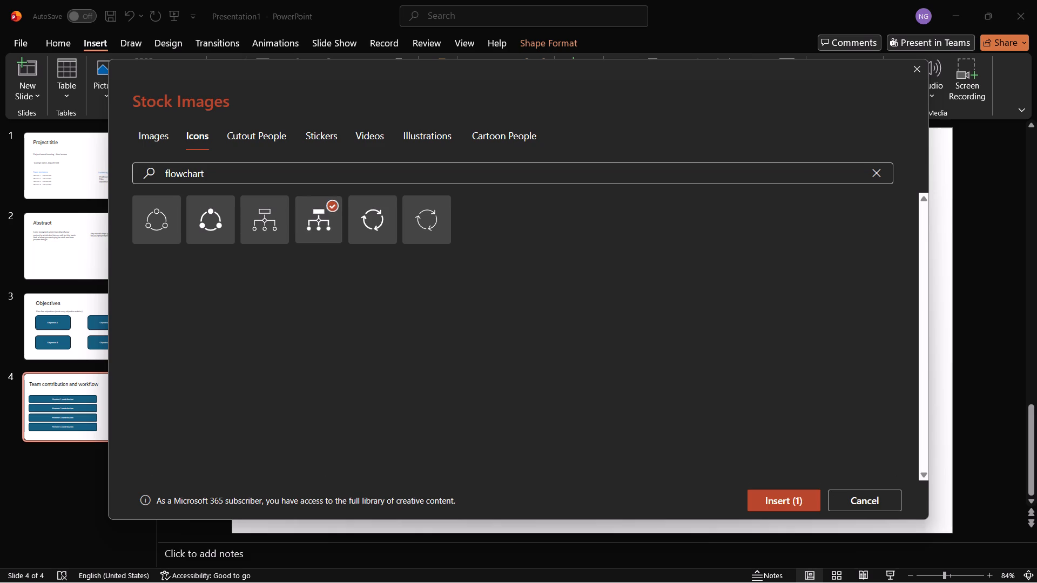
{"action": "left_click", "coordinate": [762, 503]}
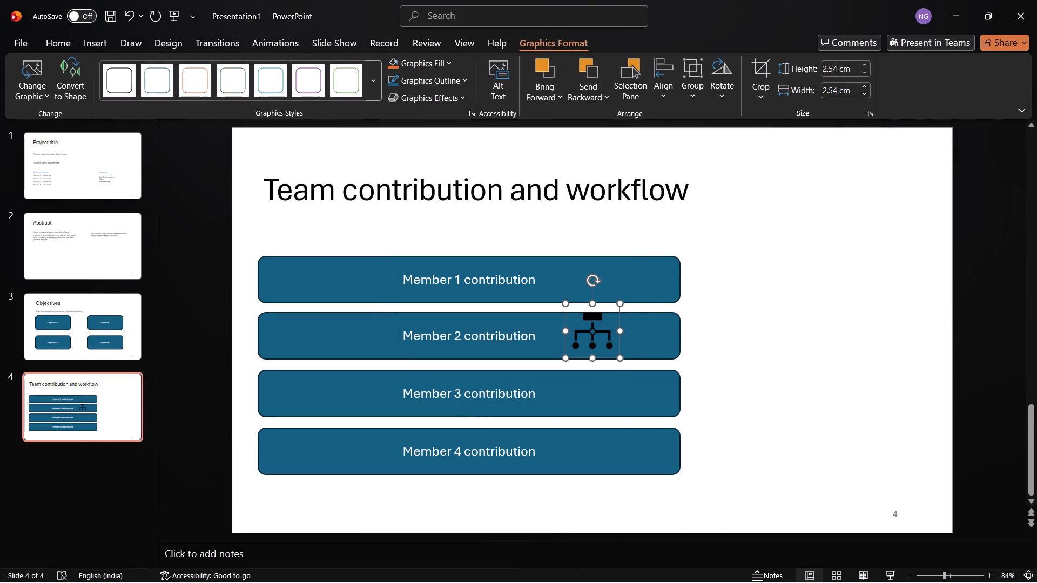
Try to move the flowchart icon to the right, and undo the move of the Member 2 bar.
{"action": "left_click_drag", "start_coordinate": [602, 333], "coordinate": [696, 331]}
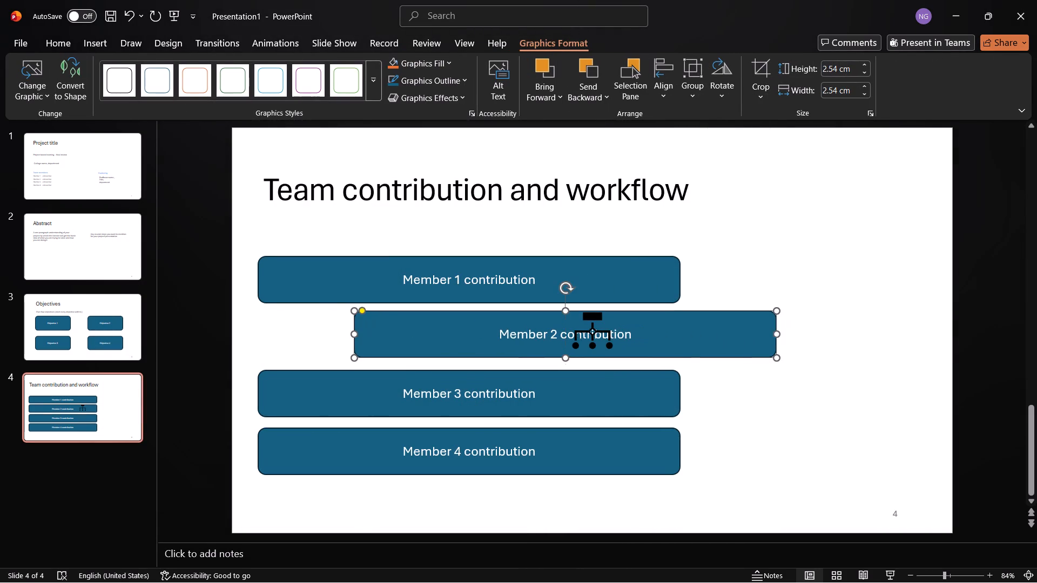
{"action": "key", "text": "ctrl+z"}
Undo the insertion of the flowchart icon on the Team contribution and workflow slide.
{"action": "left_click", "coordinate": [589, 336]}
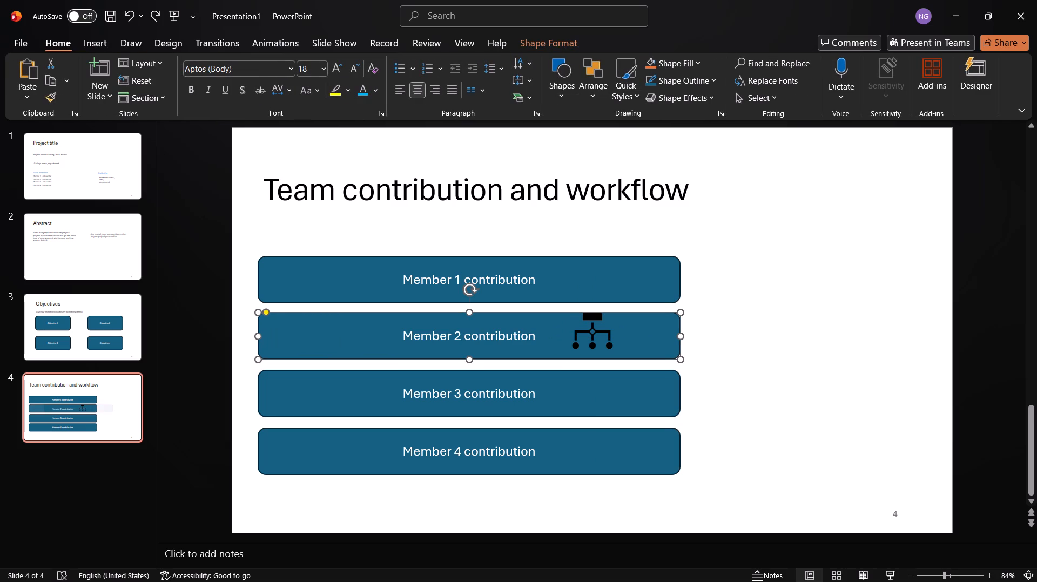
{"action": "left_click", "coordinate": [600, 313]}
{"action": "left_click", "coordinate": [604, 307]}
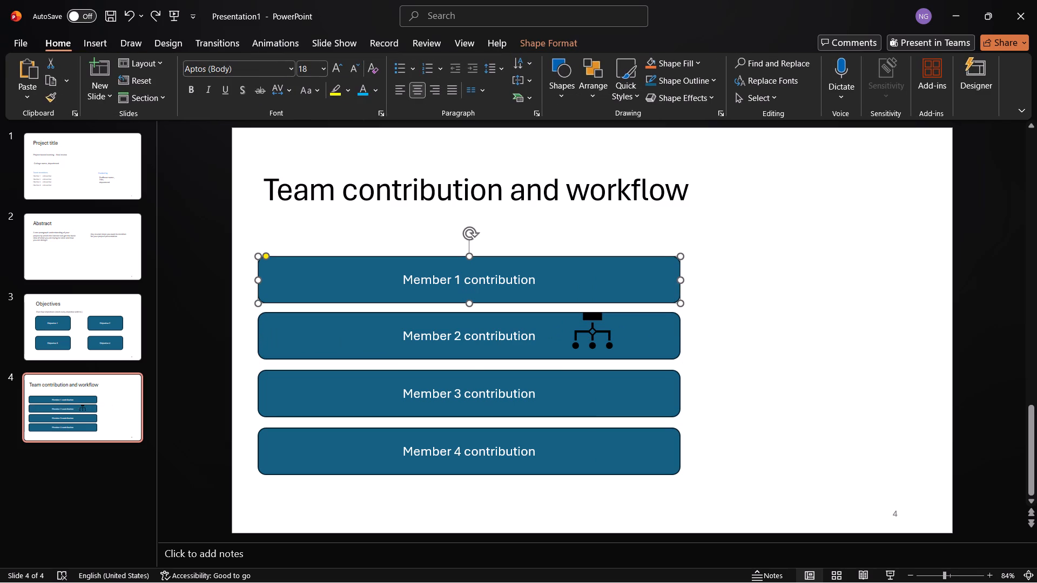
{"action": "left_click", "coordinate": [585, 336]}
{"action": "key", "text": "ctrl+z"}
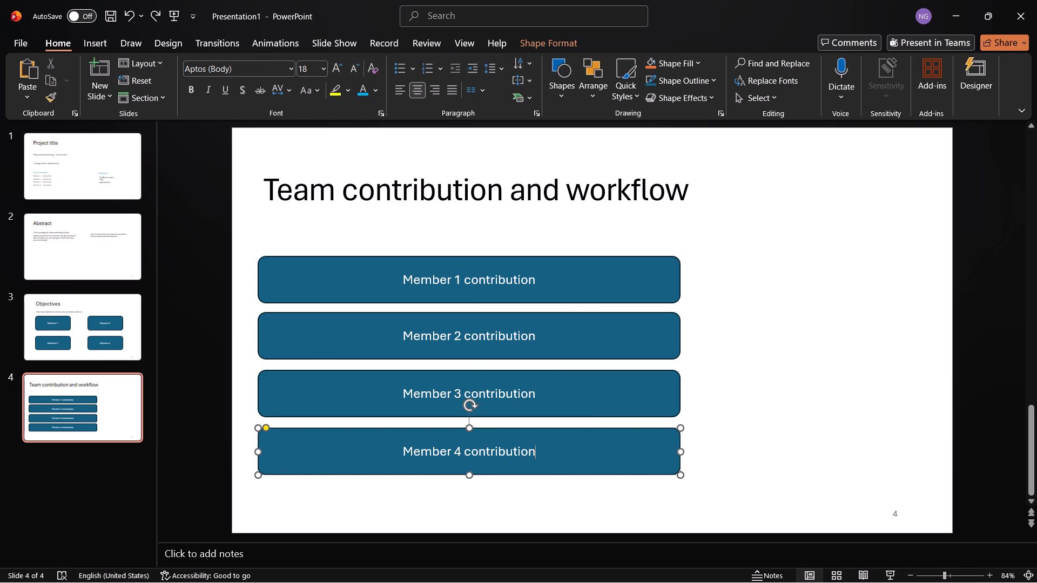
{"action": "left_click", "coordinate": [716, 228]}
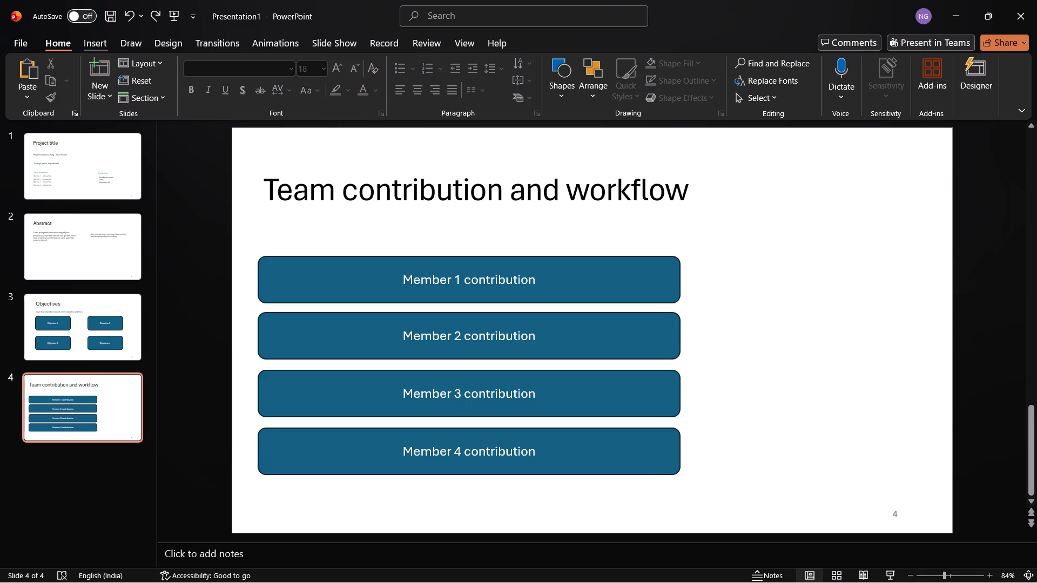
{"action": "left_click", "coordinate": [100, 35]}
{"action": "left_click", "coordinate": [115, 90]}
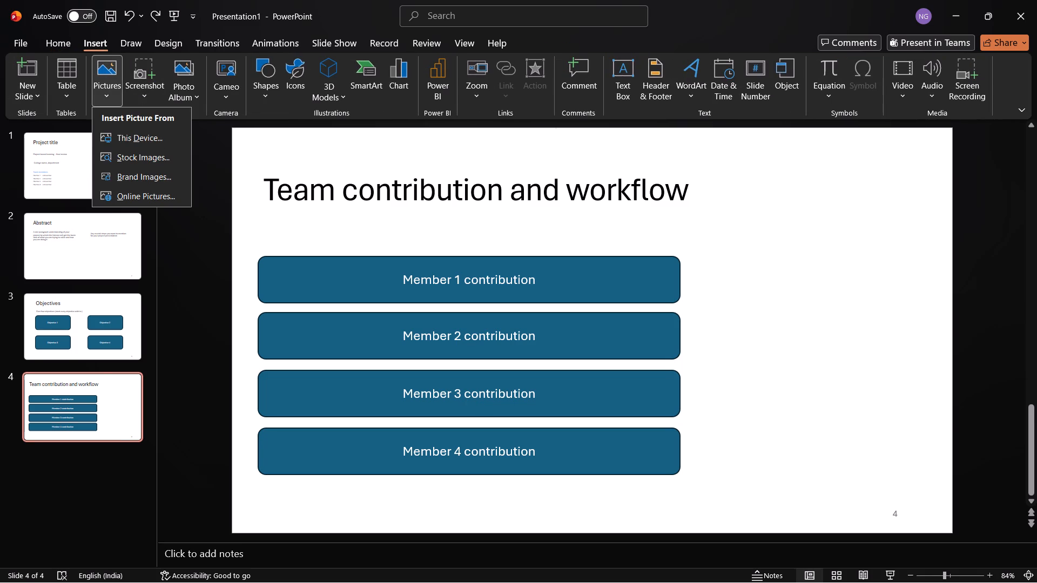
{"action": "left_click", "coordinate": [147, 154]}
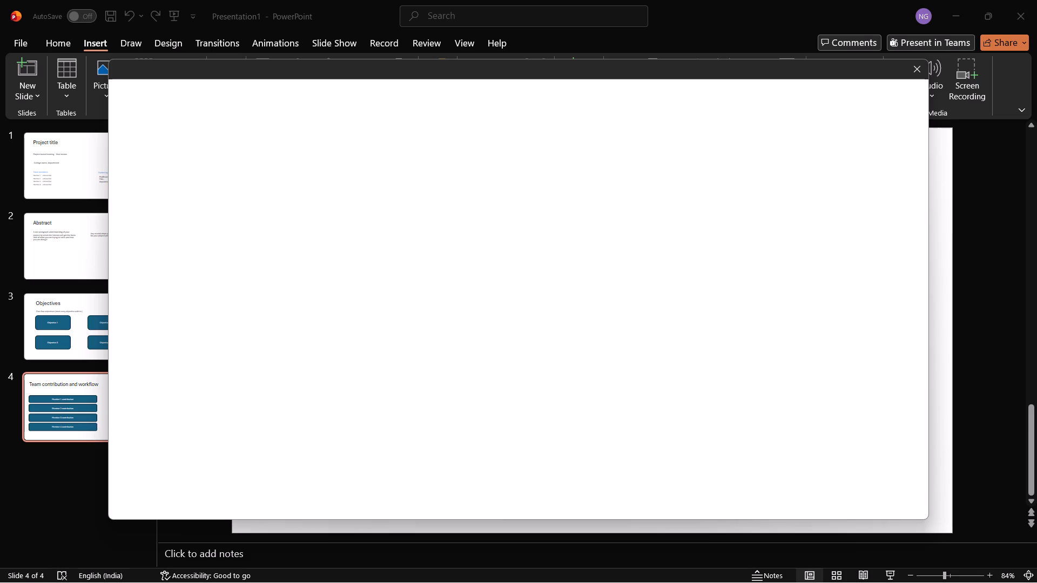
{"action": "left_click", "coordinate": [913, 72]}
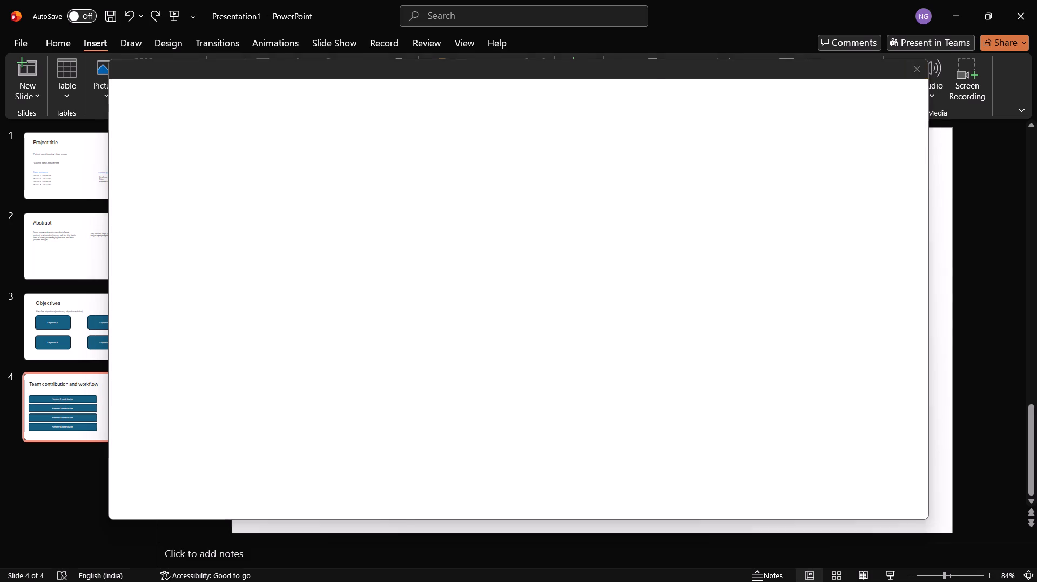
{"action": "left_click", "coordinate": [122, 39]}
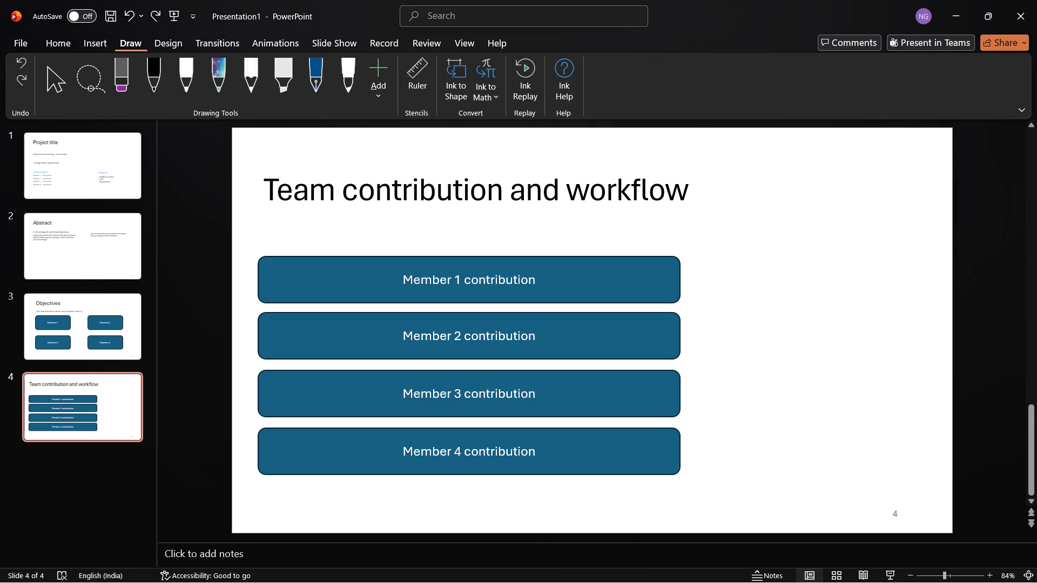
Draw a rounded rectangle to the right of the member bars, about 15 cm high and 9.7 cm wide.
{"action": "left_click", "coordinate": [96, 41]}
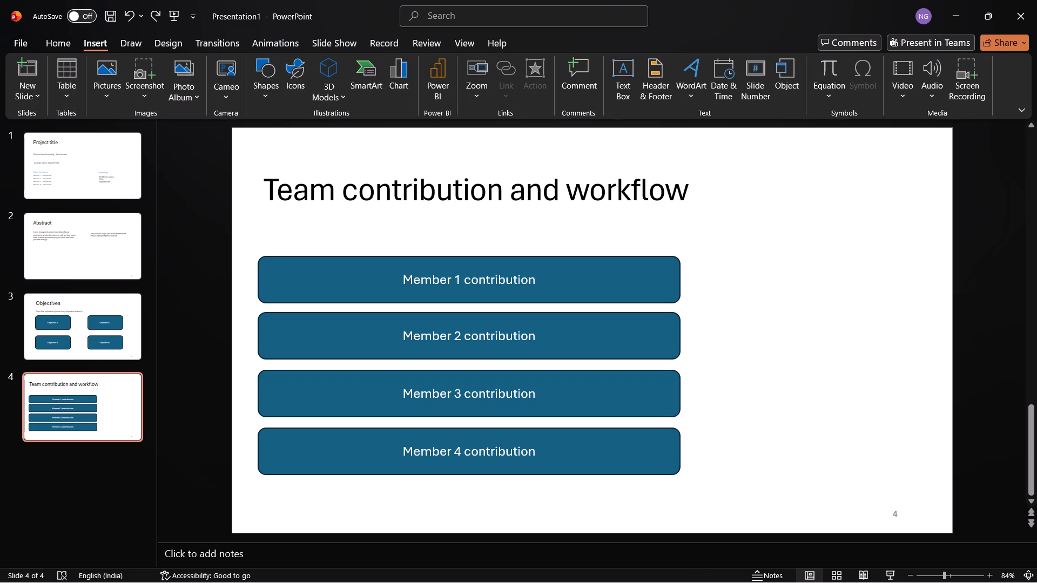
{"action": "left_click", "coordinate": [264, 98]}
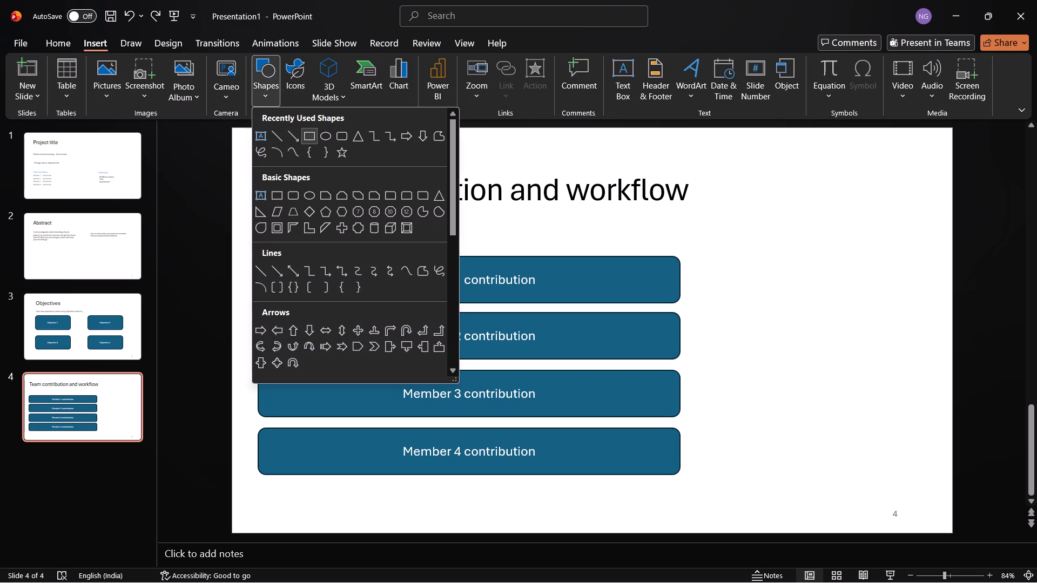
{"action": "left_click", "coordinate": [293, 191]}
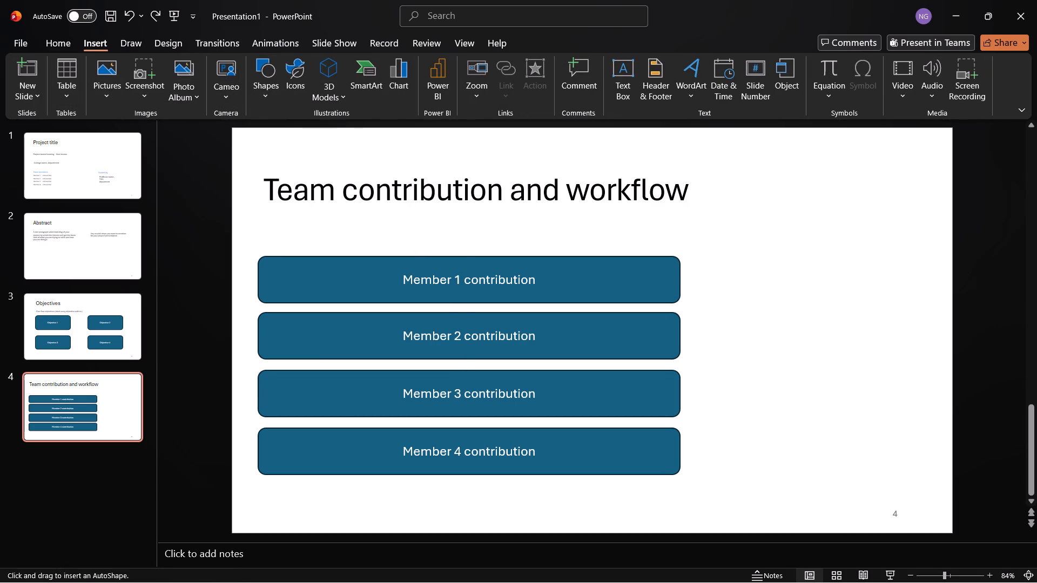
{"action": "left_click_drag", "start_coordinate": [715, 226], "coordinate": [966, 492]}
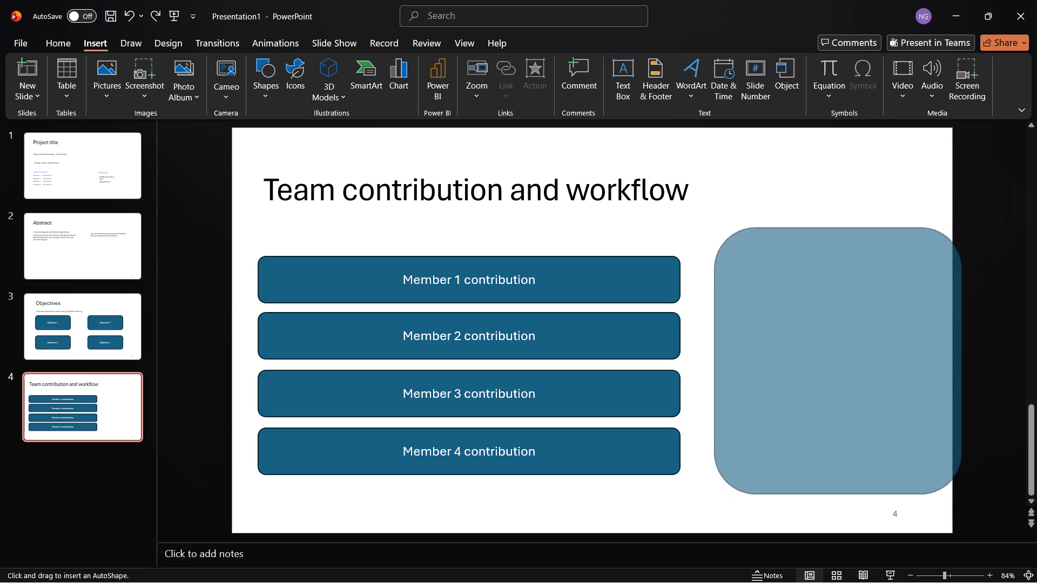
{"action": "left_click_drag", "start_coordinate": [966, 492], "coordinate": [921, 484]}
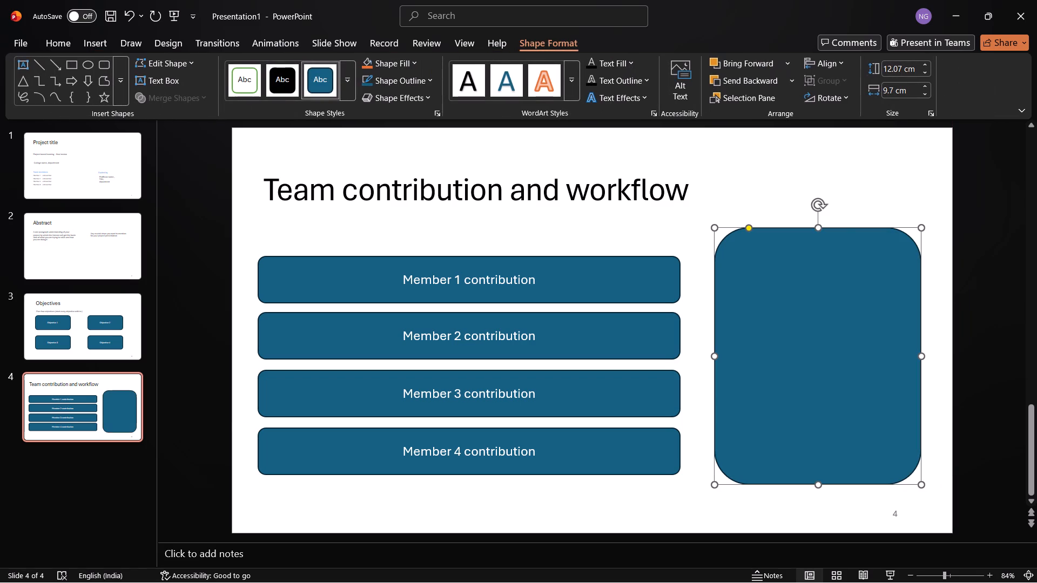
{"action": "left_click", "coordinate": [787, 318]}
{"action": "double_click", "coordinate": [816, 345]}
{"action": "left_click_drag", "start_coordinate": [818, 227], "coordinate": [814, 184]}
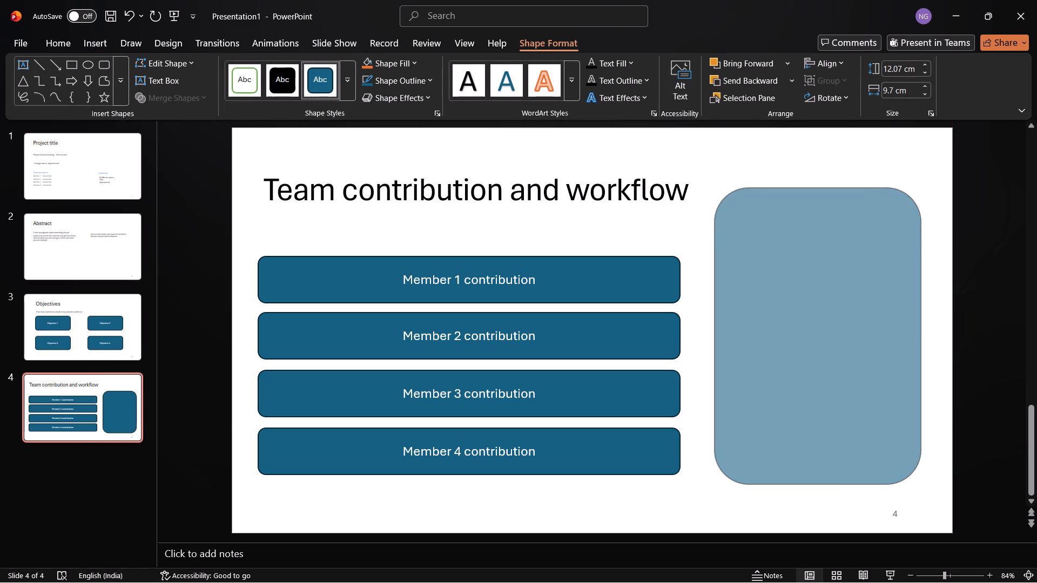
{"action": "left_click_drag", "start_coordinate": [814, 184], "coordinate": [812, 165]}
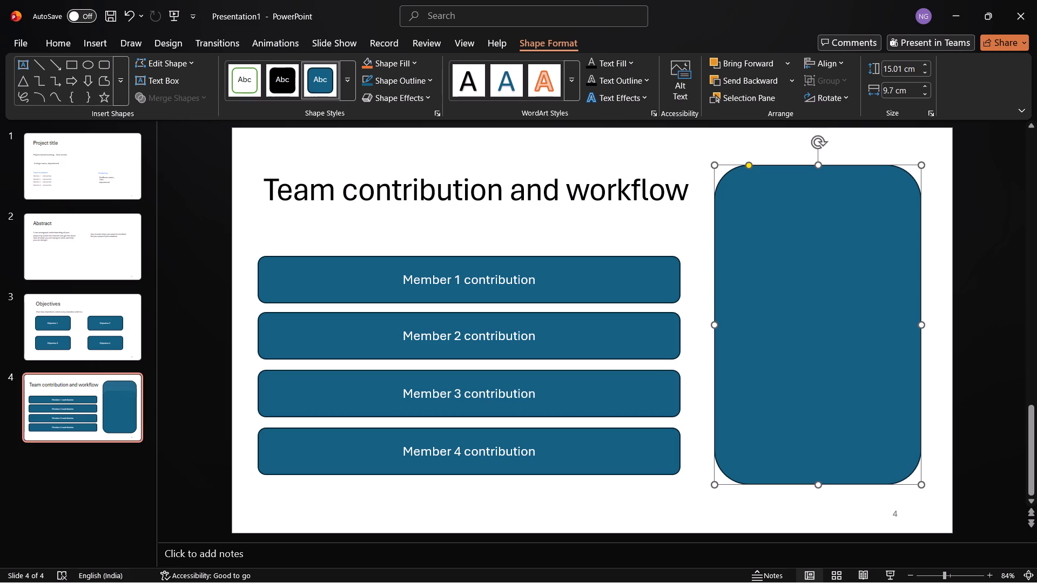
Enter the text "Insert a flow chart representation of your project workflow" in the tall rounded rectangle.
{"action": "double_click", "coordinate": [824, 314]}
{"action": "type", "text": "inserta"}
{"action": "key", "text": "space"}
{"action": "key", "text": "BackSpace"}
{"action": "key", "text": "BackSpace"}
{"action": "key", "text": "space"}
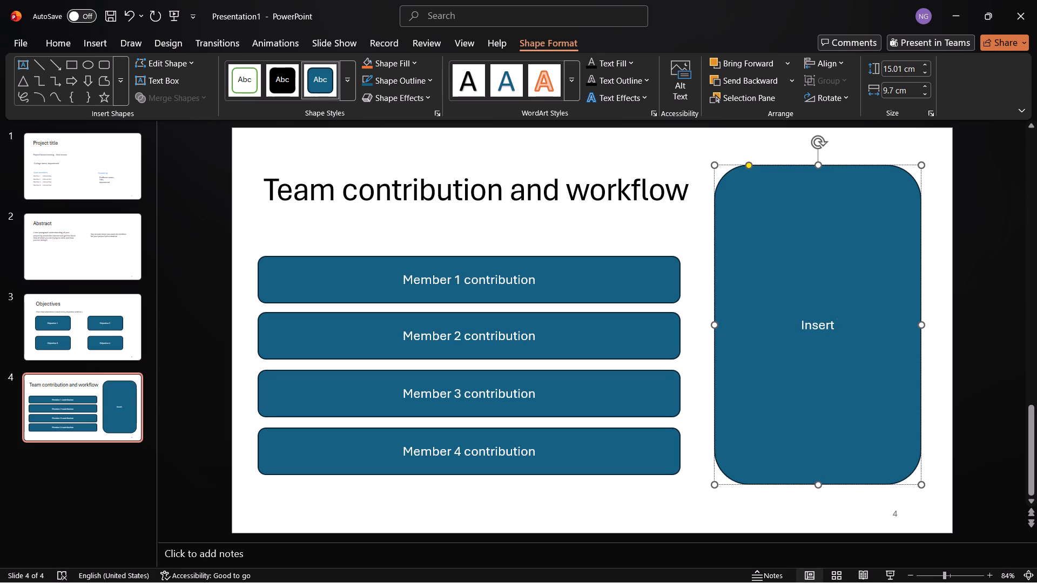
{"action": "type", "text": "a flow chart"}
{"action": "key", "text": "space"}
{"action": "type", "text": "represenattion"}
{"action": "key", "text": "space"}
{"action": "type", "text": "of your project worksl"}
{"action": "key", "text": "BackSpace"}
{"action": "type", "text": "flow"}
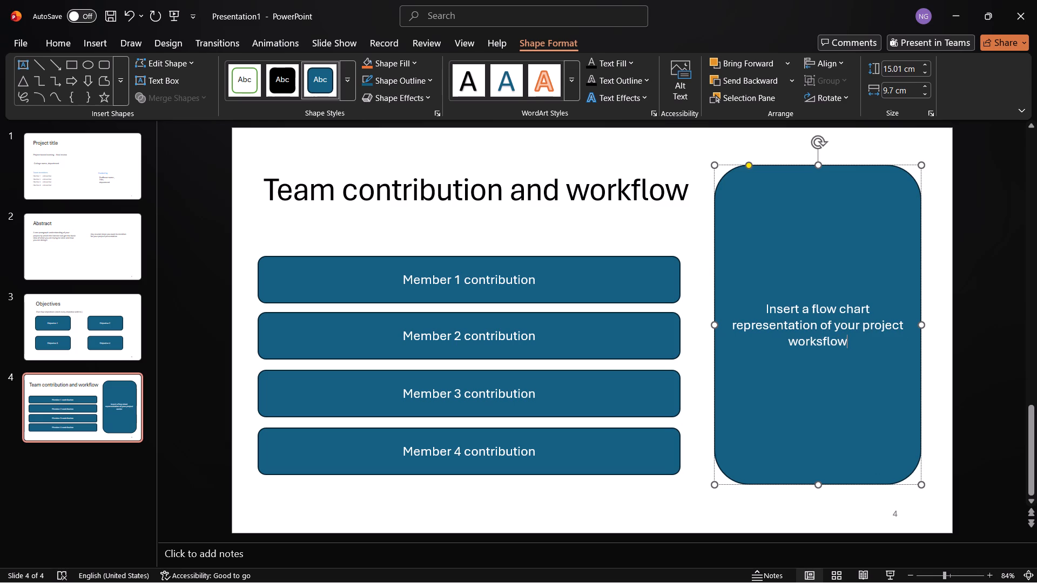
{"action": "key", "text": "Left"}
{"action": "key", "text": "Left"}
{"action": "key", "text": "Left"}
{"action": "key", "text": "Left"}
{"action": "key", "text": "BackSpace"}
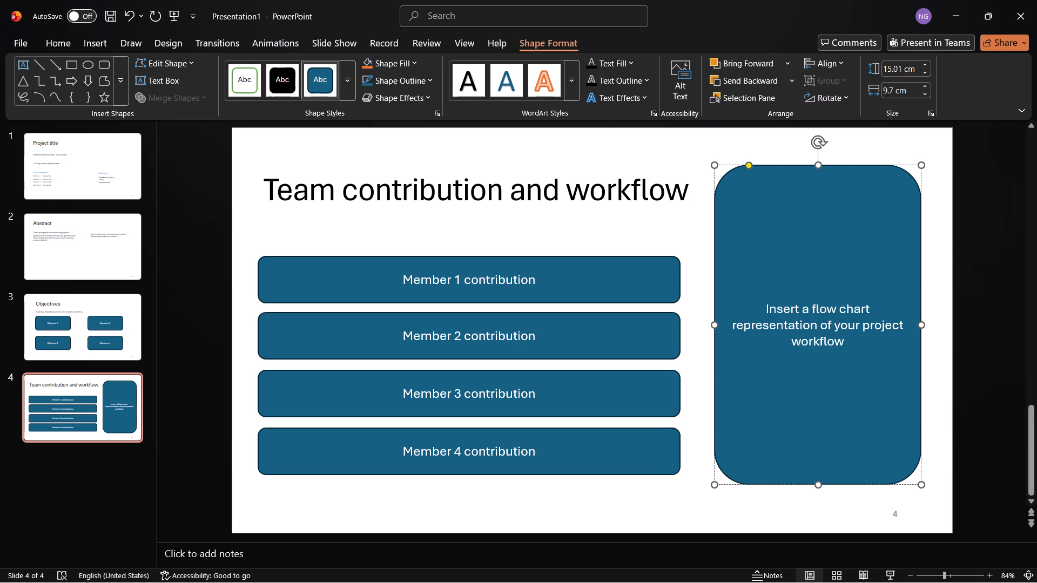
Add a new slide after the Team contribution and workflow slide.
{"action": "right_click", "coordinate": [495, 226]}
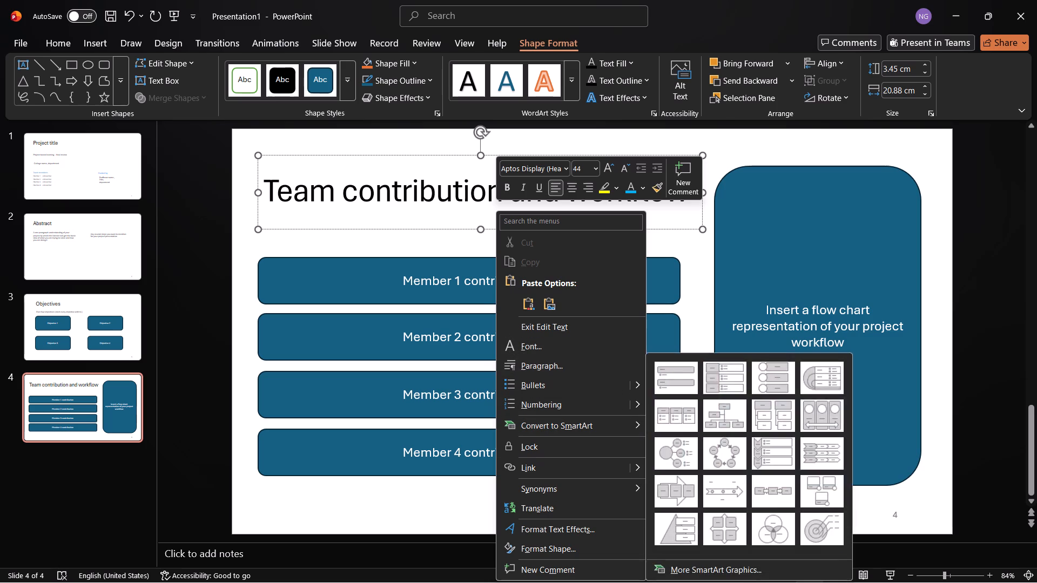
{"action": "left_click", "coordinate": [806, 143]}
{"action": "right_click", "coordinate": [806, 143]}
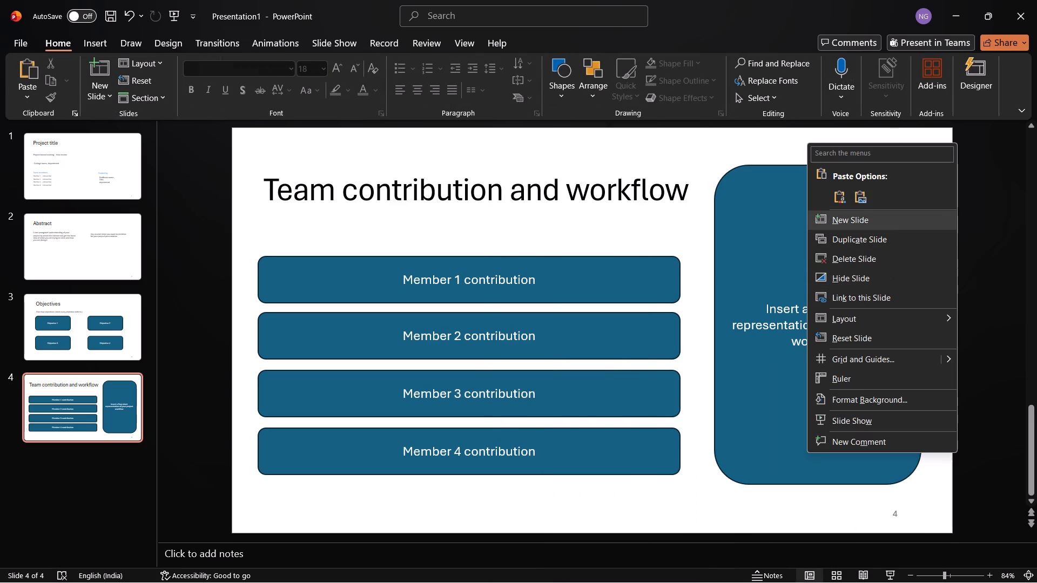
{"action": "left_click", "coordinate": [872, 223]}
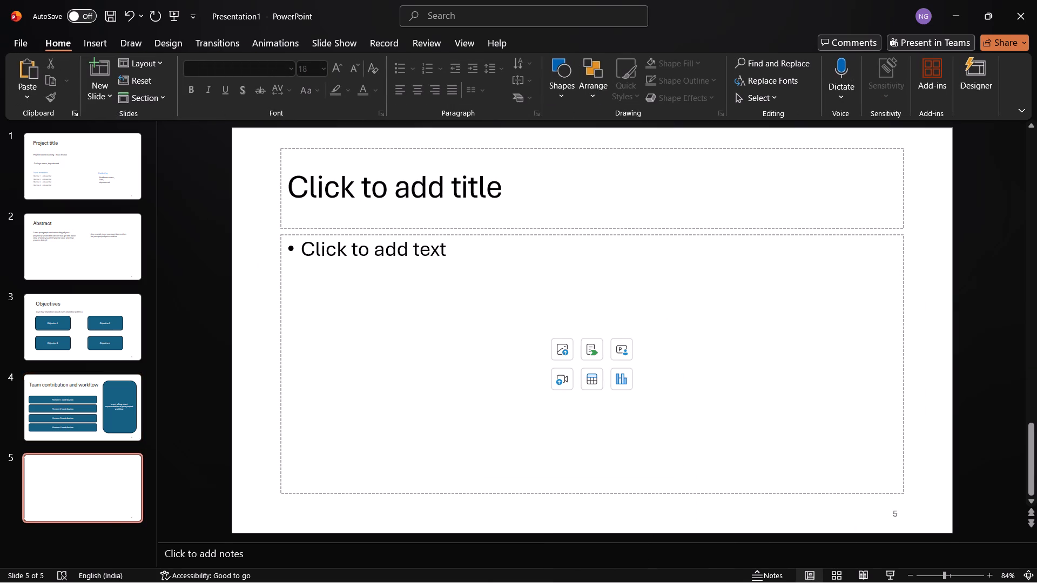
Delete the title and content placeholders from the fifth slide.
{"action": "left_click", "coordinate": [83, 188]}
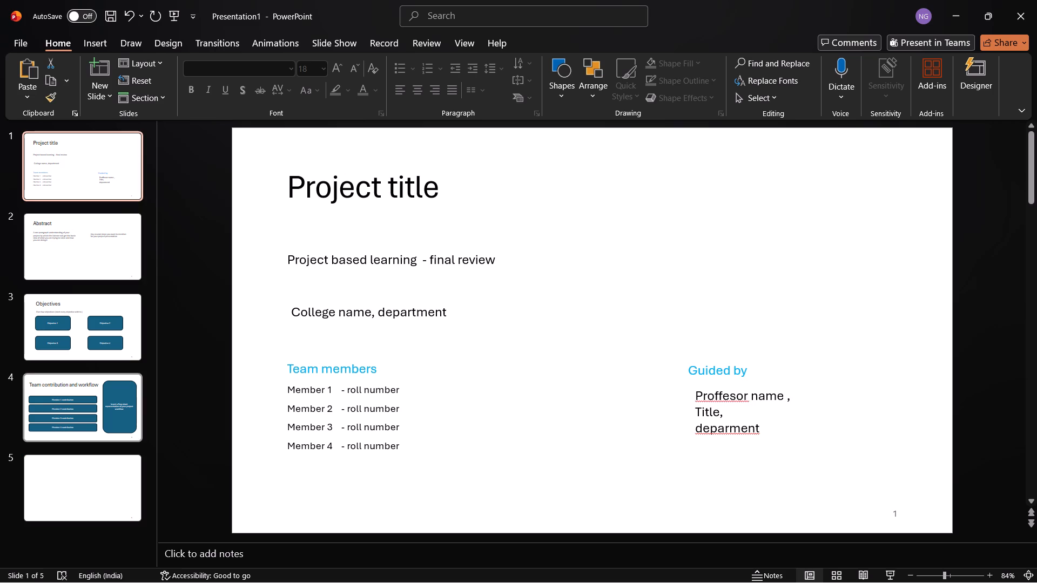
{"action": "left_click", "coordinate": [71, 470]}
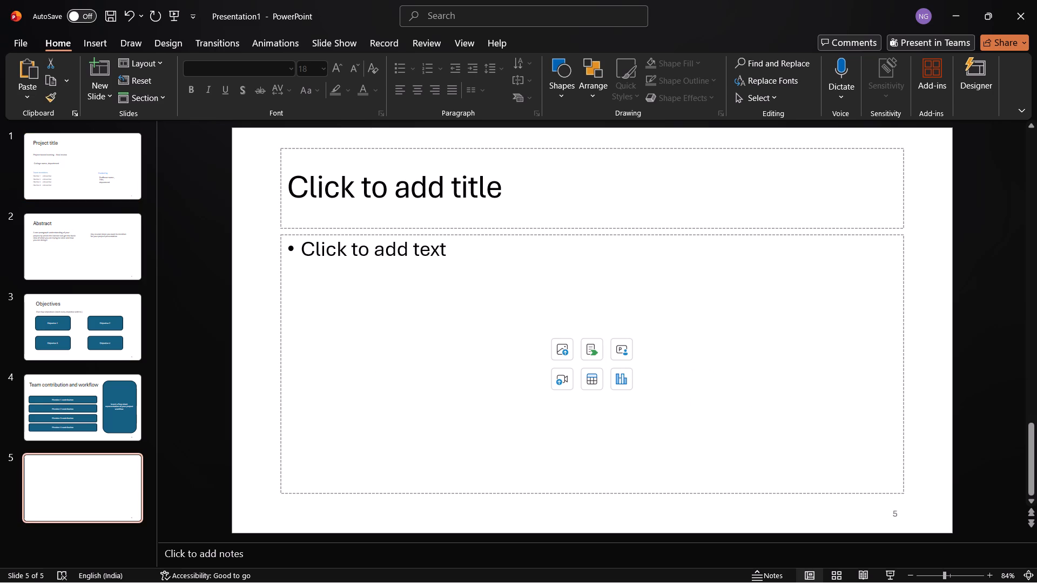
{"action": "left_click_drag", "start_coordinate": [243, 134], "coordinate": [890, 511]}
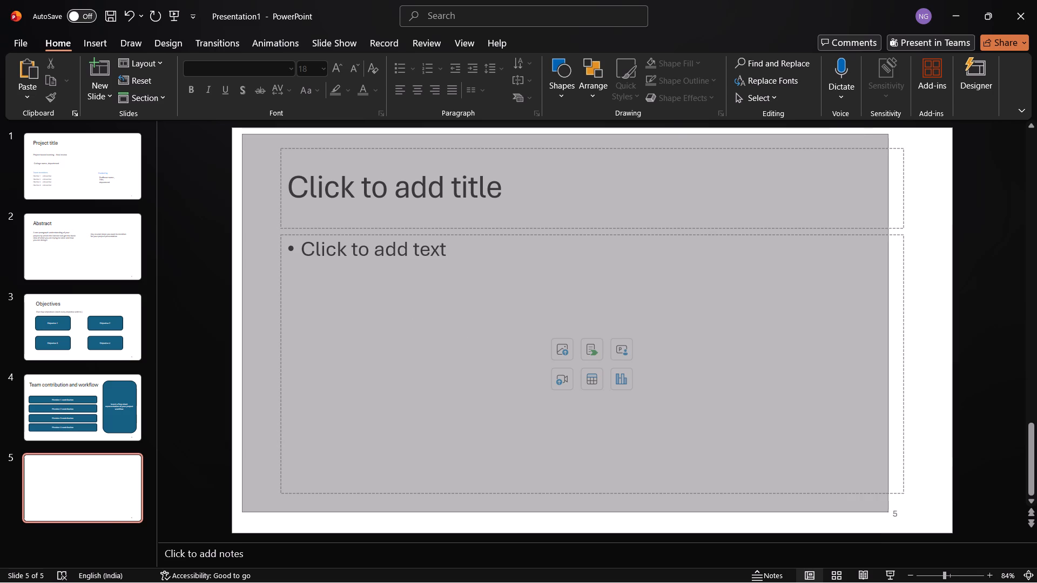
{"action": "left_click_drag", "start_coordinate": [890, 511], "coordinate": [927, 501]}
{"action": "key", "text": "Delete"}
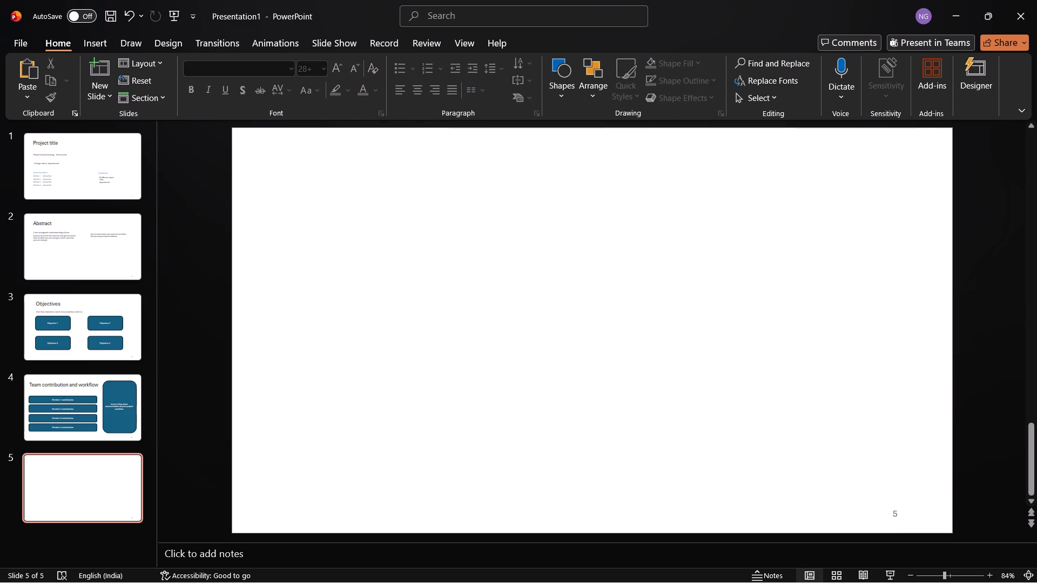
Extend the left edge of the title slide's "College name, department" text box so its text aligns with the lines around it.
{"action": "left_click", "coordinate": [72, 175]}
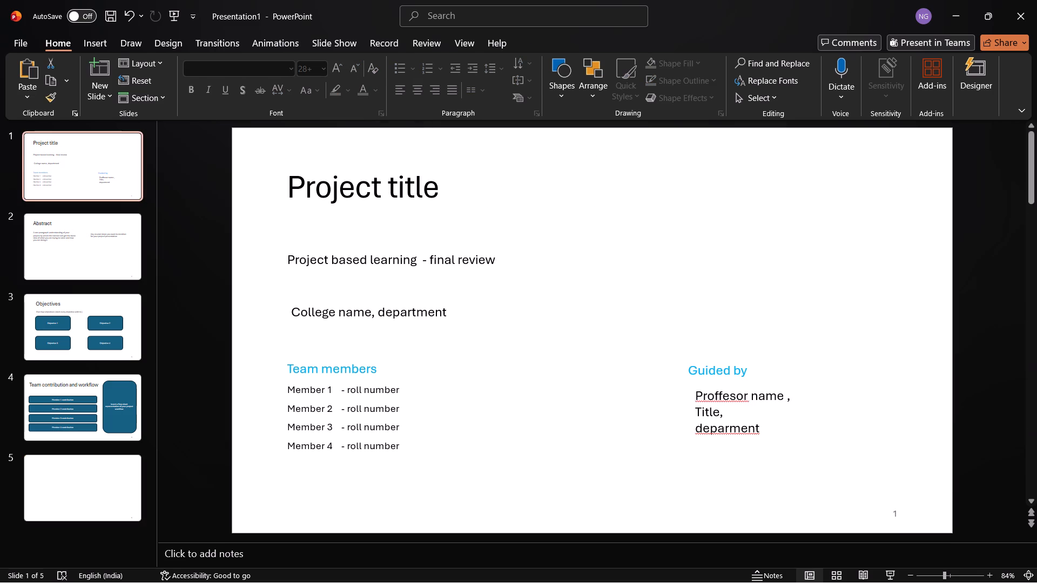
{"action": "left_click", "coordinate": [300, 306]}
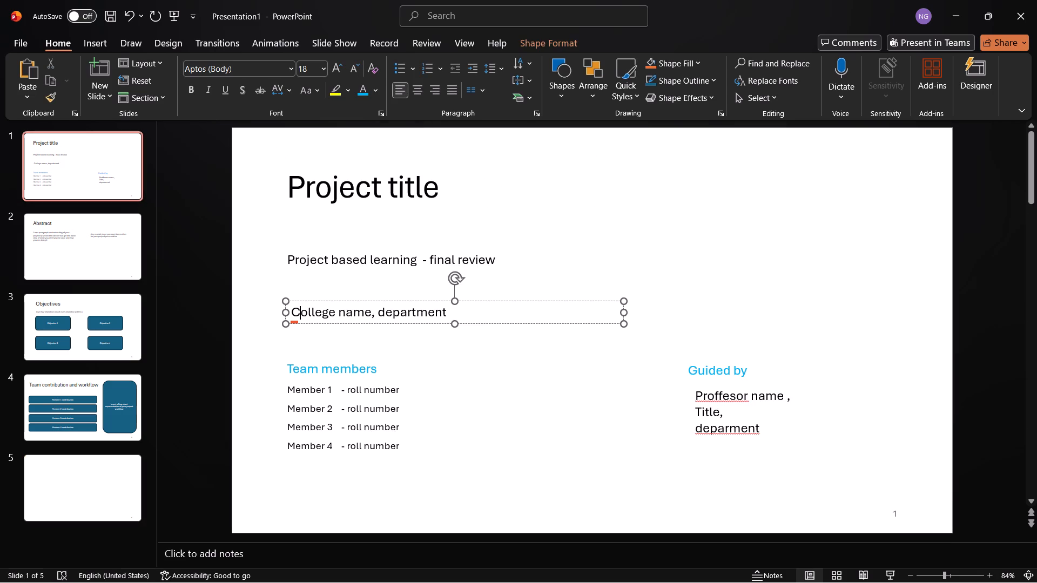
{"action": "left_click", "coordinate": [294, 308]}
{"action": "key", "text": "BackSpace"}
{"action": "left_click_drag", "start_coordinate": [285, 313], "coordinate": [279, 314]}
{"action": "left_click", "coordinate": [657, 208]}
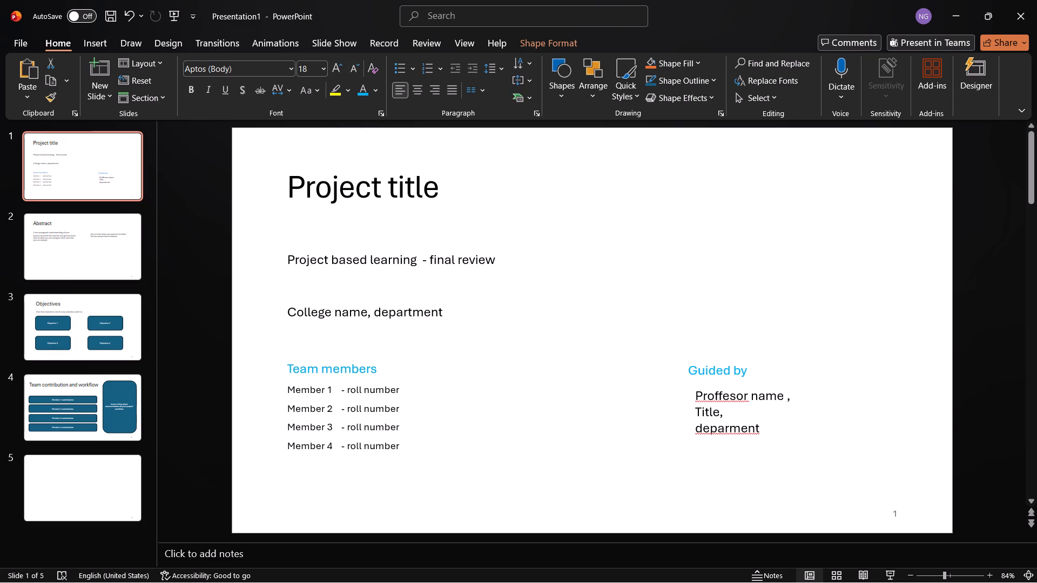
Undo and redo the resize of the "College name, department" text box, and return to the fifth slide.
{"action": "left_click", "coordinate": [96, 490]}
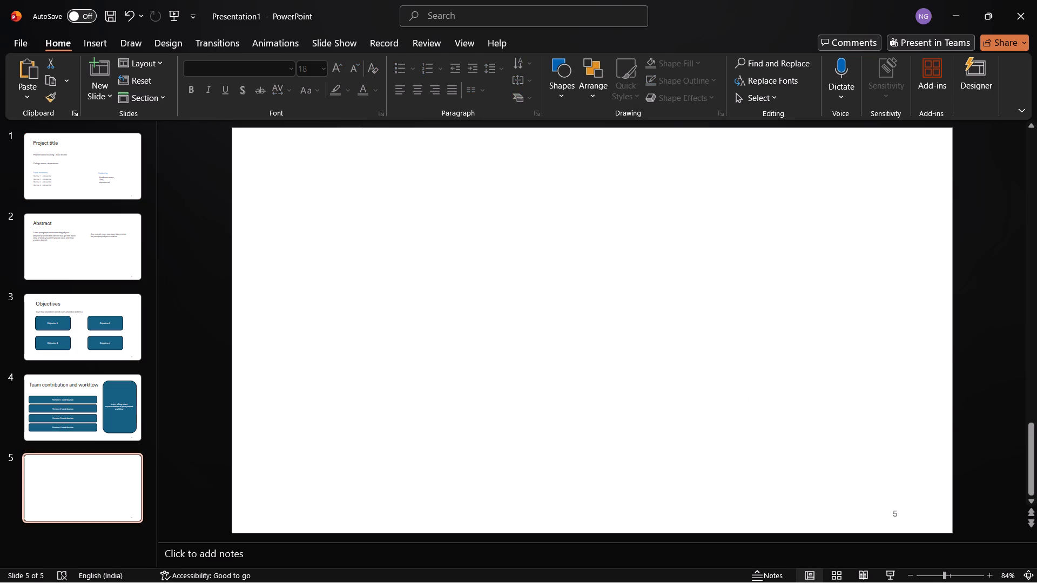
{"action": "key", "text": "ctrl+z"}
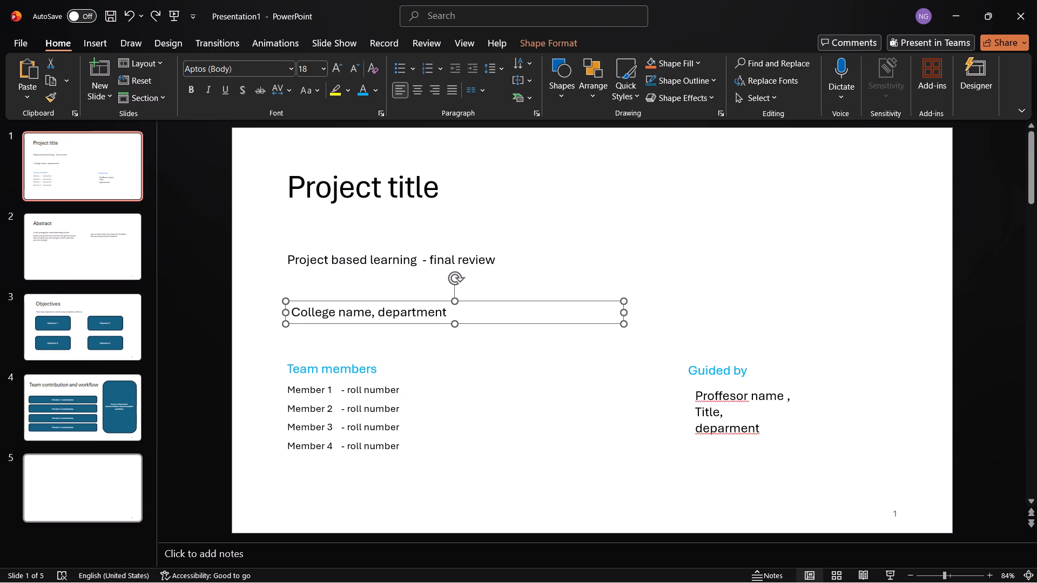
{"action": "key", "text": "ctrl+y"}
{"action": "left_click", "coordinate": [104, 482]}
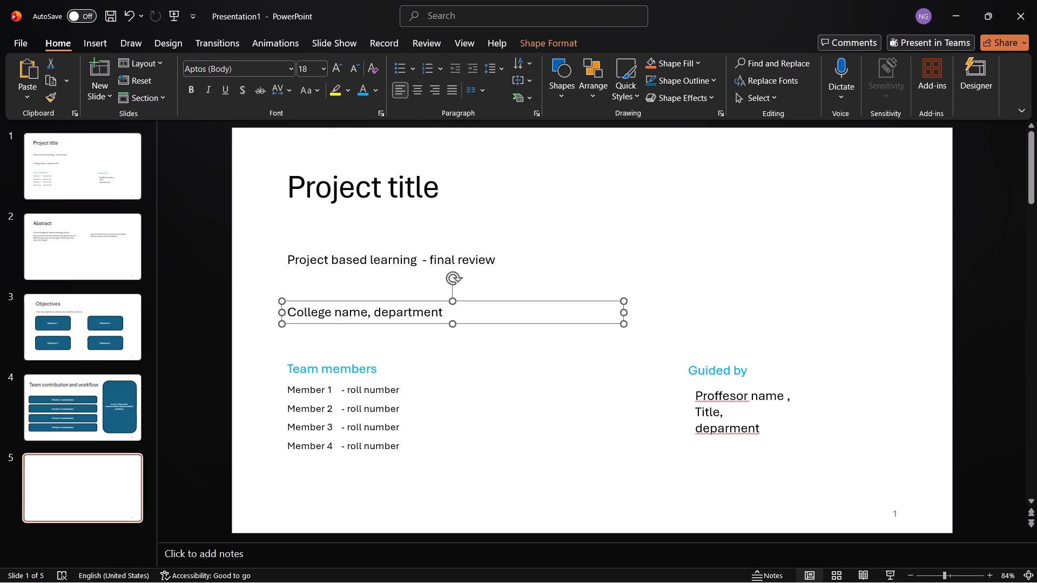
Add a 44 pt text box heading reading "Dataset description" at the top of the fifth slide.
{"action": "left_click_drag", "start_coordinate": [270, 164], "coordinate": [585, 232]}
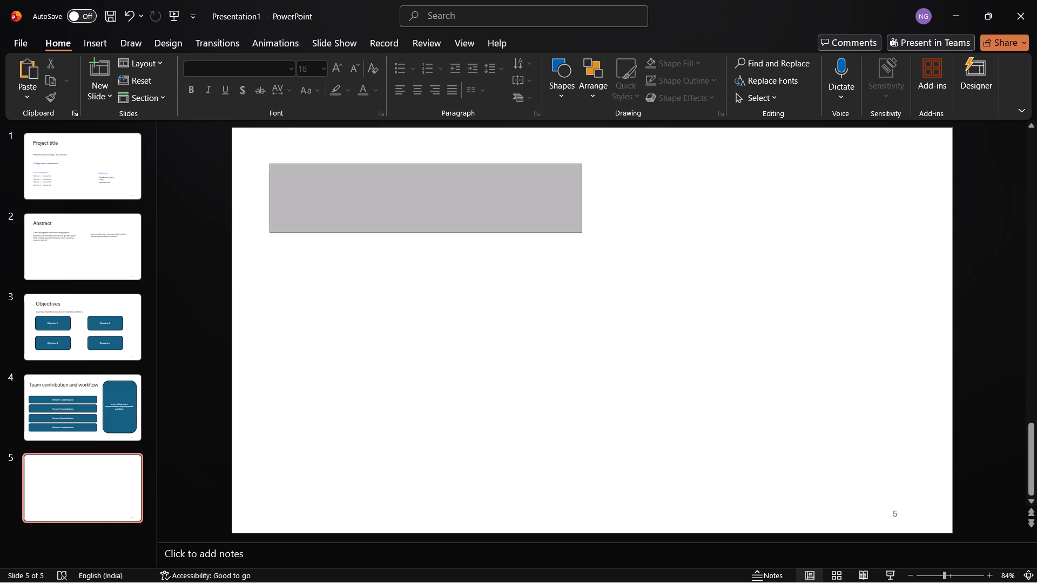
{"action": "left_click_drag", "start_coordinate": [585, 232], "coordinate": [605, 231]}
{"action": "double_click", "coordinate": [284, 164]}
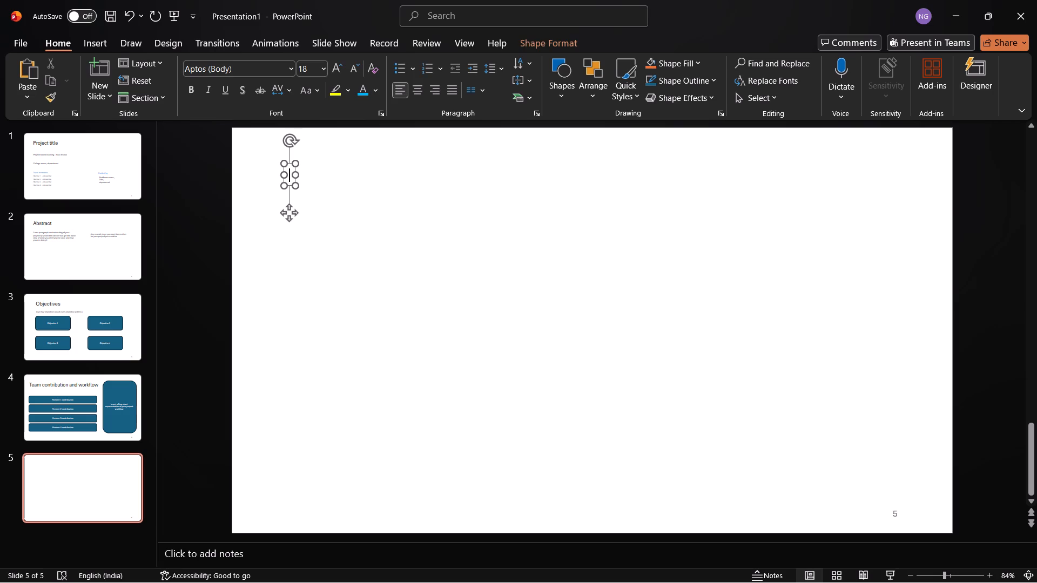
{"action": "left_click", "coordinate": [322, 68]}
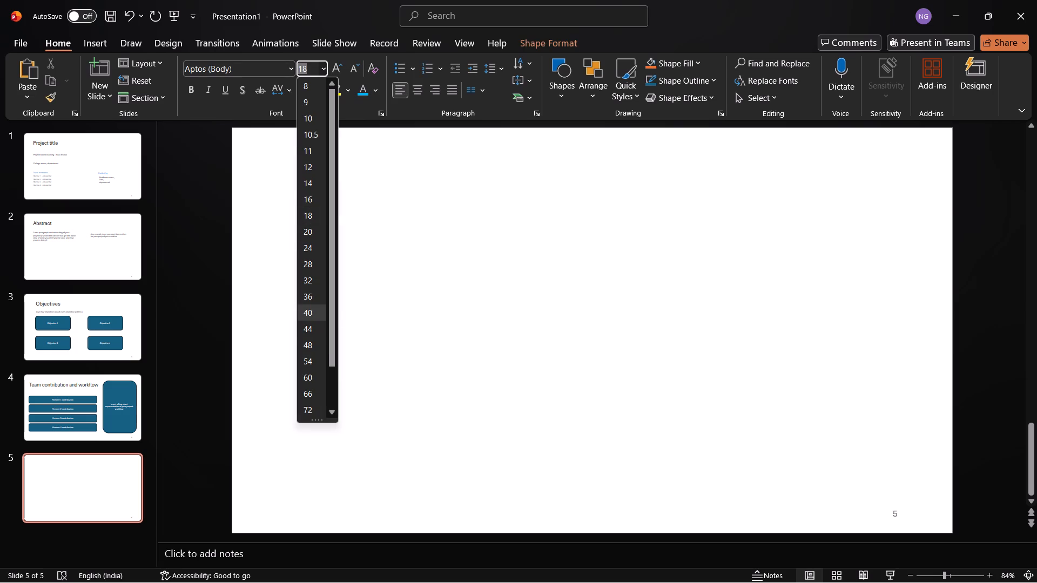
{"action": "left_click", "coordinate": [308, 327]}
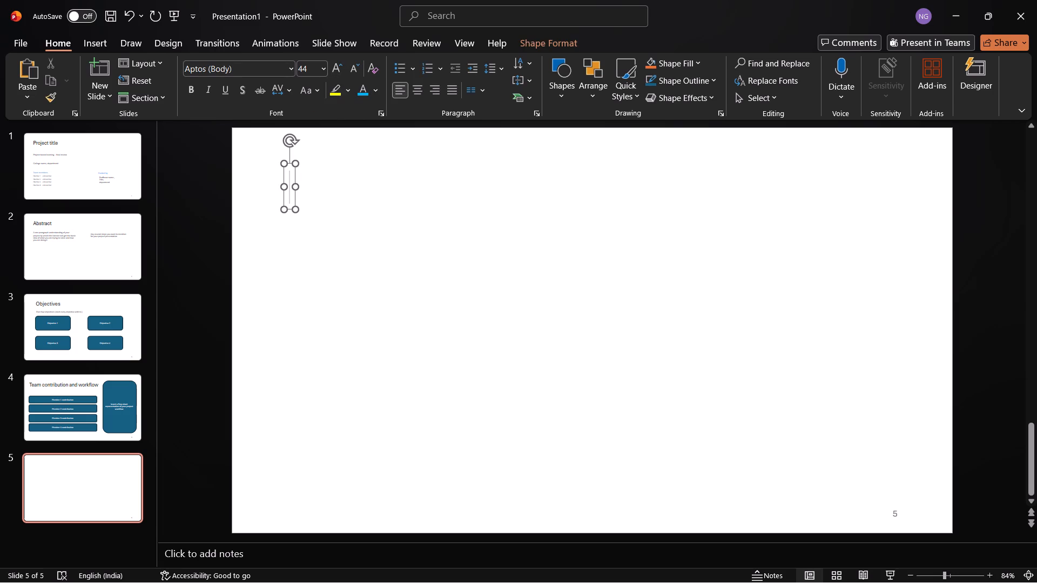
{"action": "type", "text": "daa"}
{"action": "key", "text": "BackSpace"}
{"action": "type", "text": "tass"}
{"action": "key", "text": "BackSpace"}
{"action": "type", "text": "et di=="}
{"action": "key", "text": "BackSpace"}
{"action": "key", "text": "BackSpace"}
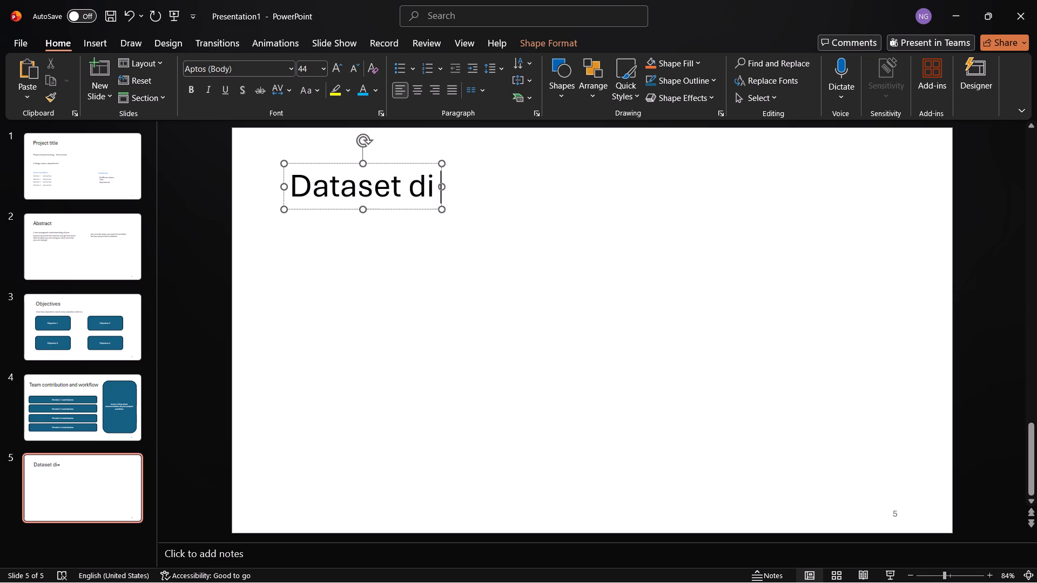
{"action": "key", "text": "BackSpace"}
{"action": "type", "text": "escription"}
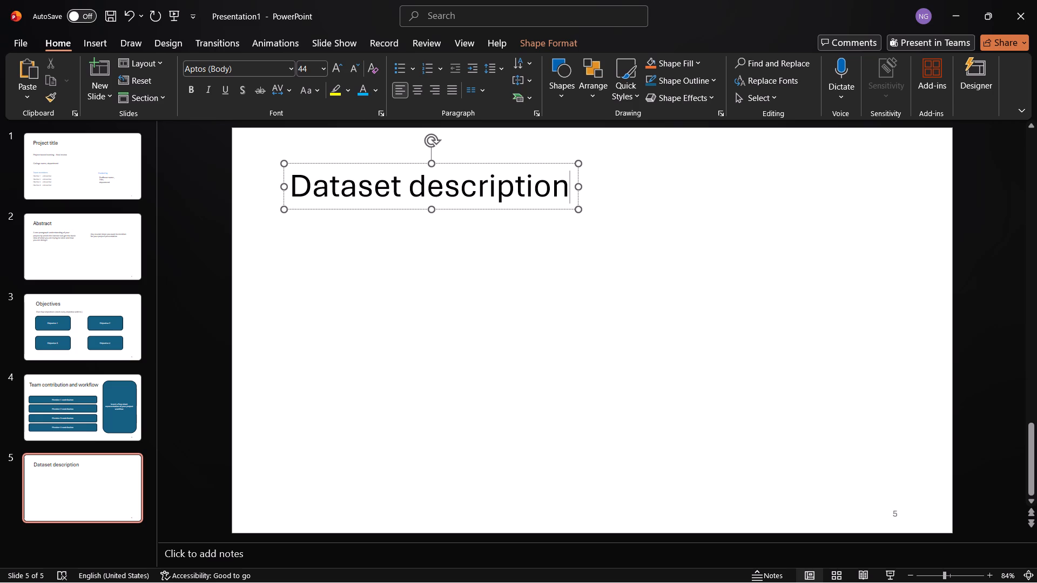
{"action": "left_click", "coordinate": [558, 235]}
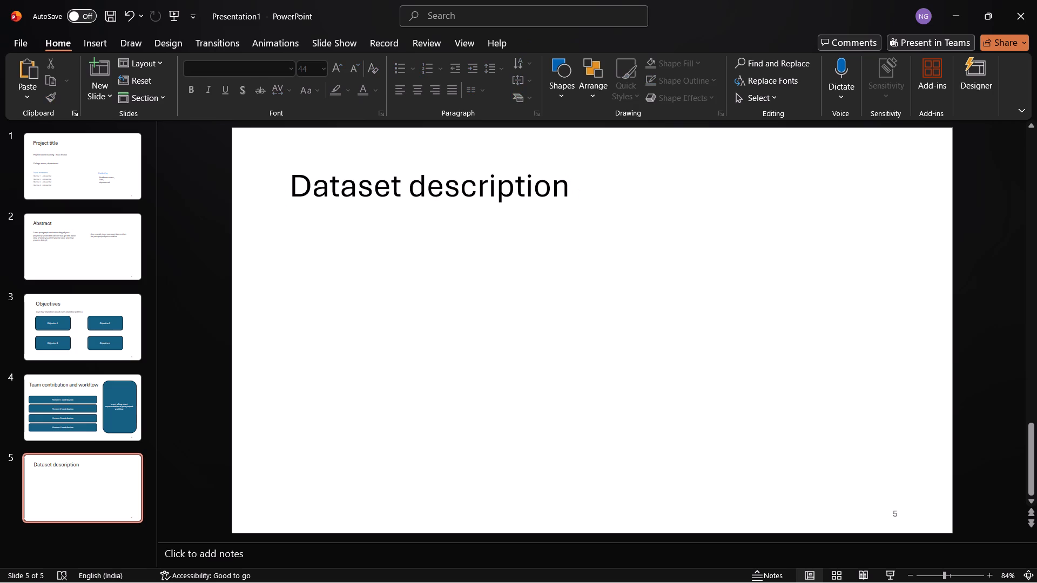
Add a text box below the heading reading "Give the source of your data set (mention if the dataset is synthetic or natural)".
{"action": "double_click", "coordinate": [289, 227]}
{"action": "type", "text": "give the sourcce of your data set"}
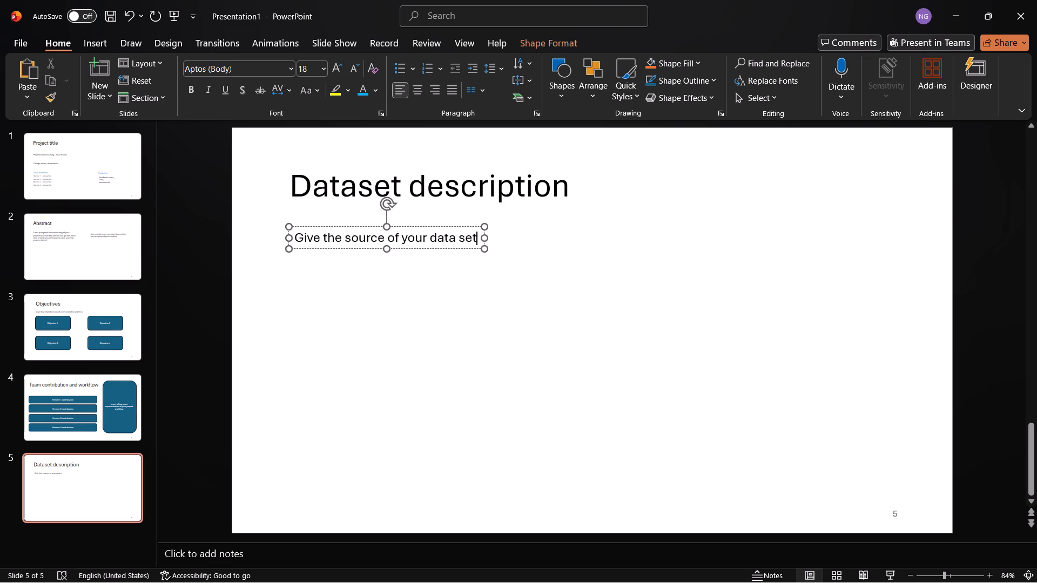
{"action": "key", "text": "space"}
{"action": "type", "text": "()"}
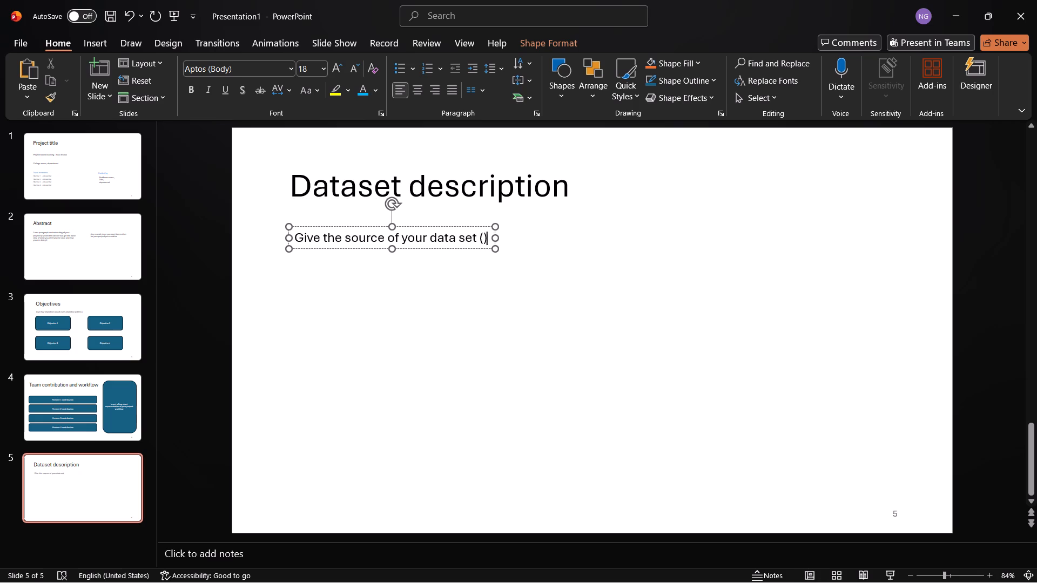
{"action": "key", "text": "Left"}
{"action": "type", "text": "mentionif the"}
{"action": "key", "text": "space"}
{"action": "key", "text": "BackSpace"}
{"action": "key", "text": "BackSpace"}
{"action": "key", "text": "BackSpace"}
{"action": "key", "text": "BackSpace"}
{"action": "key", "text": "BackSpace"}
{"action": "key", "text": "BackSpace"}
{"action": "key", "text": "BackSpace"}
{"action": "key", "text": "BackSpace"}
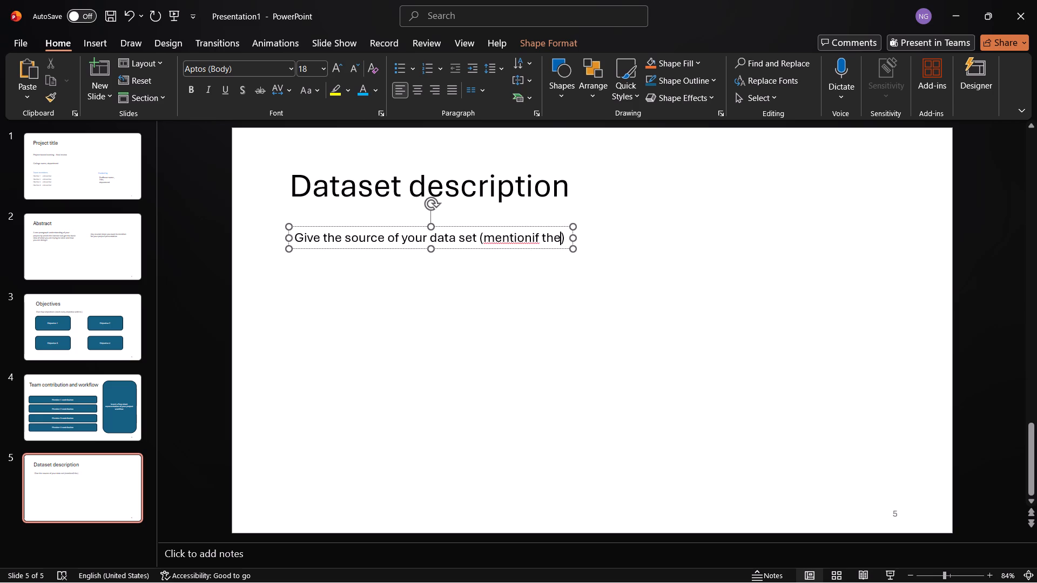
{"action": "type", "text": "n if the daa"}
{"action": "key", "text": "BackSpace"}
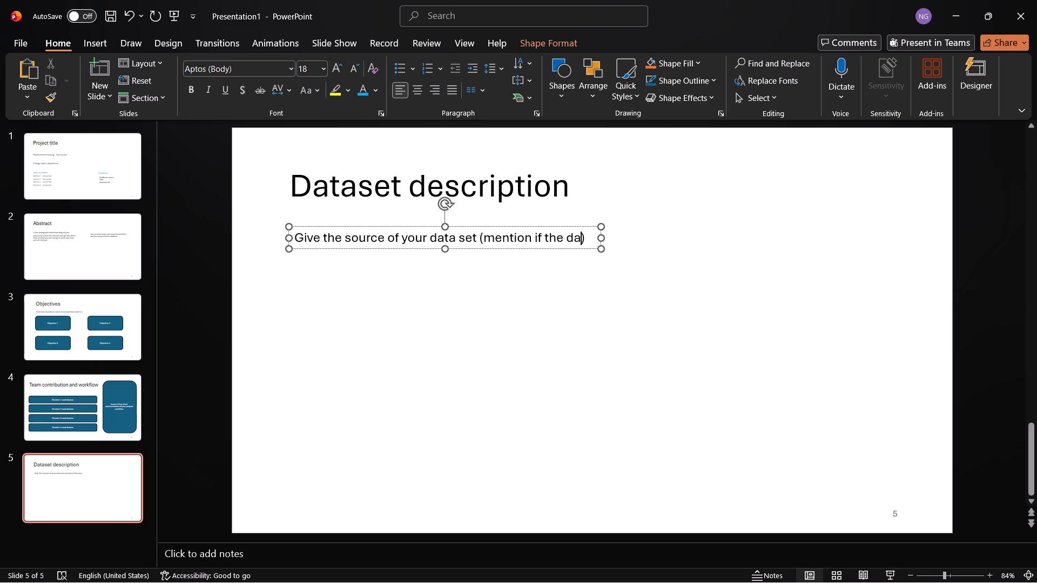
{"action": "type", "text": "ta set"}
{"action": "key", "text": "space"}
{"action": "type", "text": "is"}
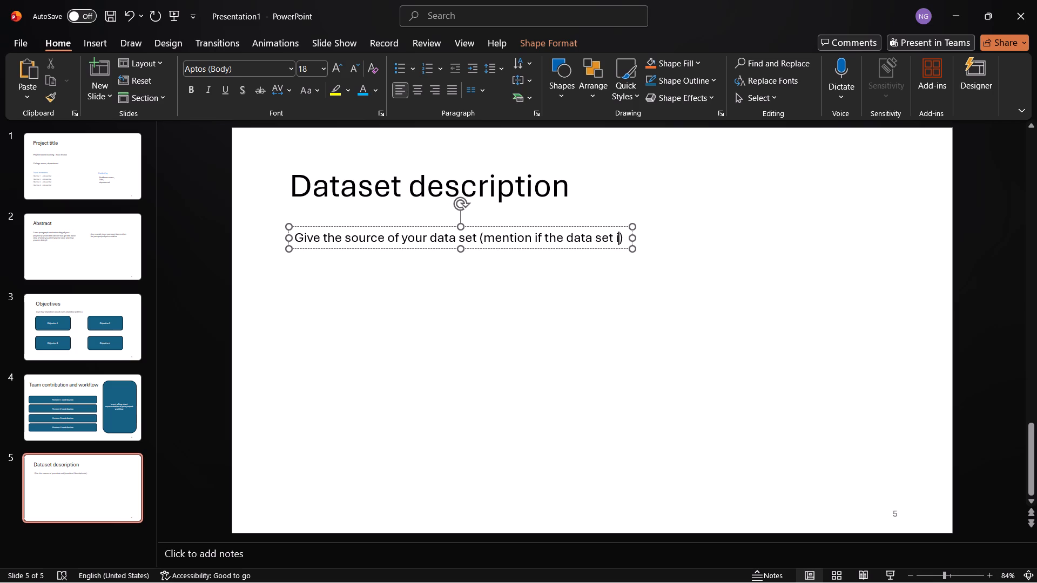
{"action": "key", "text": "space"}
{"action": "key", "text": "Left"}
{"action": "key", "text": "Left"}
{"action": "key", "text": "Left"}
{"action": "key", "text": "Left"}
{"action": "key", "text": "Left"}
{"action": "key", "text": "Left"}
{"action": "key", "text": "Left"}
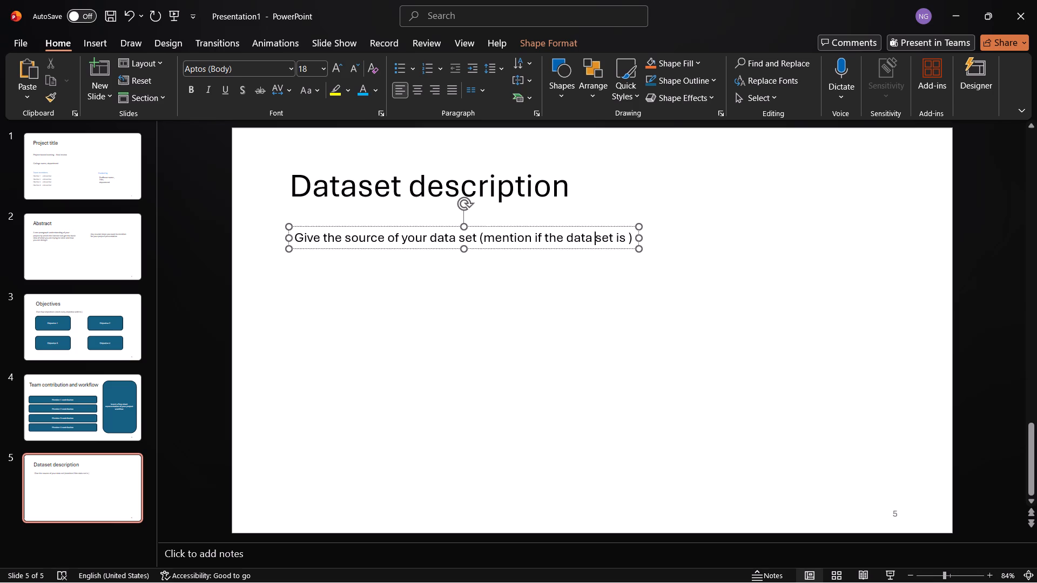
{"action": "key", "text": "BackSpace"}
{"action": "key", "text": "Right"}
{"action": "key", "text": "Right"}
{"action": "key", "text": "Right"}
{"action": "key", "text": "Right"}
{"action": "key", "text": "Right"}
{"action": "key", "text": "Down"}
{"action": "key", "text": "Right"}
{"action": "key", "text": "Right"}
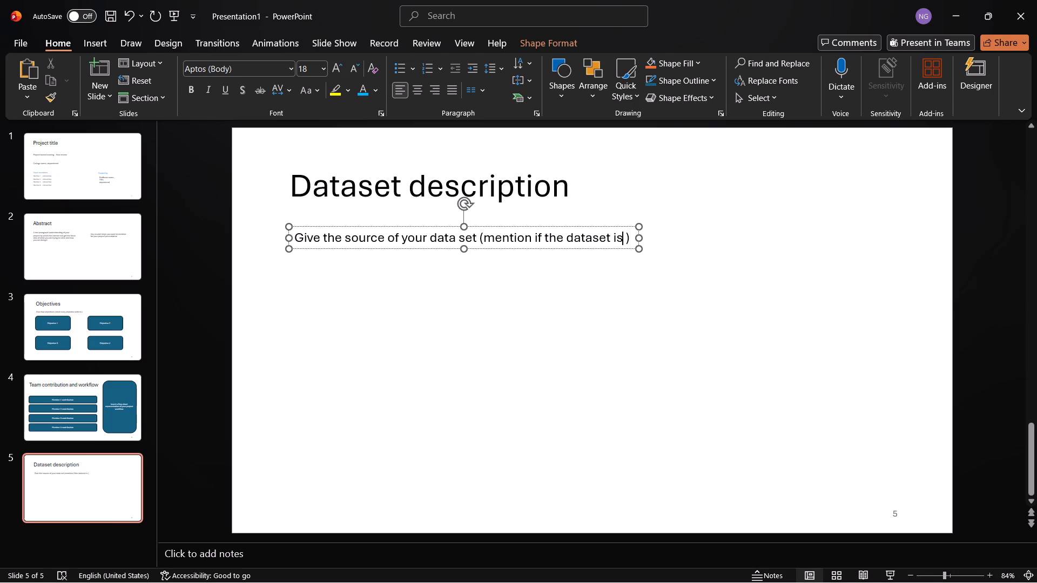
{"action": "type", "text": "synthetic or natura."}
{"action": "key", "text": "BackSpace"}
{"action": "key", "text": "l"}
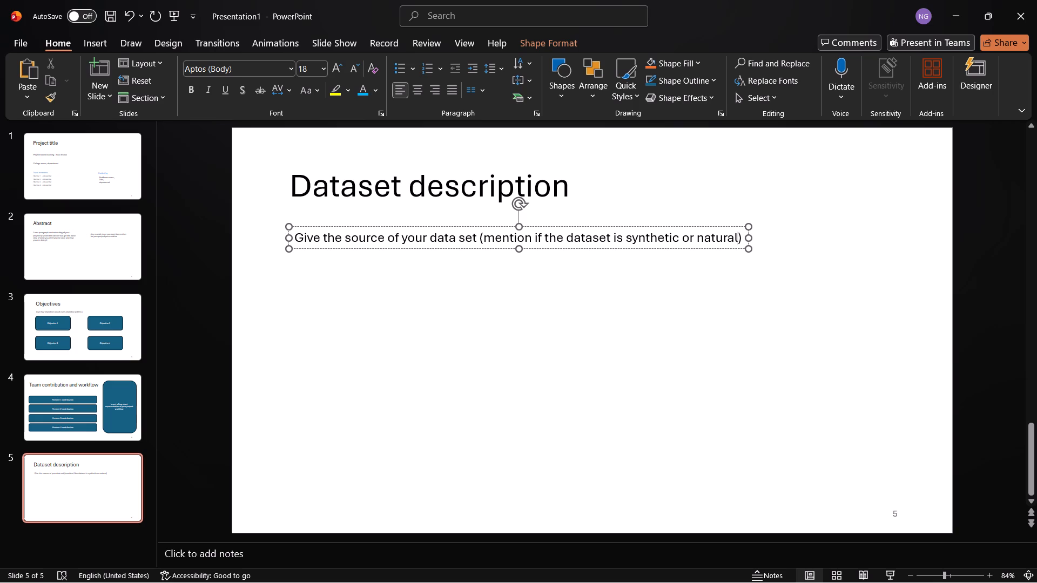
Add a text box below the source line reading "Mention the umber of attributes and the format of the dataset".
{"action": "left_click", "coordinate": [293, 273]}
{"action": "double_click", "coordinate": [293, 273]}
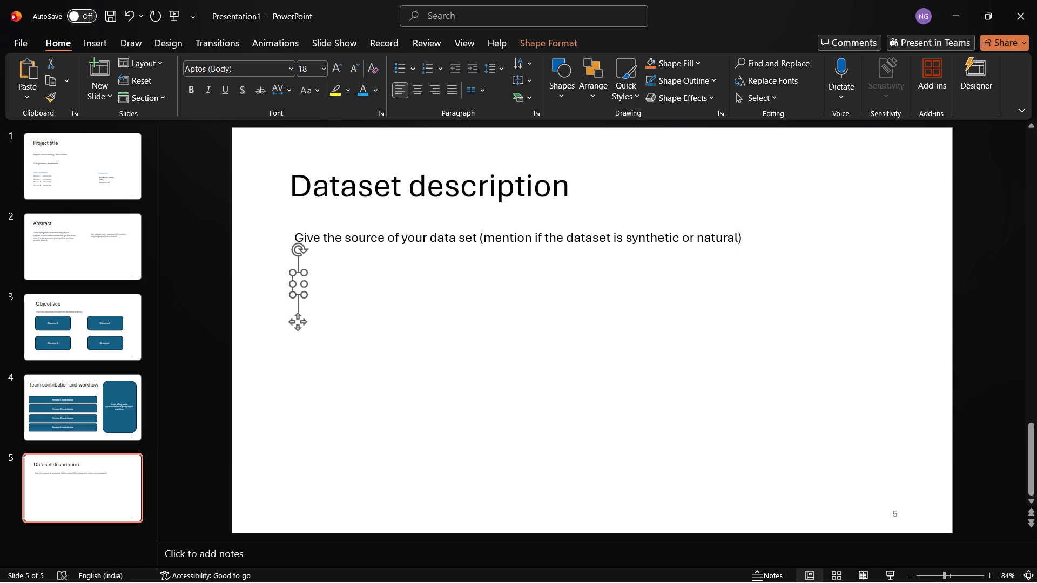
{"action": "type", "text": "mention the umber of attributes"}
{"action": "key", "text": "space"}
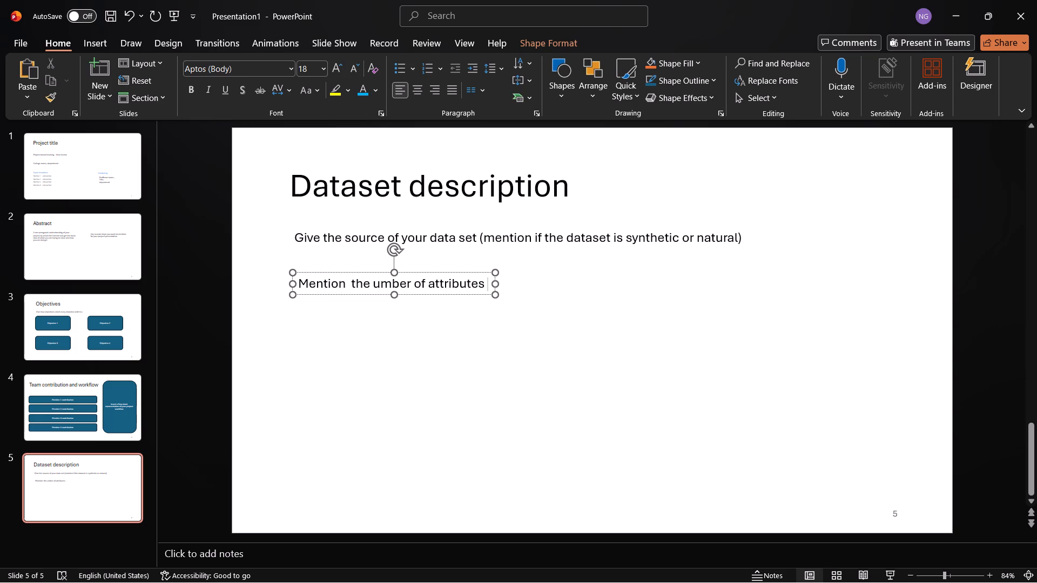
{"action": "type", "text": "and the of"}
{"action": "key", "text": "BackSpace"}
{"action": "key", "text": "BackSpace"}
{"action": "key", "text": "f"}
{"action": "type", "text": "ormat of the dataset"}
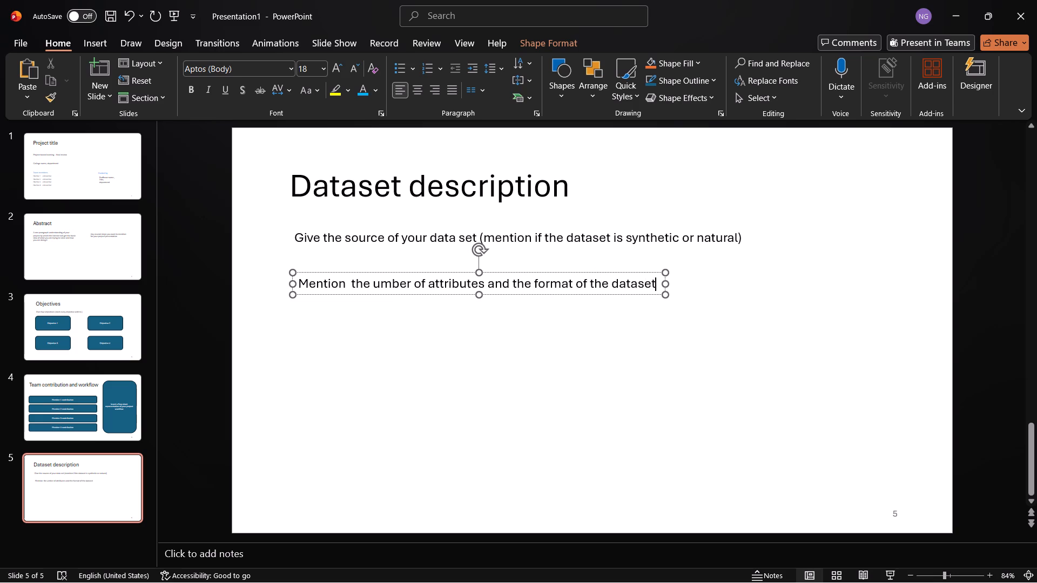
{"action": "key", "text": "0"}
{"action": "key", "text": "BackSpace"}
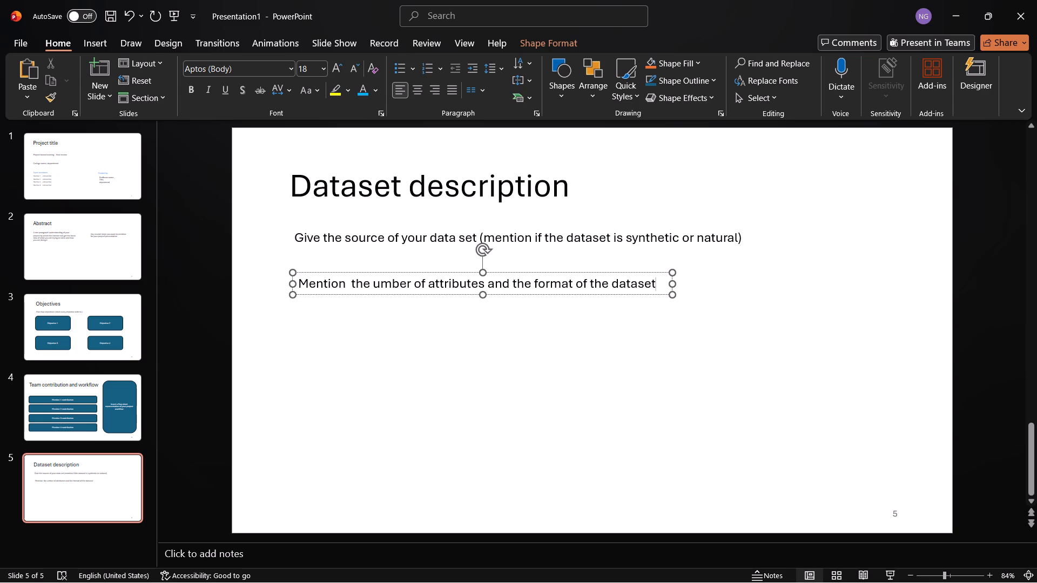
Add a third text box below reading "Give the types of attributes in your dataset (like numerical , categorical etc)".
{"action": "double_click", "coordinate": [301, 322]}
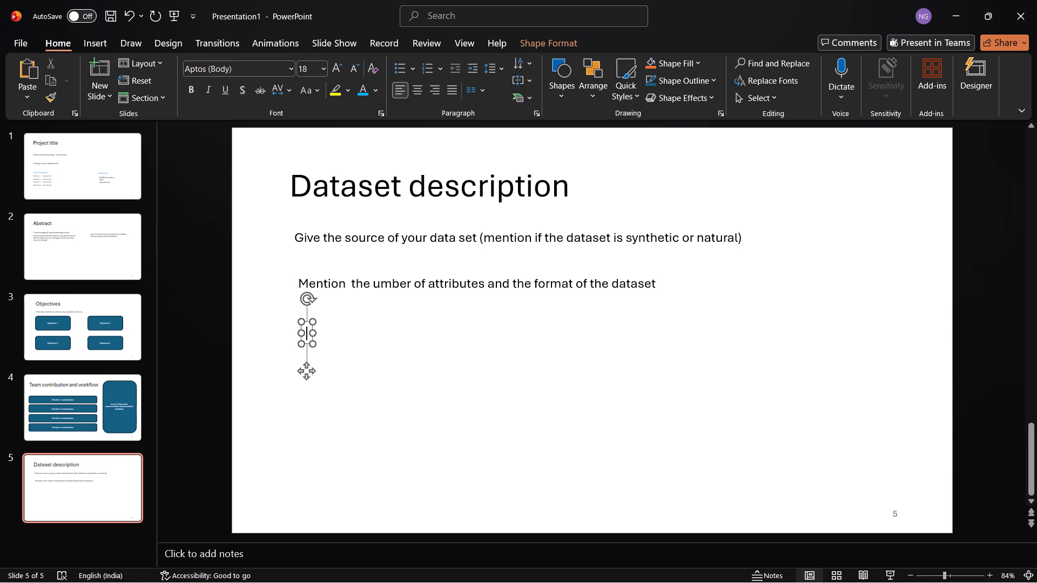
{"action": "type", "text": "give te"}
{"action": "key", "text": "space"}
{"action": "key", "text": "BackSpace"}
{"action": "key", "text": "BackSpace"}
{"action": "type", "text": "he types of attri"}
{"action": "key", "text": "BackSpace"}
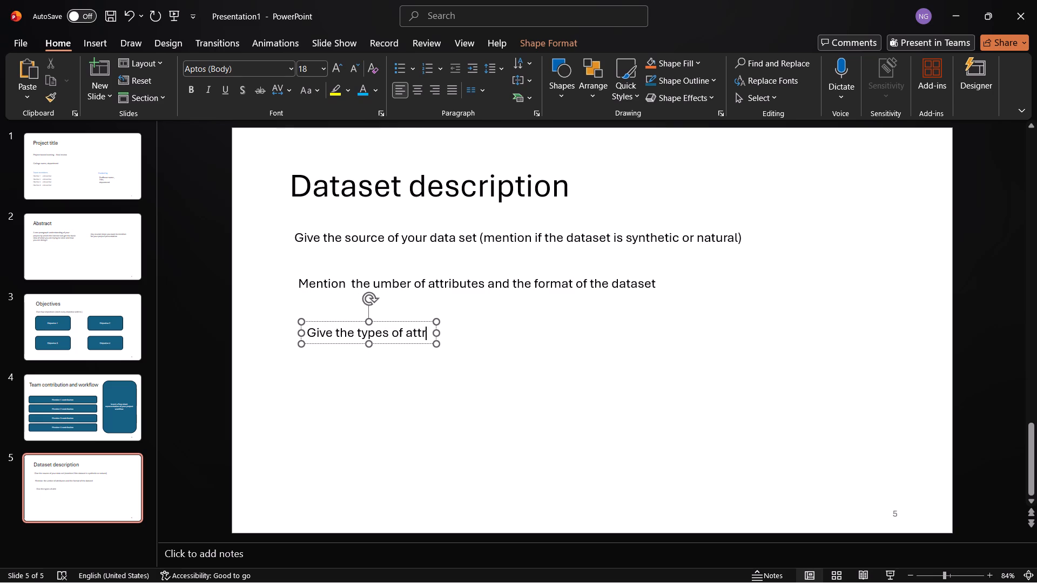
{"action": "type", "text": "ibutes in"}
{"action": "key", "text": "space"}
{"action": "type", "text": "your"}
{"action": "key", "text": "space"}
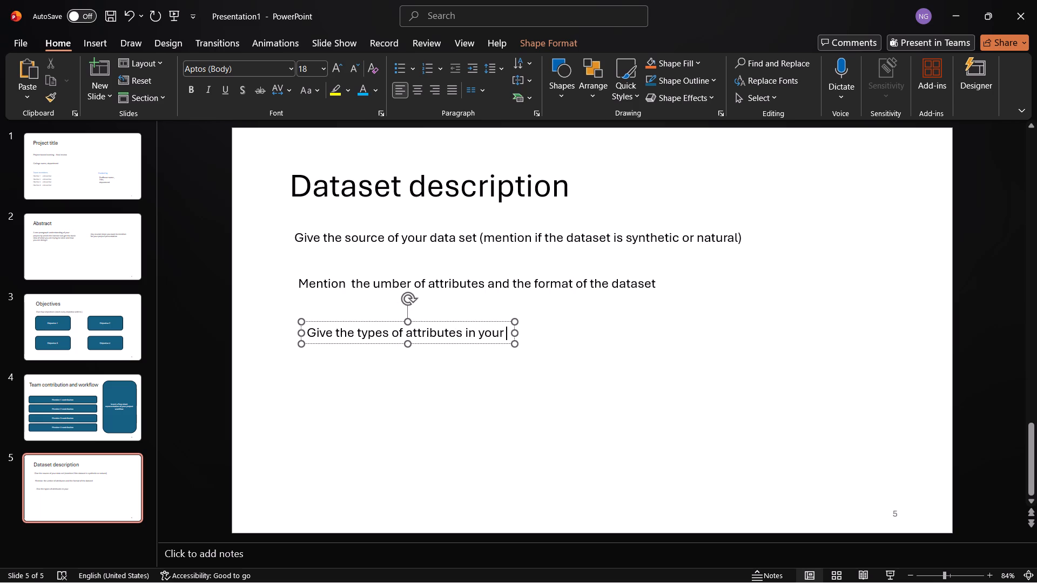
{"action": "type", "text": "dataset"}
{"action": "key", "text": "space"}
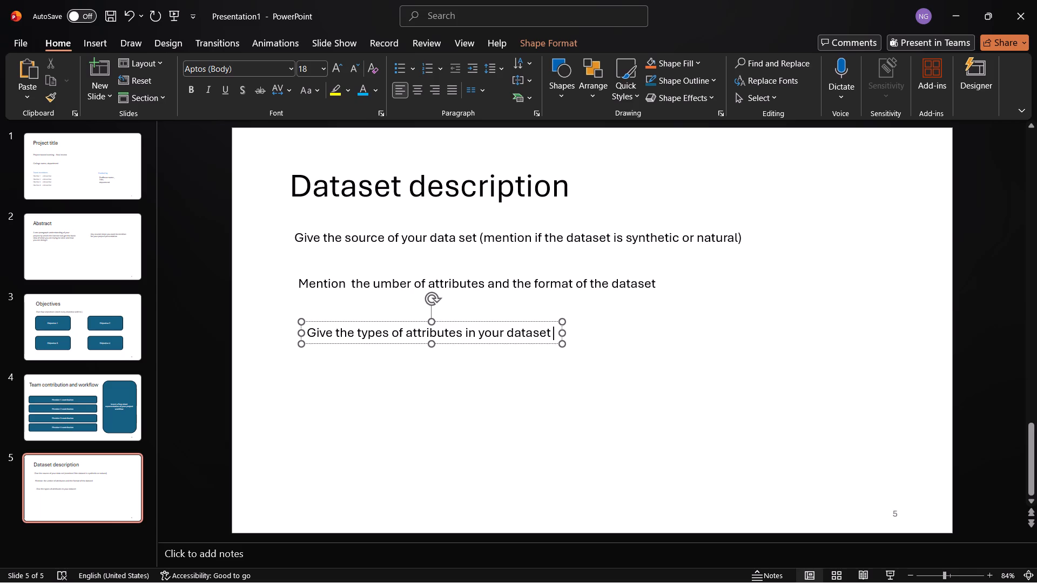
{"action": "type", "text": "()"}
{"action": "key", "text": "Left"}
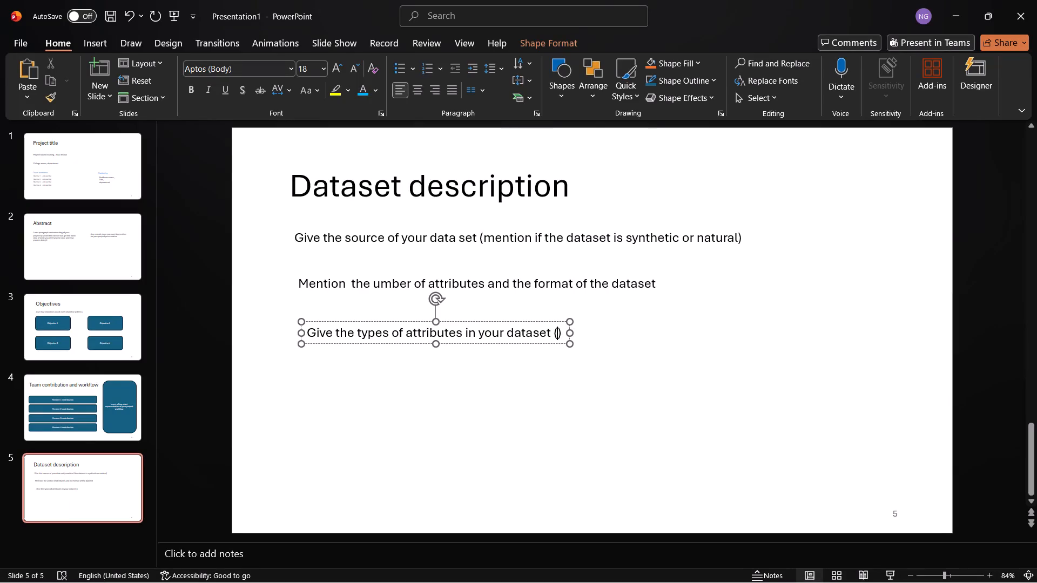
{"action": "type", "text": "like numerical"}
{"action": "key", "text": "space"}
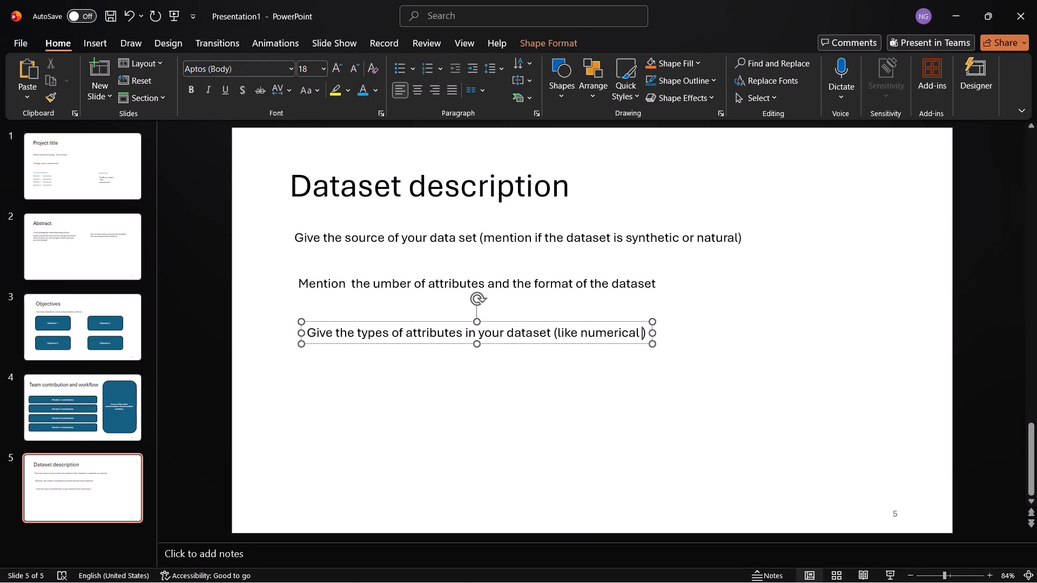
{"action": "type", "text": ","}
{"action": "key", "text": "space"}
{"action": "type", "text": "categorical"}
{"action": "key", "text": "space"}
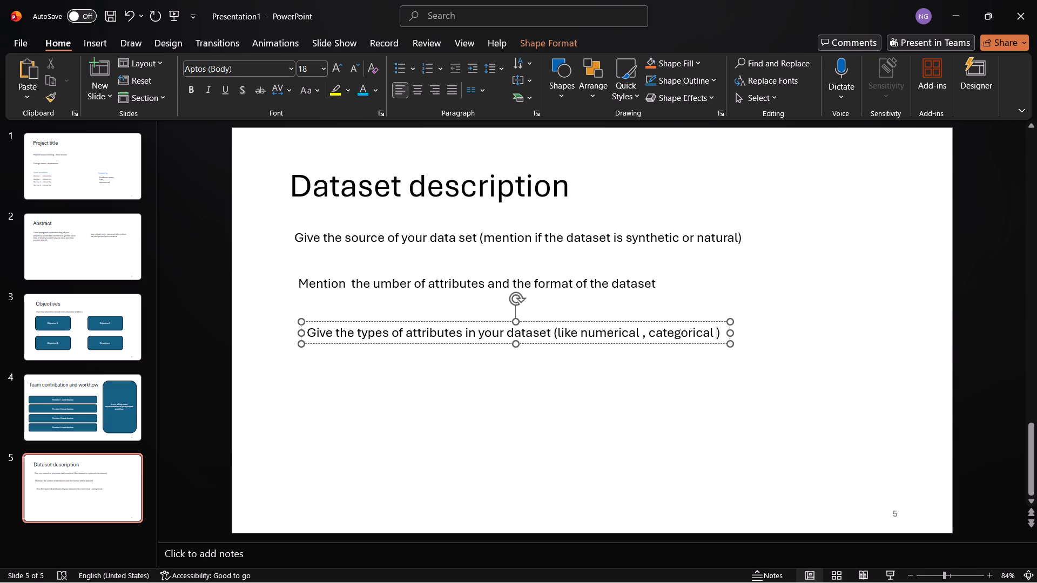
{"action": "type", "text": "etvc"}
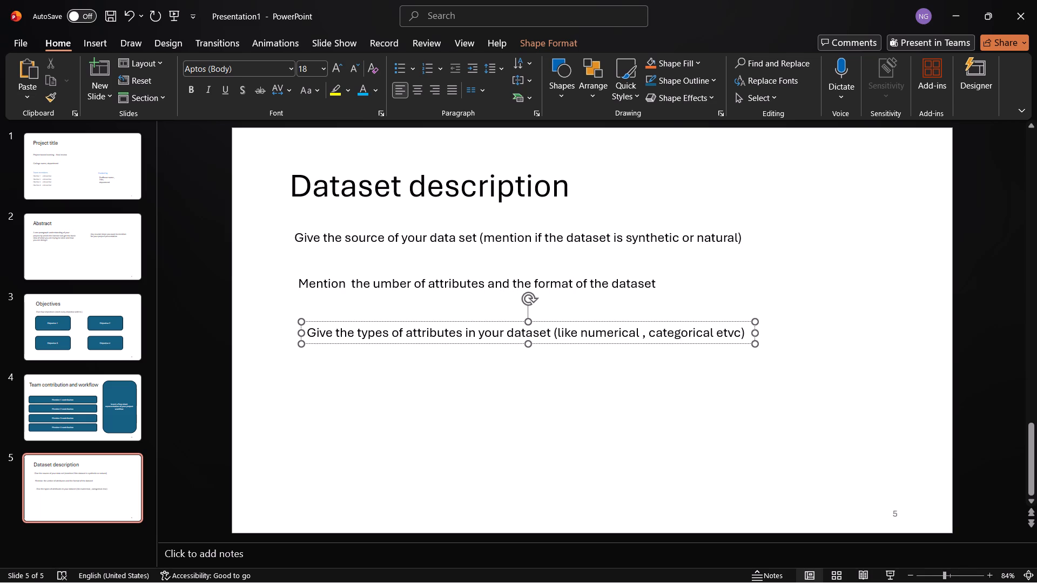
{"action": "key", "text": "BackSpace"}
{"action": "key", "text": "c"}
{"action": "key", "text": "BackSpace"}
{"action": "key", "text": "BackSpace"}
{"action": "key", "text": "c"}
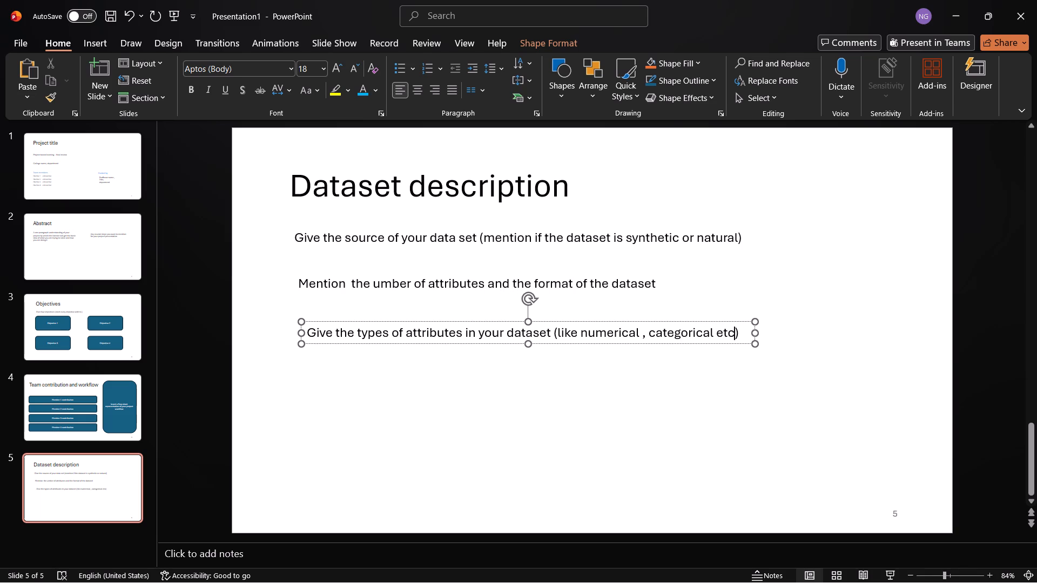
{"action": "left_click", "coordinate": [351, 389]}
Extend the three description text boxes on the fifth slide so their left edges line up with the "Dataset description" heading.
{"action": "left_click", "coordinate": [310, 323]}
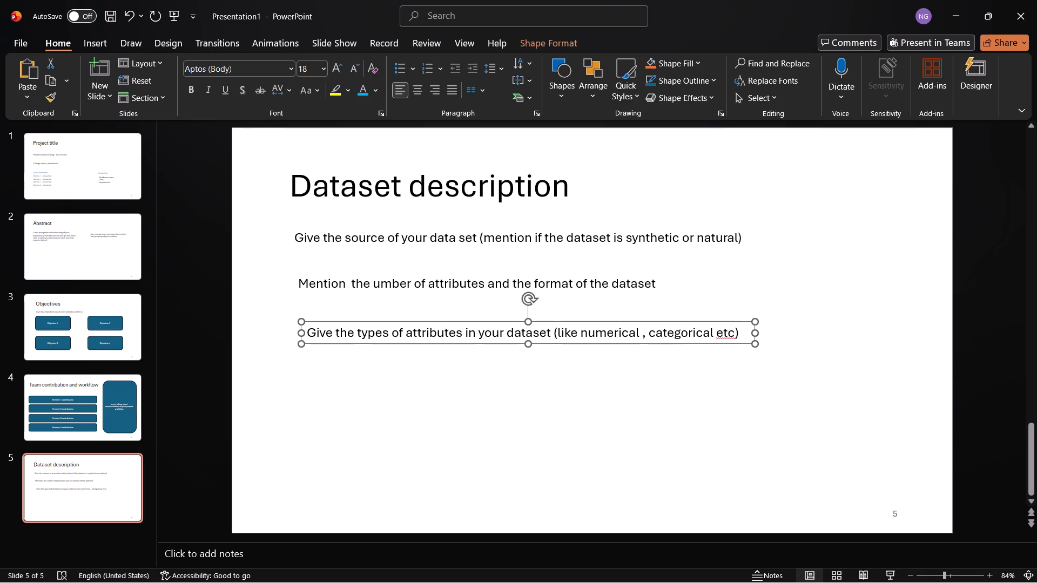
{"action": "left_click_drag", "start_coordinate": [300, 334], "coordinate": [295, 333]}
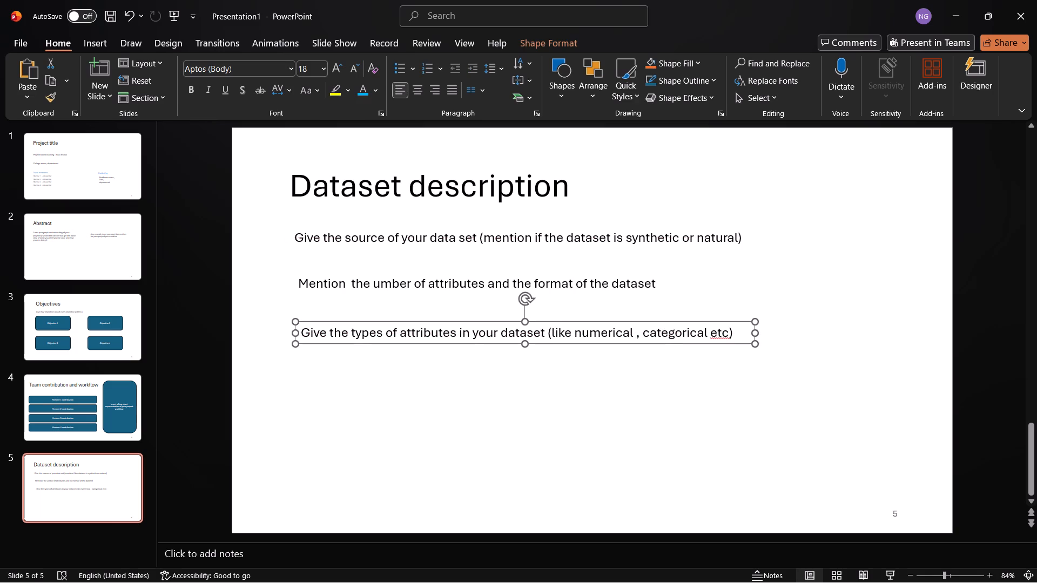
{"action": "left_click", "coordinate": [271, 253]}
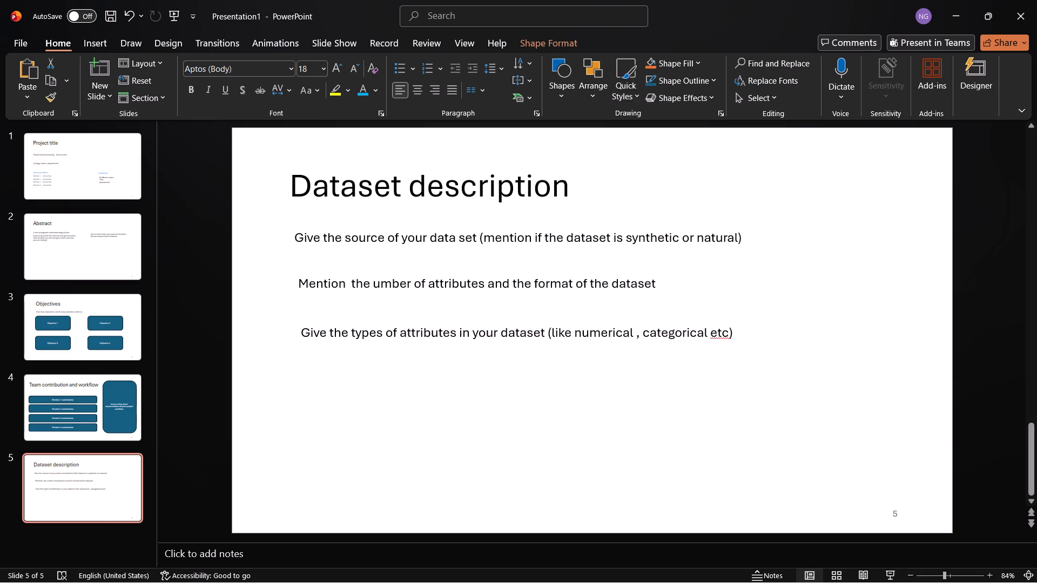
{"action": "left_click", "coordinate": [332, 287]}
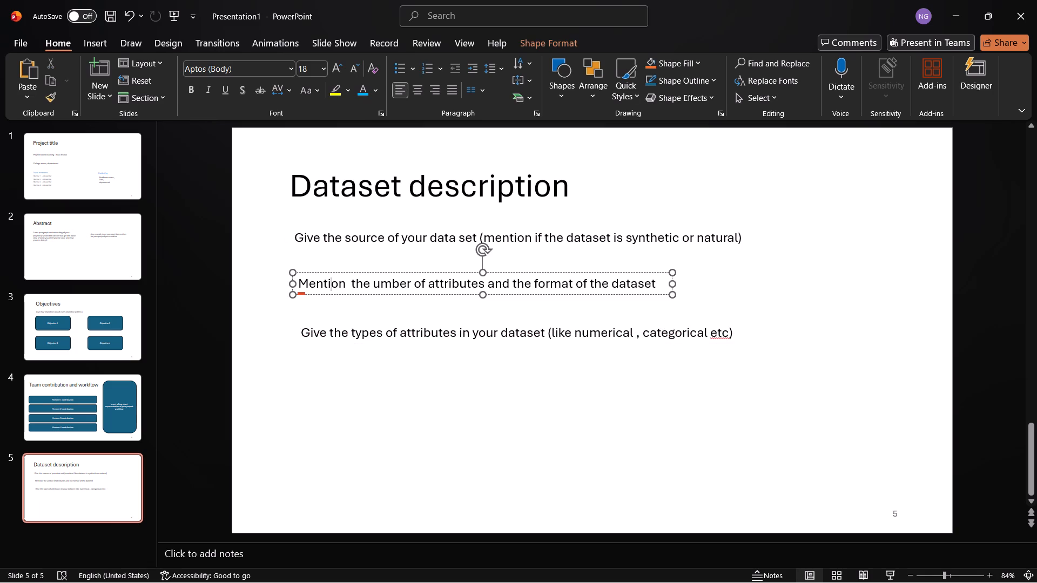
{"action": "left_click", "coordinate": [293, 286]}
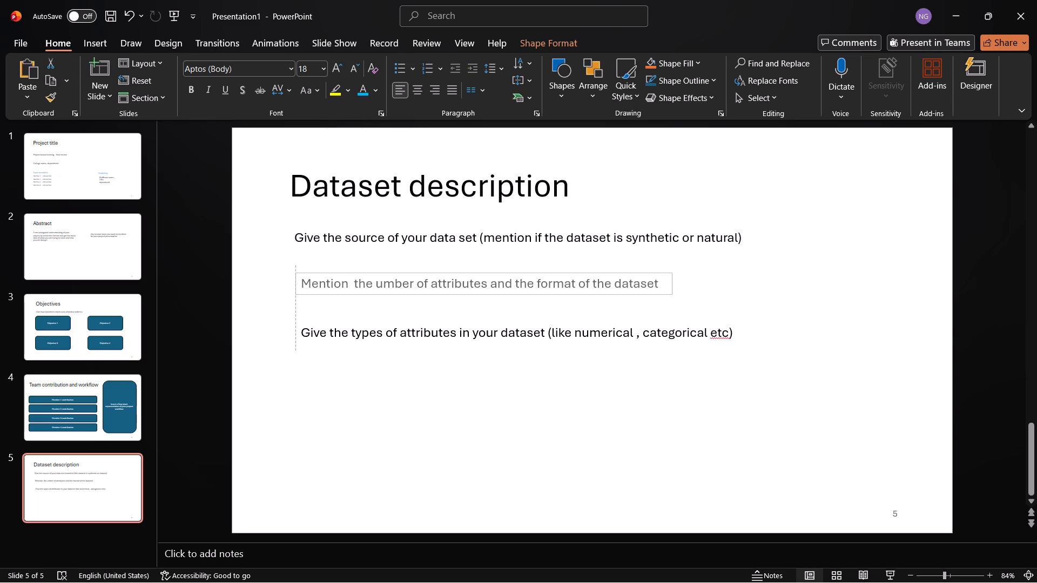
{"action": "left_click", "coordinate": [309, 243]}
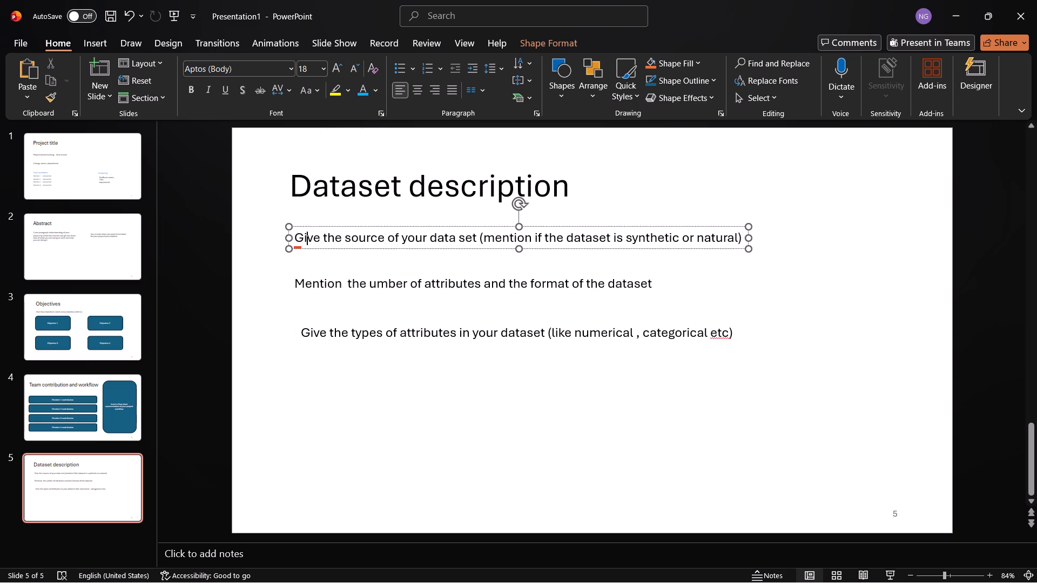
{"action": "left_click_drag", "start_coordinate": [288, 238], "coordinate": [282, 238]}
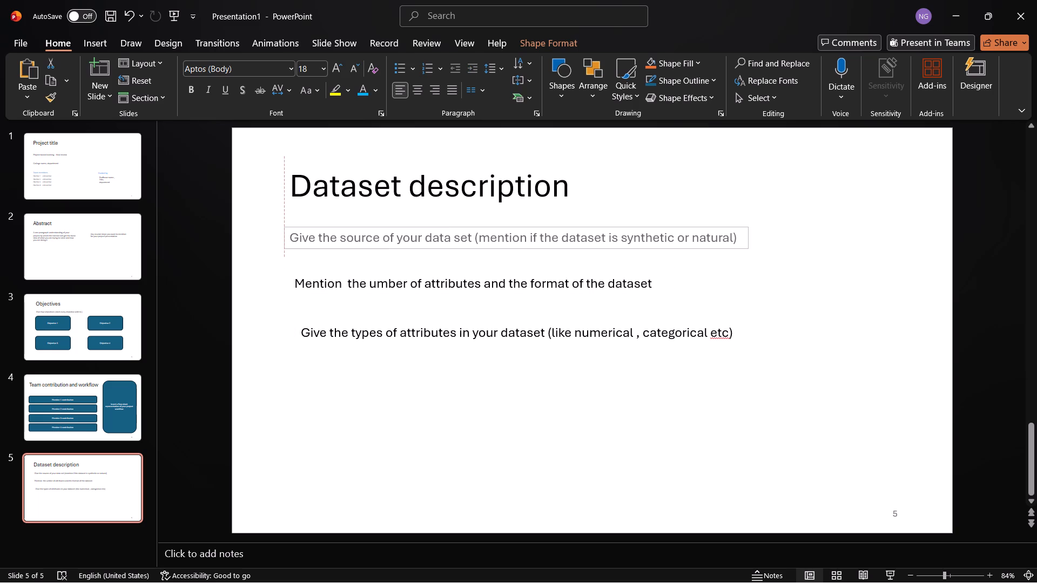
{"action": "left_click_drag", "start_coordinate": [282, 238], "coordinate": [282, 238]}
{"action": "left_click", "coordinate": [297, 283]}
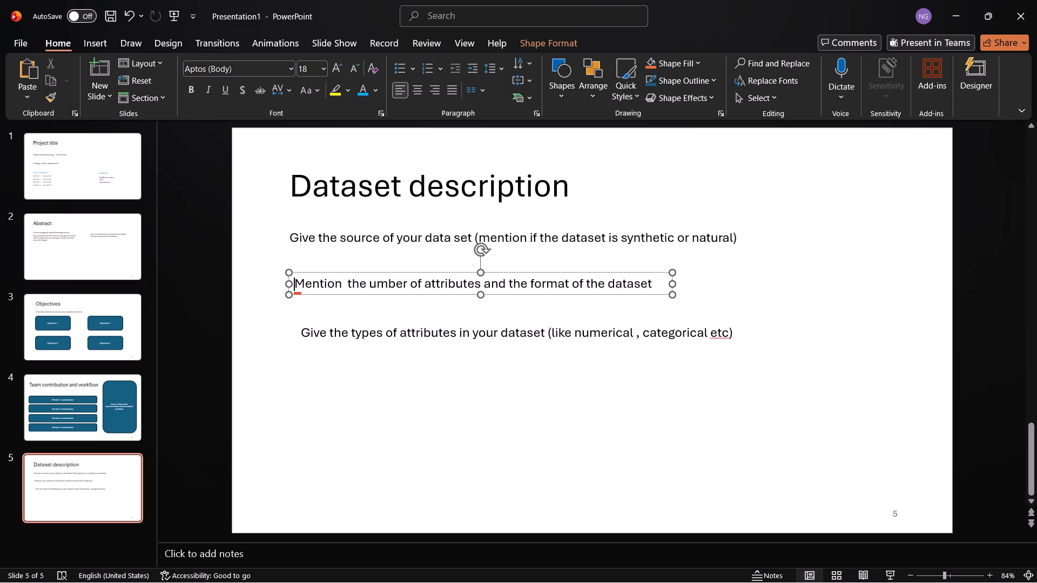
{"action": "key", "text": "BackSpace"}
{"action": "left_click_drag", "start_coordinate": [290, 284], "coordinate": [284, 284]}
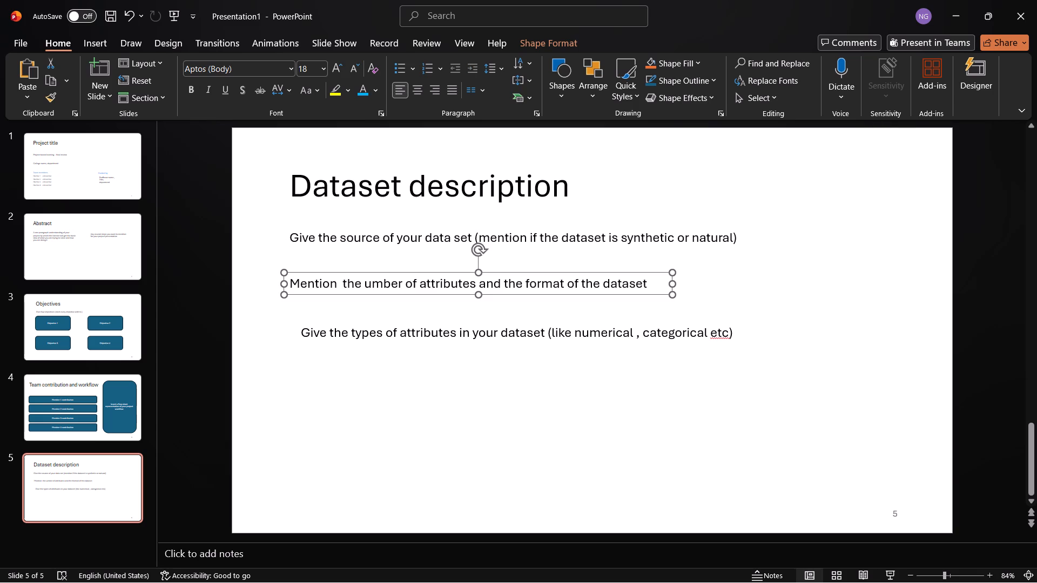
{"action": "left_click", "coordinate": [306, 329]}
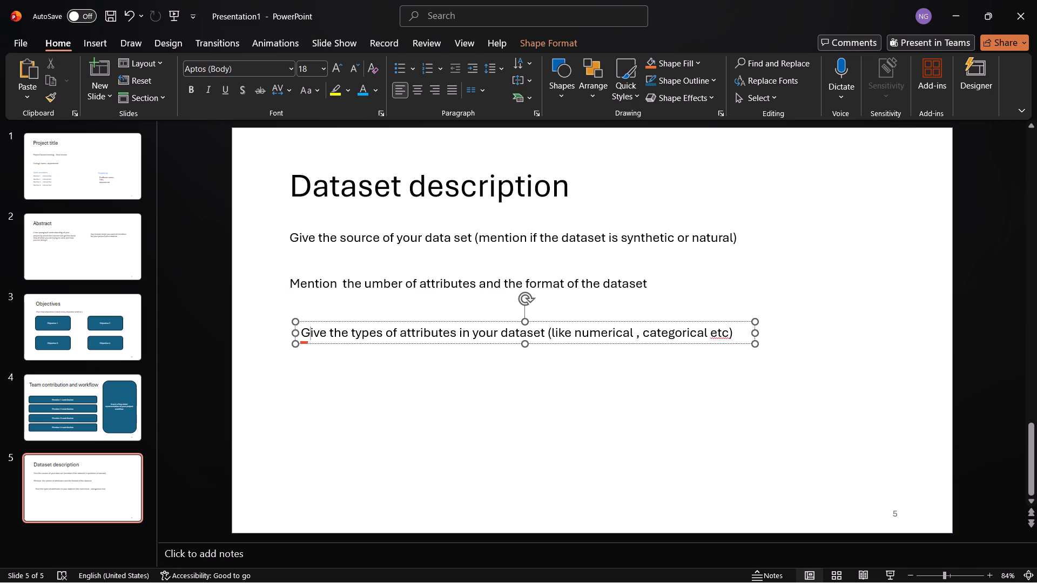
{"action": "left_click_drag", "start_coordinate": [295, 331], "coordinate": [284, 332]}
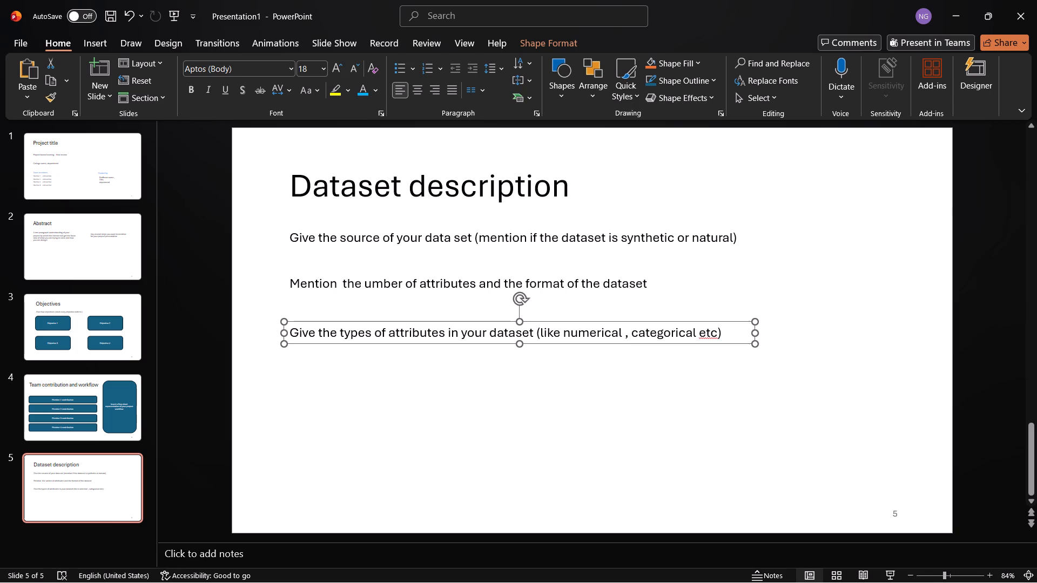
{"action": "left_click", "coordinate": [423, 440]}
Add a sixth slide after the dataset description and delete its title and content placeholders, keeping the slide number.
{"action": "right_click", "coordinate": [324, 468]}
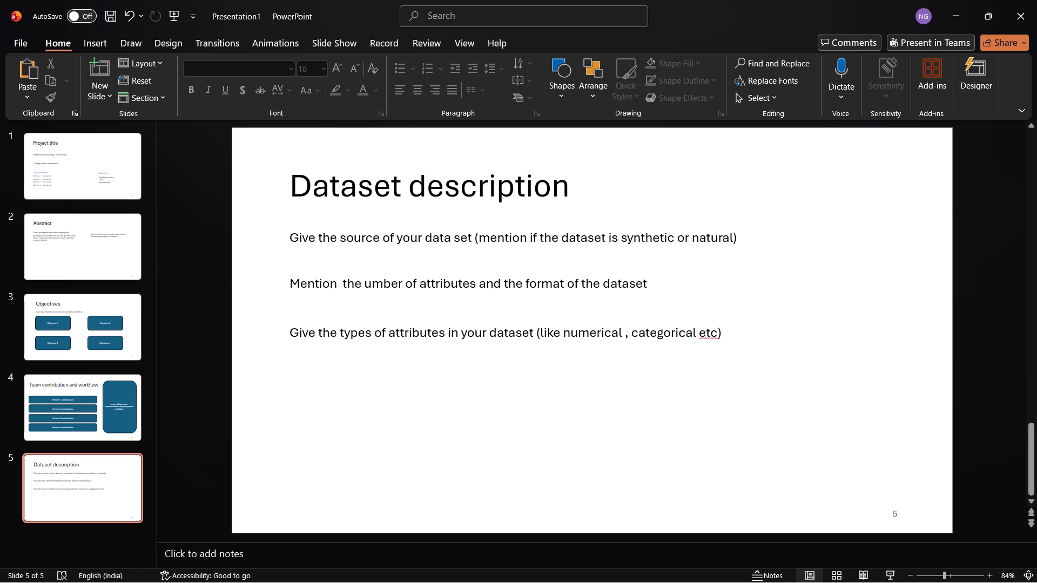
{"action": "left_click_drag", "start_coordinate": [399, 248], "coordinate": [401, 238]}
{"action": "left_click", "coordinate": [401, 238]}
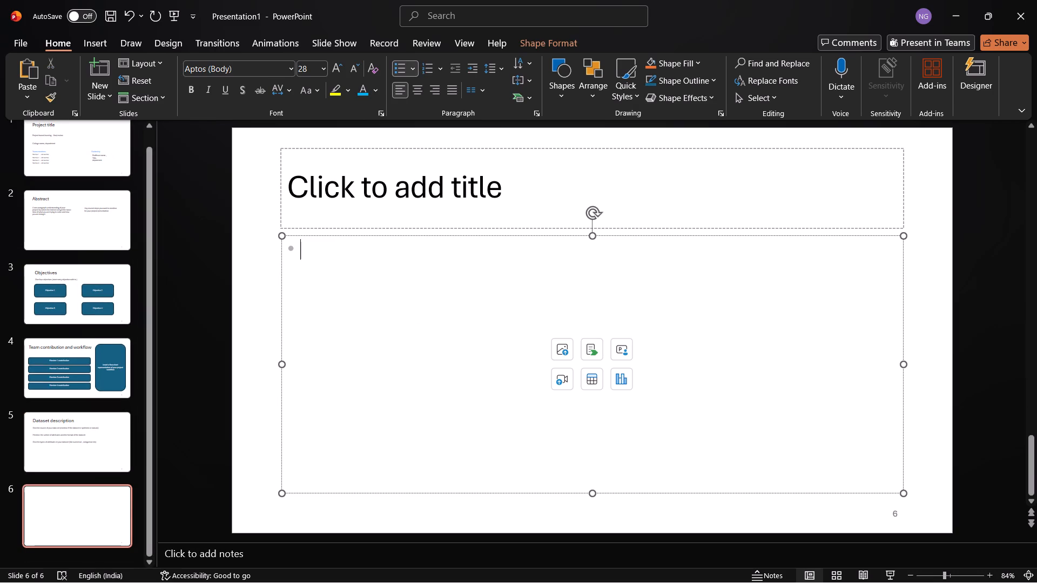
{"action": "left_click_drag", "start_coordinate": [244, 141], "coordinate": [929, 513]}
{"action": "key", "text": "Delete"}
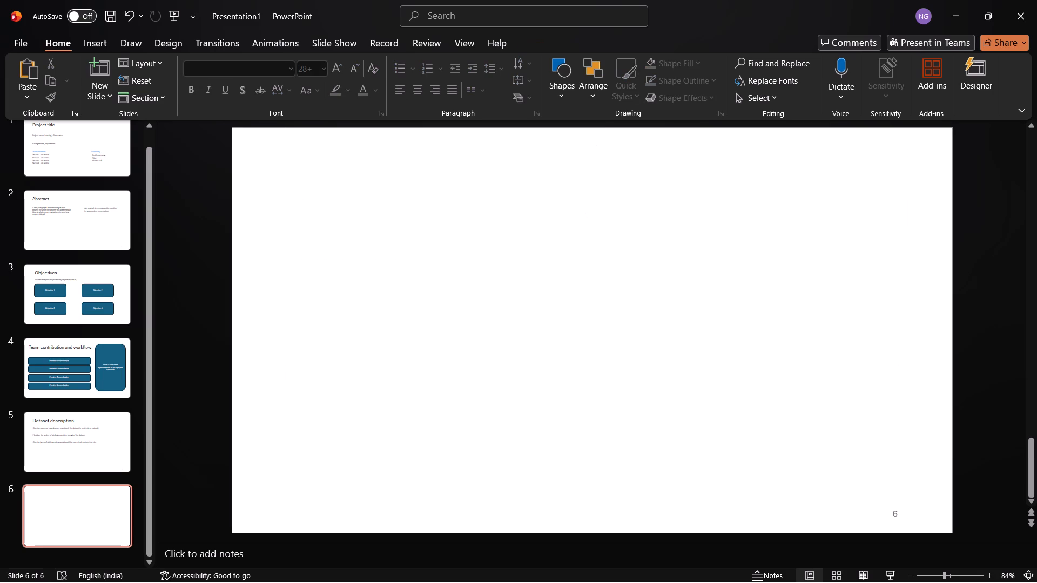
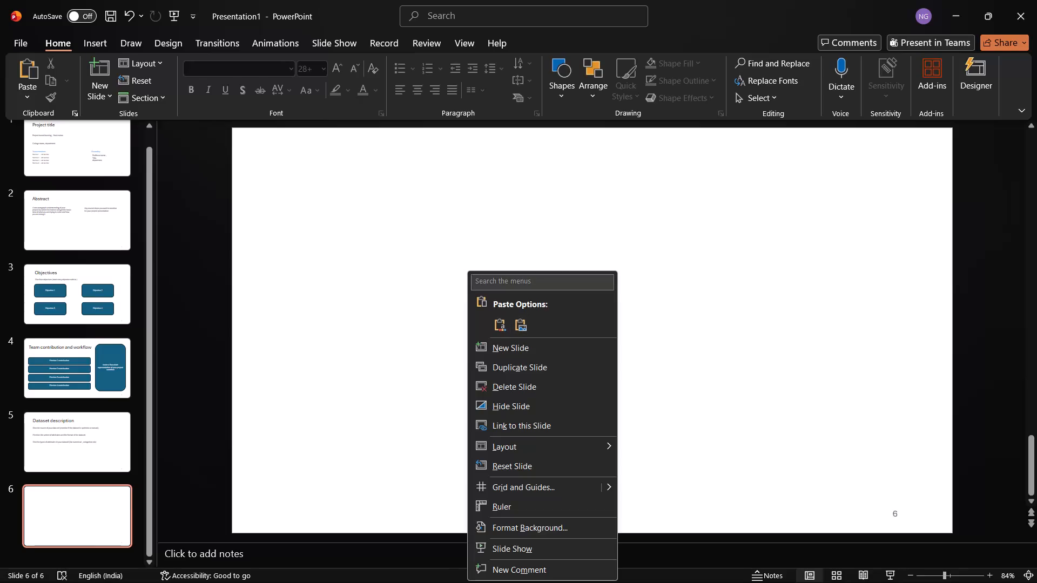
Add a size 44 heading text box reading "Dataset loading and exploration" near the top of the sixth slide.
{"action": "left_click", "coordinate": [461, 216]}
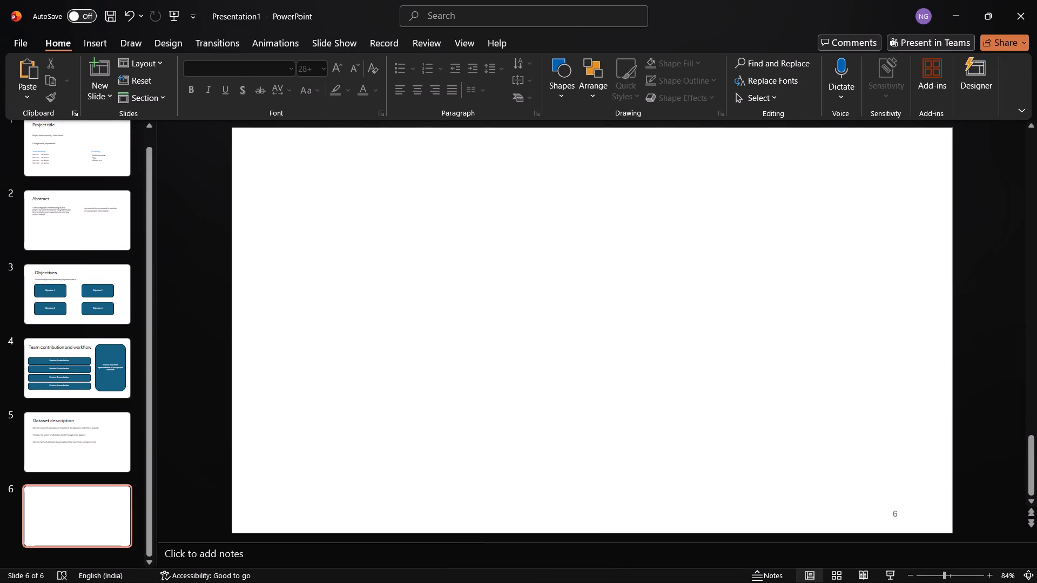
{"action": "left_click_drag", "start_coordinate": [259, 151], "coordinate": [425, 172]}
{"action": "double_click", "coordinate": [279, 177]}
{"action": "left_click", "coordinate": [327, 70]}
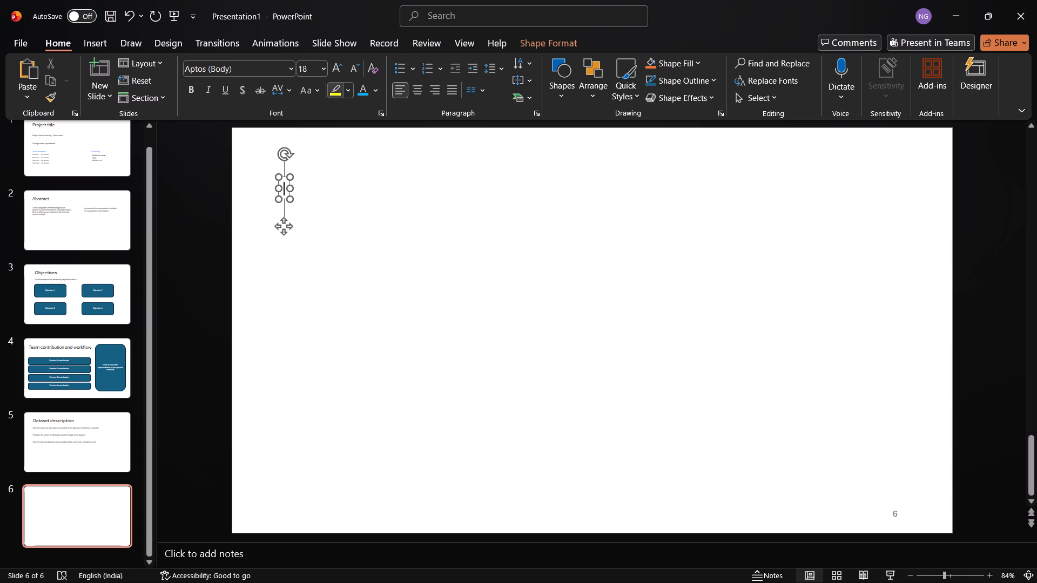
{"action": "left_click", "coordinate": [321, 65]}
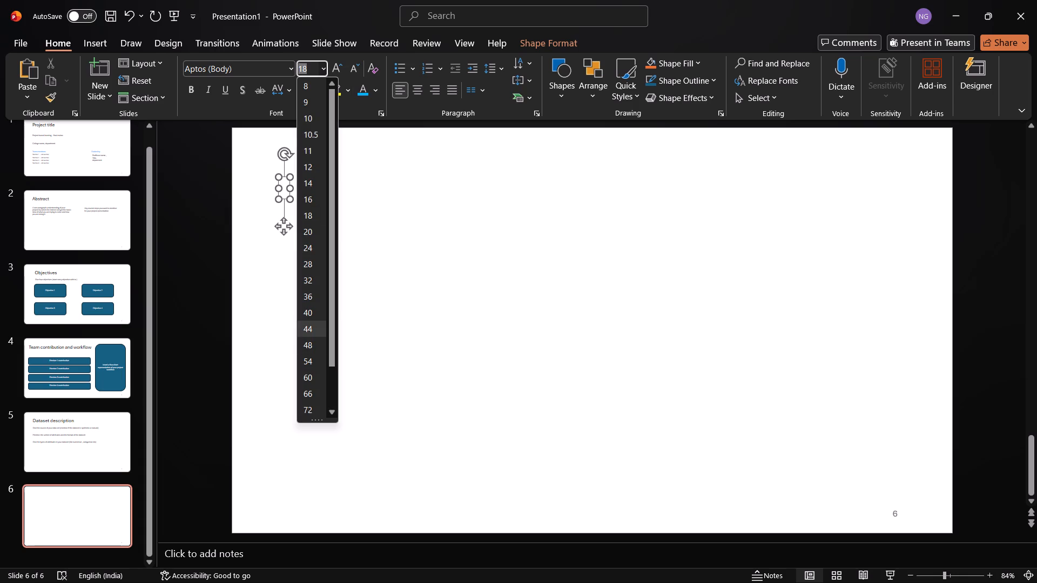
{"action": "left_click", "coordinate": [315, 327]}
{"action": "type", "text": "Dataset"}
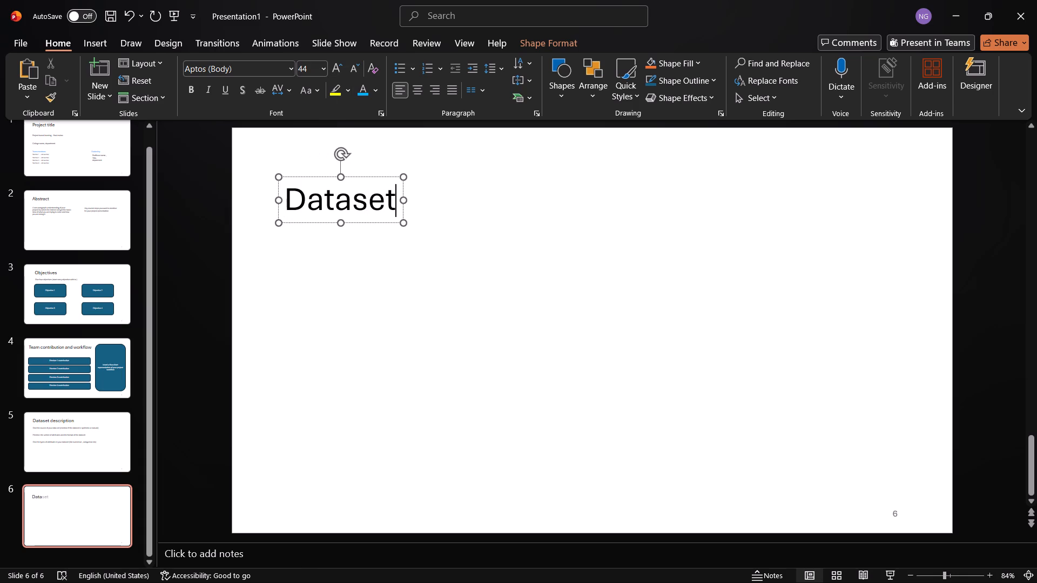
{"action": "key", "text": "space"}
{"action": "type", "text": "loading and explporing"}
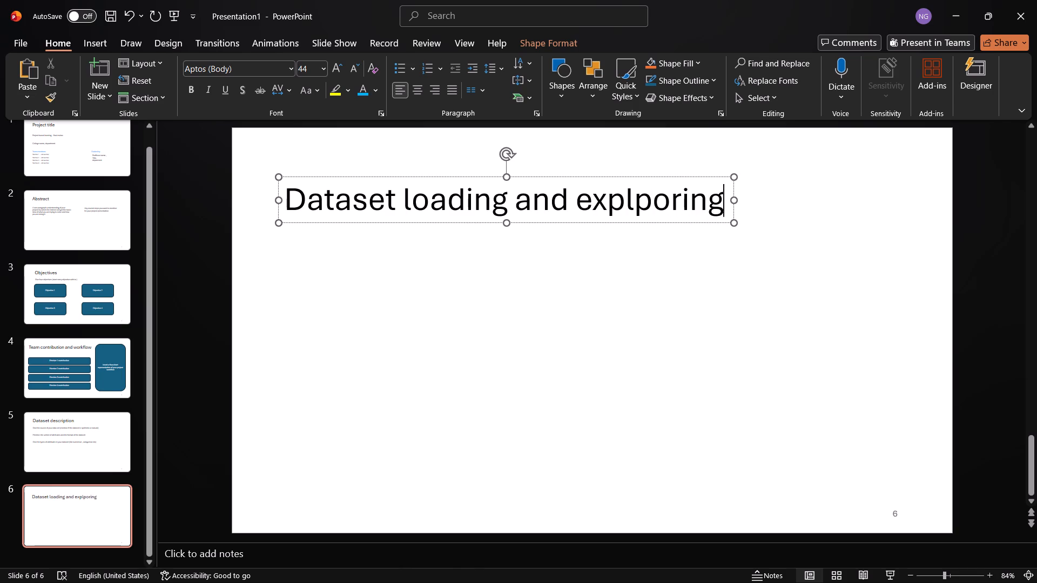
{"action": "key", "text": "BackSpace"}
{"action": "key", "text": "BackSpace"}
{"action": "key", "text": "BackSpace"}
{"action": "key", "text": "BackSpace"}
{"action": "key", "text": "BackSpace"}
{"action": "key", "text": "BackSpace"}
{"action": "type", "text": "oring"}
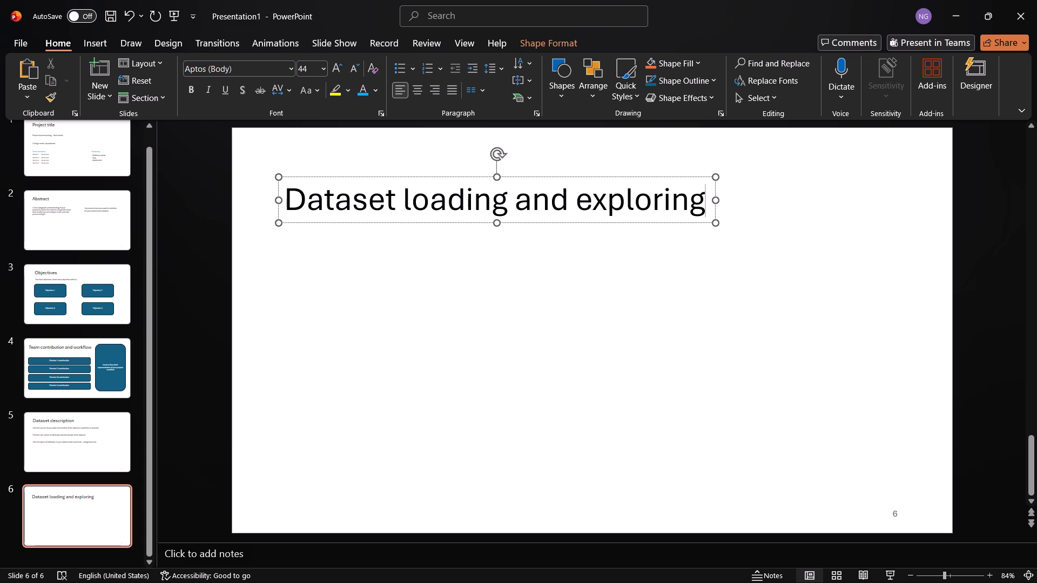
{"action": "key", "text": "BackSpace"}
{"action": "key", "text": "BackSpace"}
{"action": "key", "text": "BackSpace"}
{"action": "type", "text": "ation"}
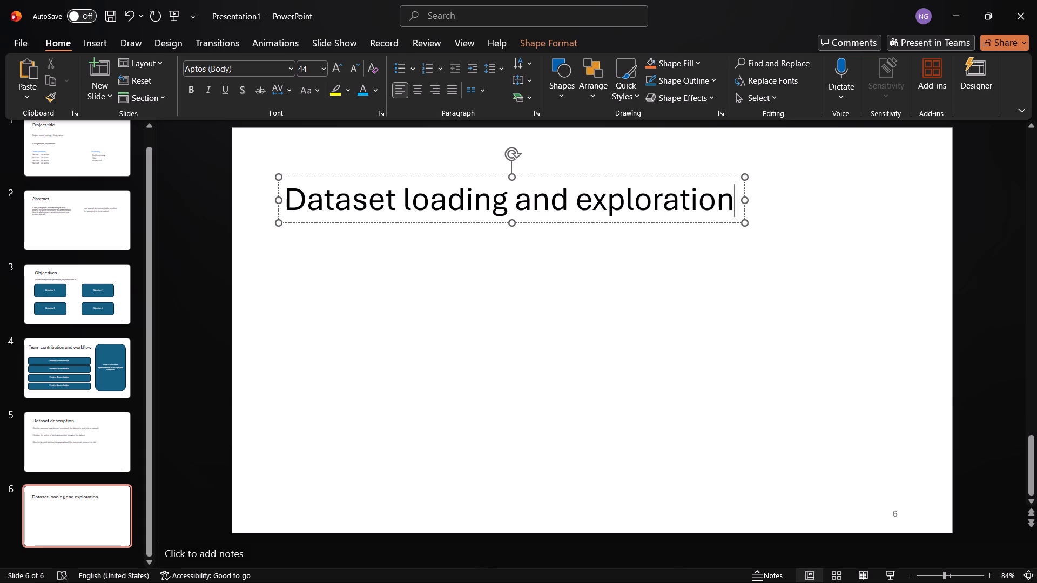
Add a text box below the heading reading "Here add the screenshots of the code you have written for loading the dataset into the environment".
{"action": "left_click", "coordinate": [302, 250]}
{"action": "double_click", "coordinate": [283, 245]}
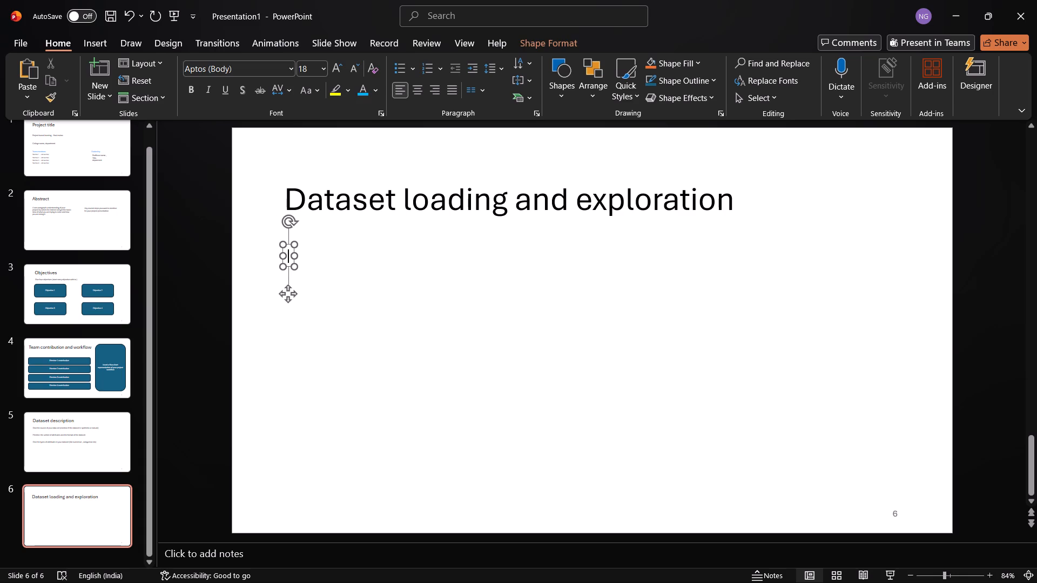
{"action": "type", "text": "here add the screenshor"}
{"action": "key", "text": "BackSpace"}
{"action": "type", "text": "ts of the code"}
{"action": "key", "text": "space"}
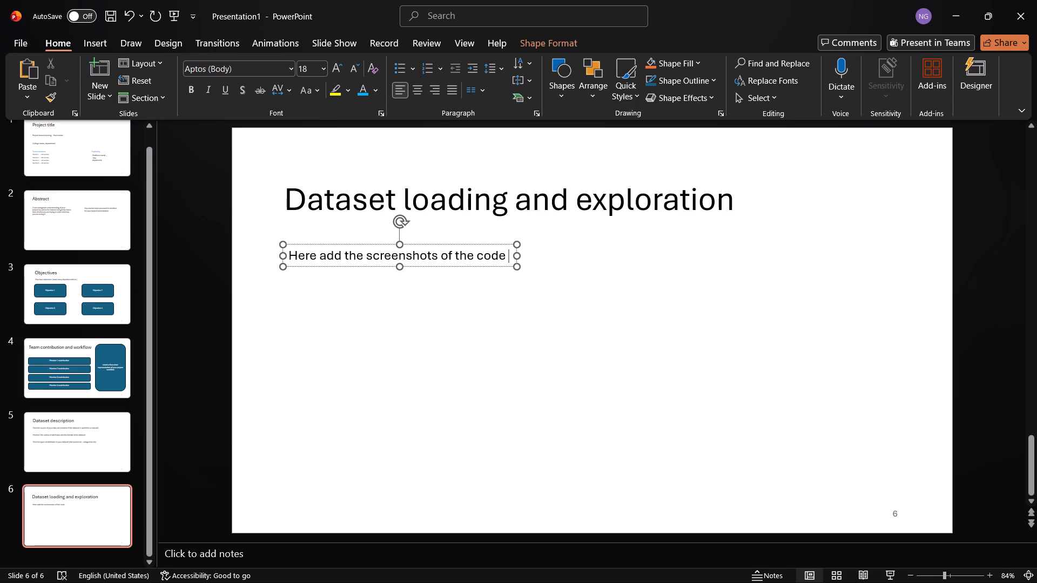
{"action": "type", "text": "you have written"}
{"action": "key", "text": "space"}
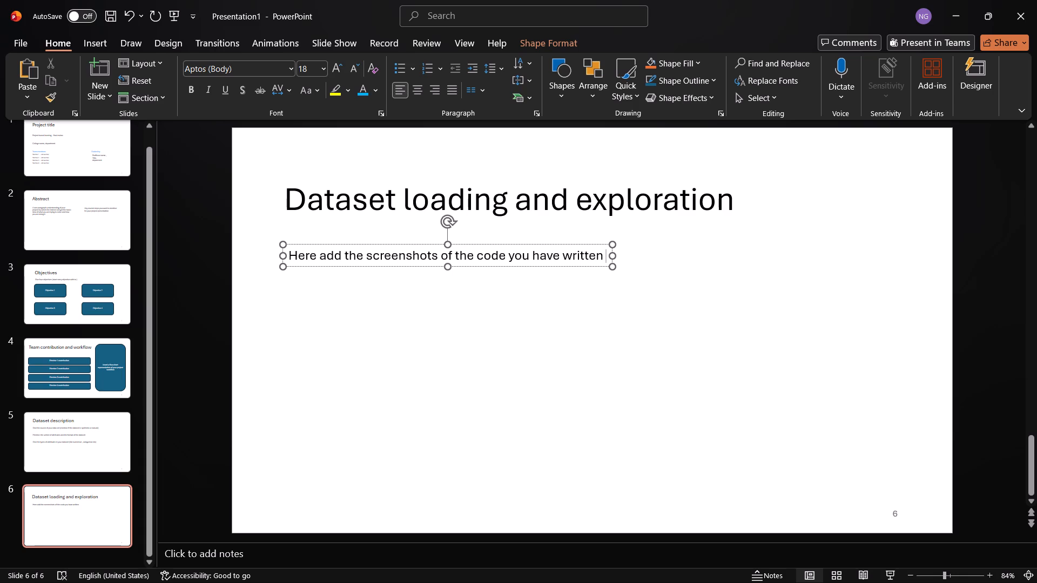
{"action": "type", "text": "for"}
{"action": "key", "text": "space"}
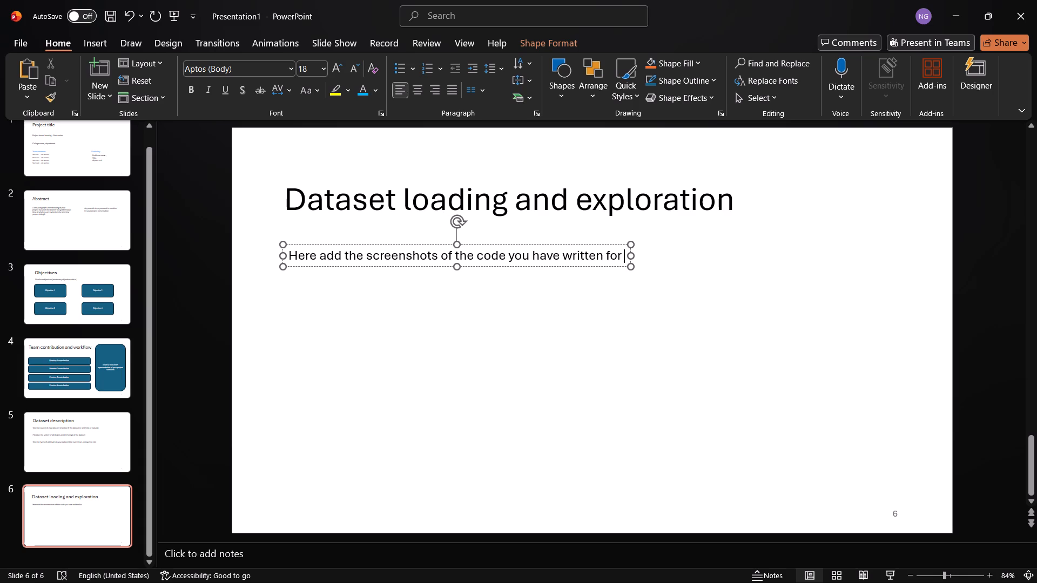
{"action": "type", "text": "loading the dtat"}
{"action": "key", "text": "BackSpace"}
{"action": "key", "text": "BackSpace"}
{"action": "key", "text": "BackSpace"}
{"action": "type", "text": "ataset into the"}
{"action": "key", "text": "space"}
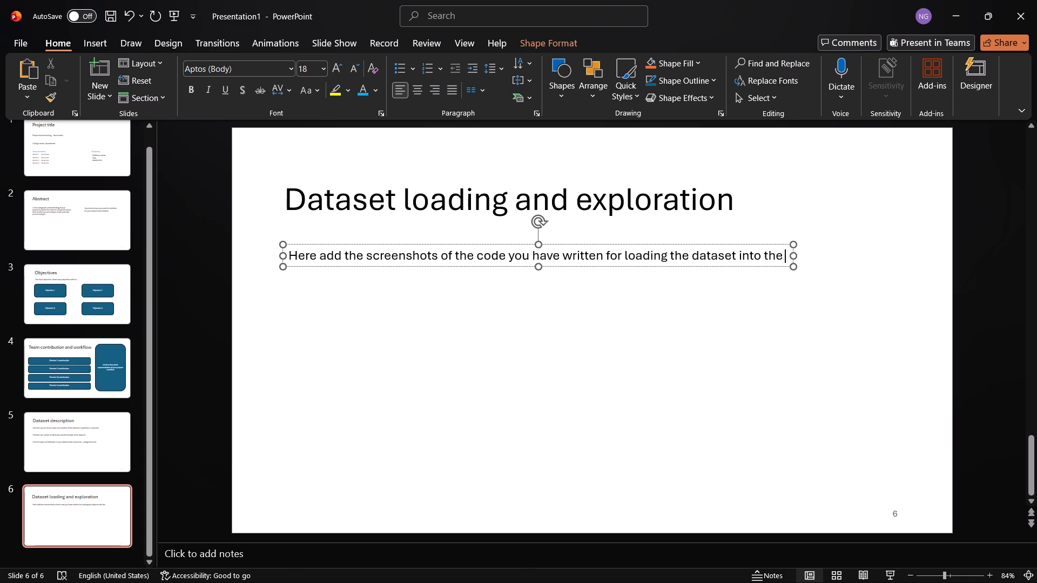
{"action": "type", "text": "enironment"}
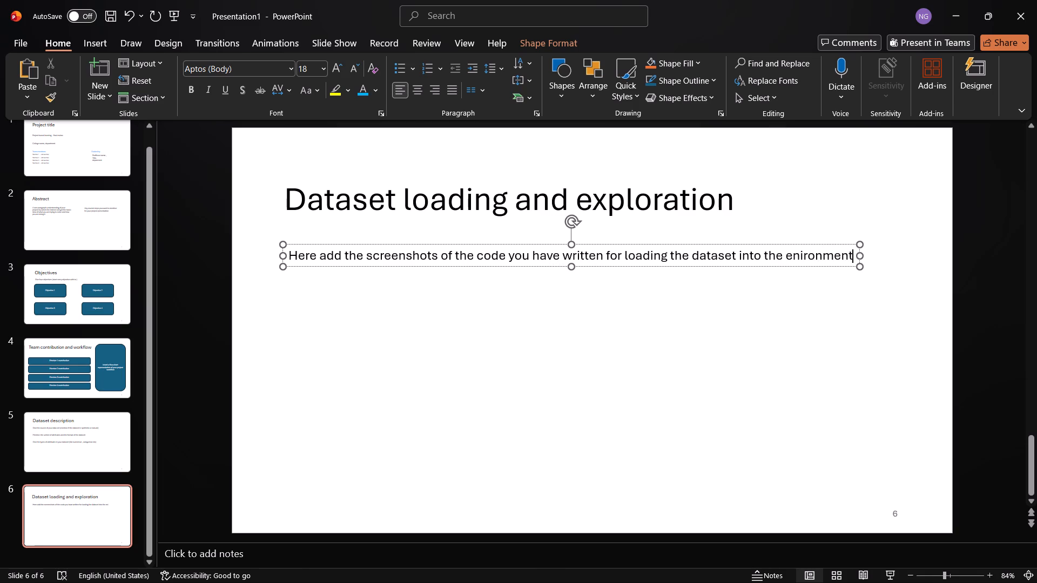
{"action": "key", "text": "space"}
{"action": "key", "text": "BackSpace"}
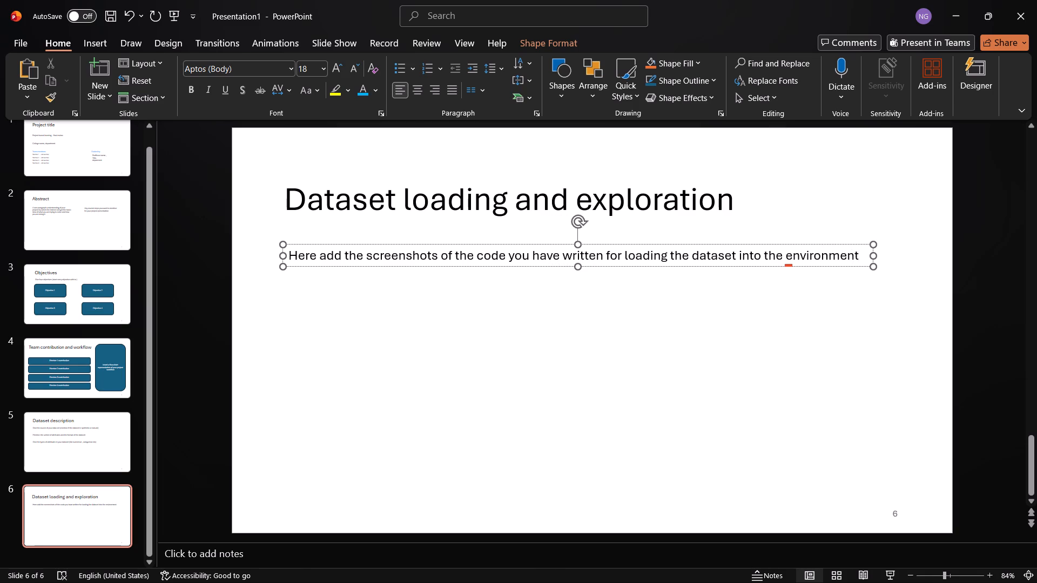
Continue the screenshot instruction in the same text box with "and exploring the".
{"action": "type", "text": "and"}
{"action": "key", "text": "space"}
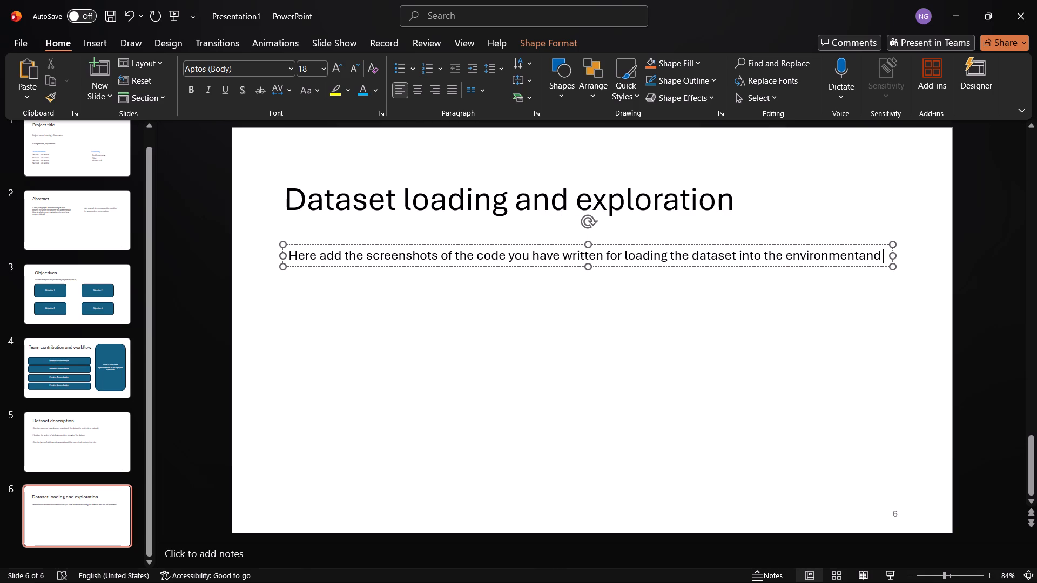
{"action": "key", "text": "BackSpace"}
{"action": "key", "text": "BackSpace"}
{"action": "key", "text": "BackSpace"}
{"action": "key", "text": "BackSpace"}
{"action": "key", "text": "space"}
{"action": "type", "text": "and"}
{"action": "key", "text": "space"}
{"action": "type", "text": "exl"}
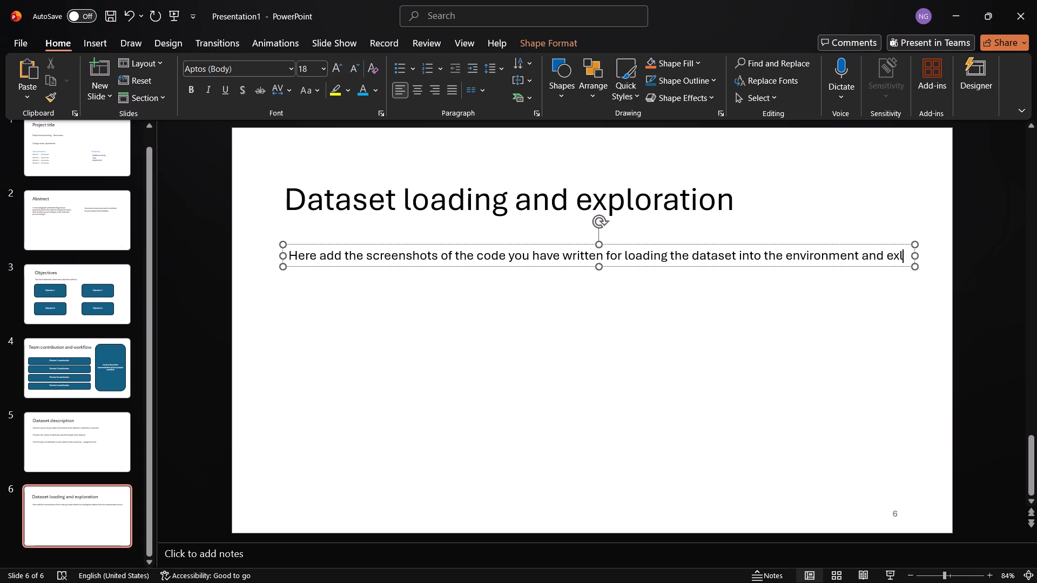
{"action": "key", "text": "BackSpace"}
{"action": "type", "text": "ploring the"}
{"action": "key", "text": "space"}
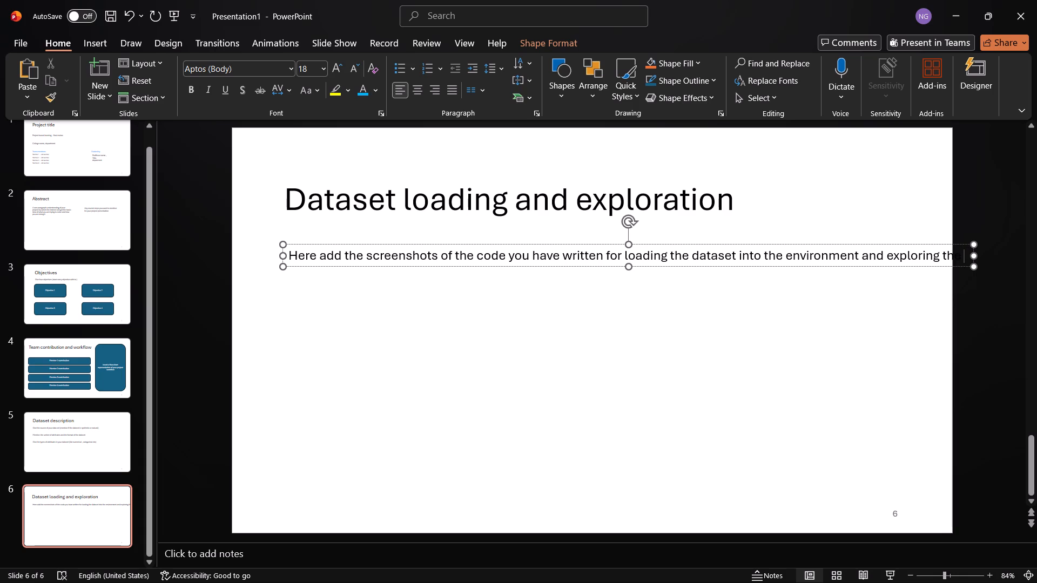
Narrow the instruction text box so its text wraps onto a second line within the slide's edge.
{"action": "left_click_drag", "start_coordinate": [974, 265], "coordinate": [922, 375]}
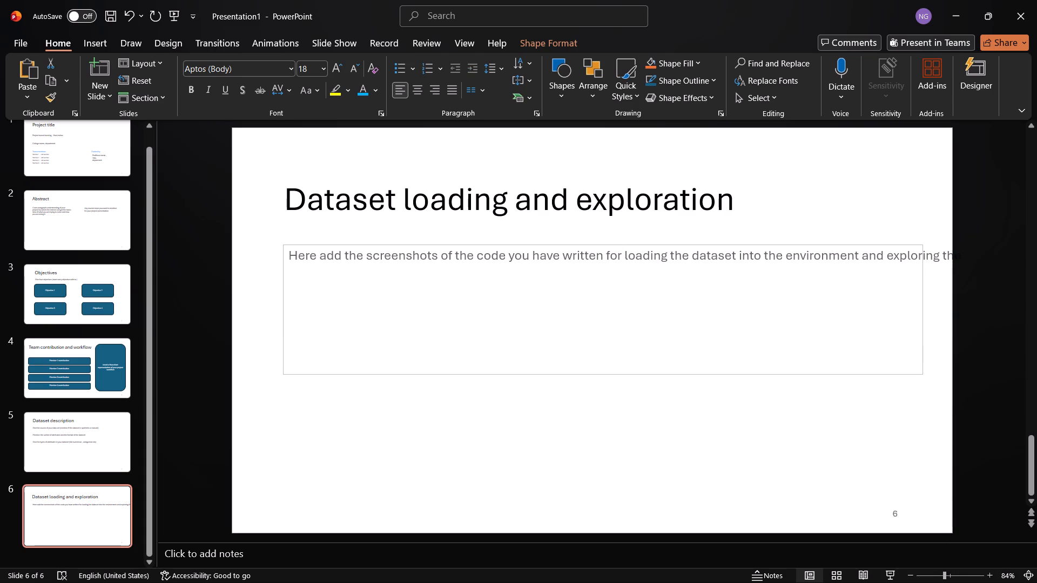
{"action": "left_click_drag", "start_coordinate": [922, 375], "coordinate": [924, 376]}
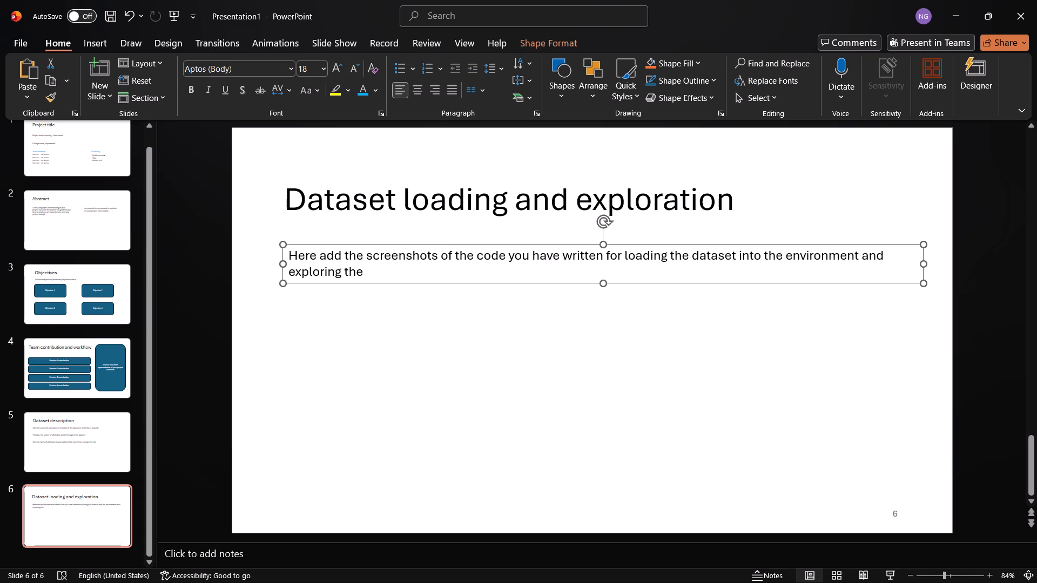
Complete the instruction with "dataset like checking the number of attributes , datatypes of the attributes etc".
{"action": "left_click", "coordinate": [540, 269]}
{"action": "type", "text": "dataset liek"}
{"action": "key", "text": "space"}
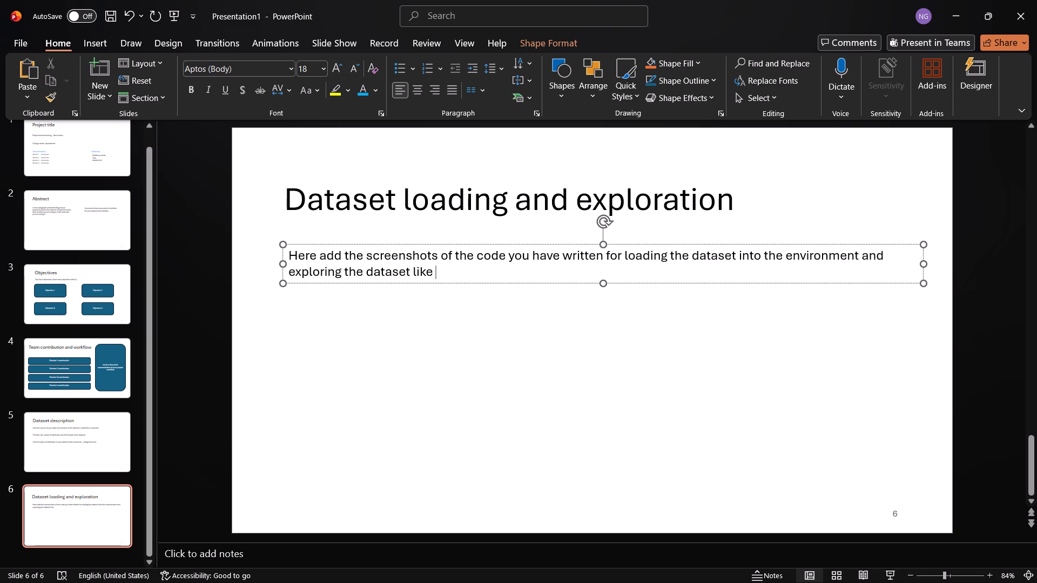
{"action": "type", "text": "checking the numebr of"}
{"action": "key", "text": "space"}
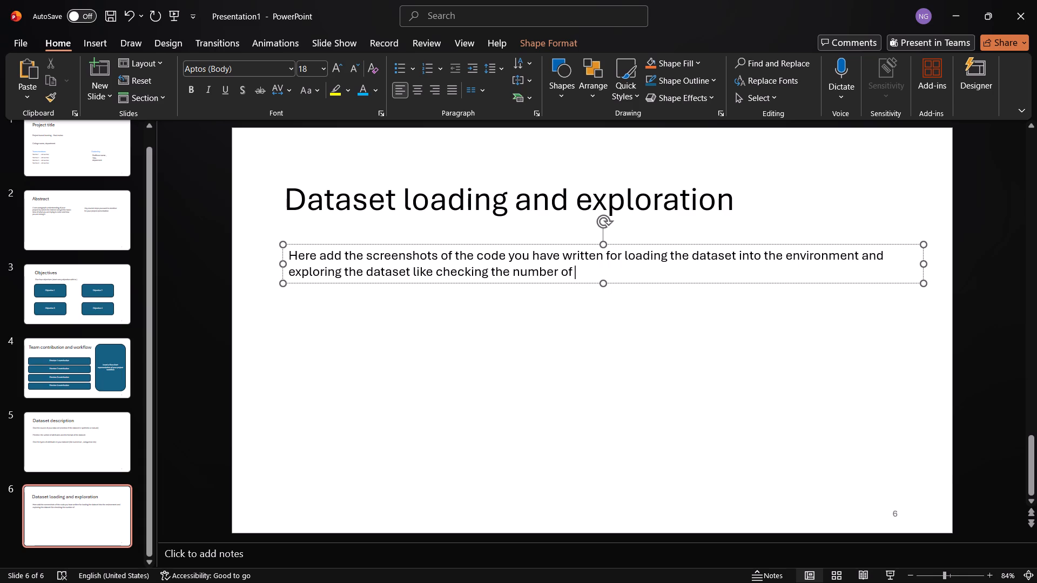
{"action": "type", "text": "attributes"}
{"action": "key", "text": "space"}
{"action": "type", "text": ", datatypes of the attributes etc"}
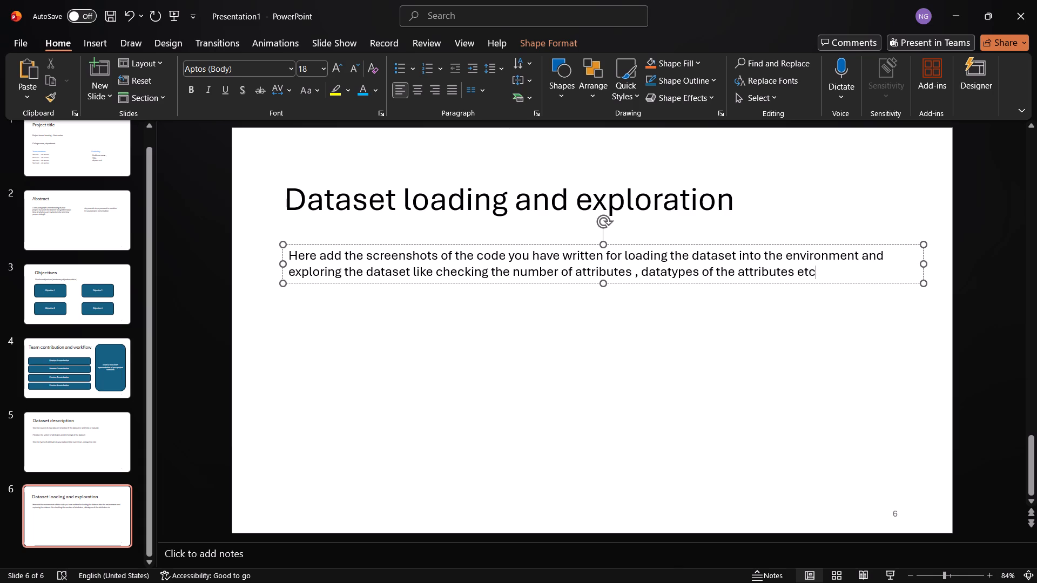
Add a seventh slide and title it "Data quality and numerical computation".
{"action": "right_click", "coordinate": [353, 343]}
{"action": "left_click", "coordinate": [440, 111]}
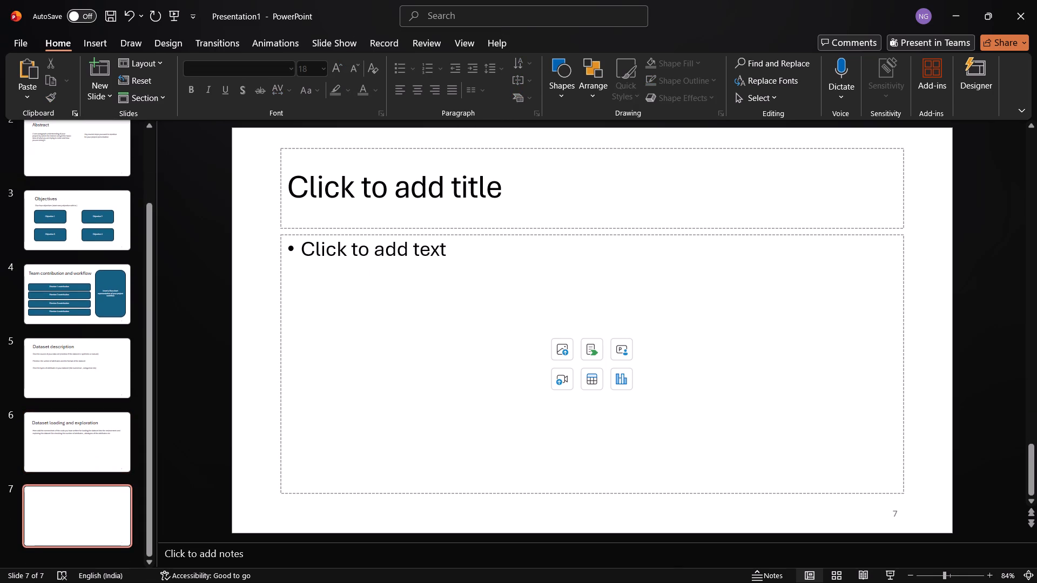
{"action": "left_click", "coordinate": [330, 196]}
{"action": "type", "text": "data"}
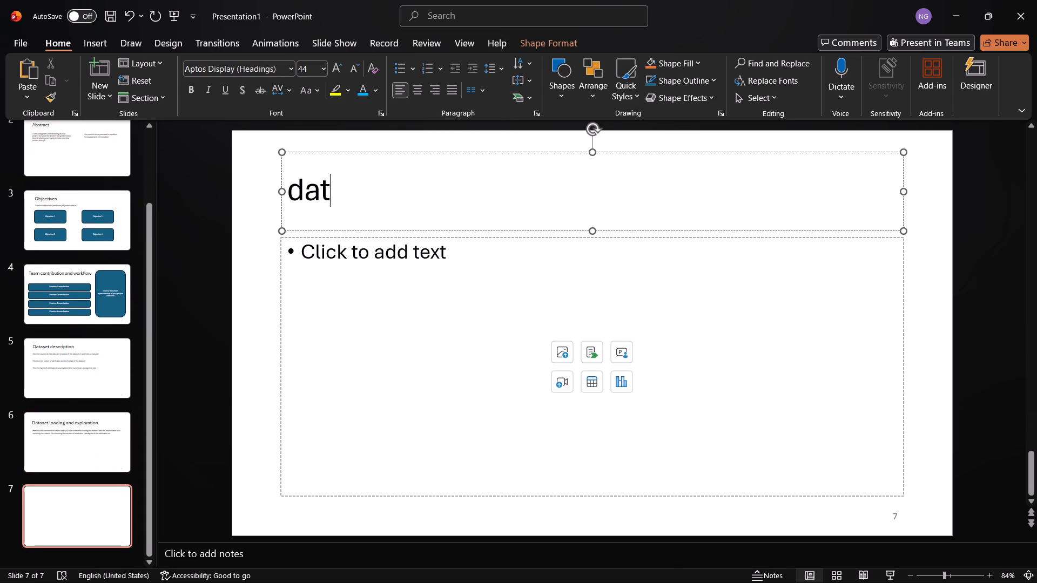
{"action": "key", "text": "space"}
{"action": "type", "text": "qualoi"}
{"action": "key", "text": "BackSpace"}
{"action": "key", "text": "BackSpace"}
{"action": "type", "text": "ity and"}
{"action": "key", "text": "space"}
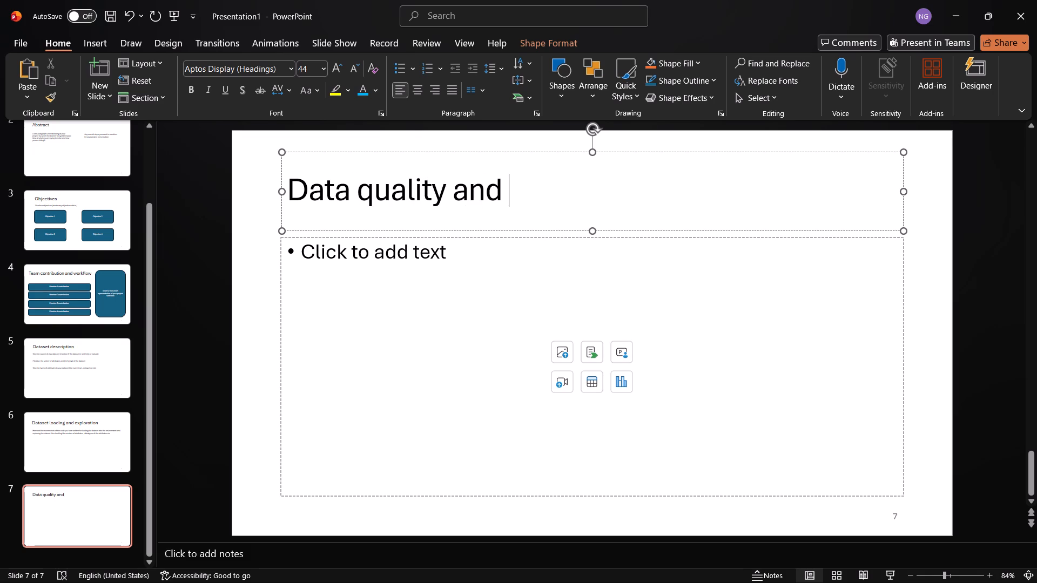
{"action": "type", "text": "numer"}
{"action": "type", "text": "ical computation"}
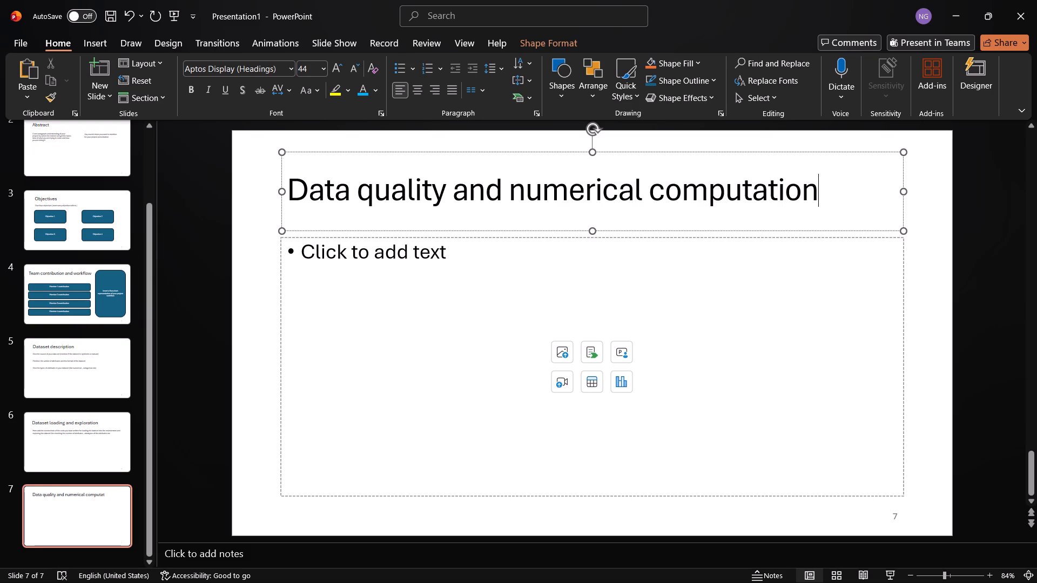
{"action": "left_click", "coordinate": [255, 241]}
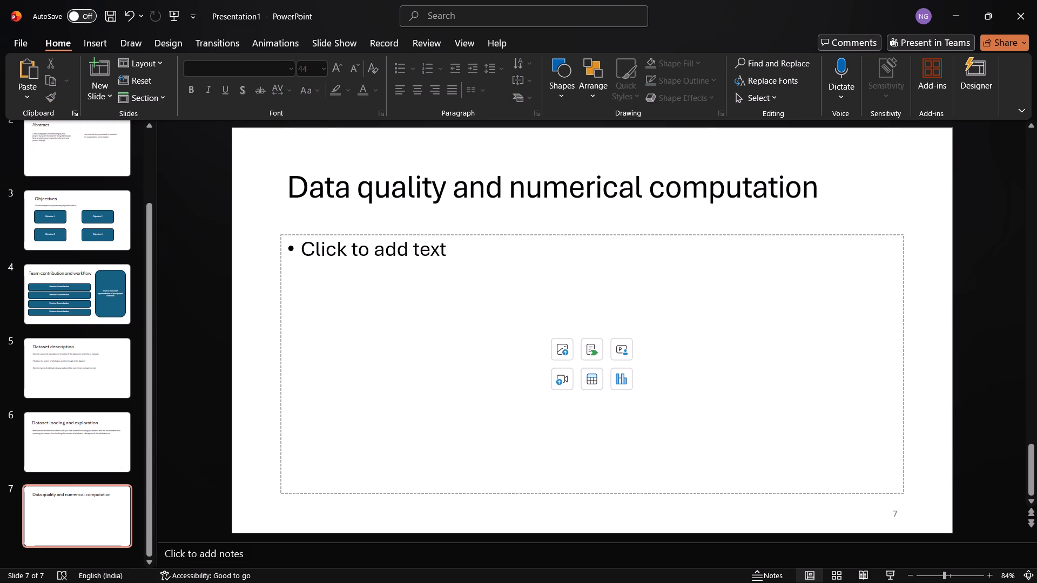
Remove the bullet in the seventh slide's content placeholder and start its instruction with "Here add the".
{"action": "left_click", "coordinate": [389, 255]}
{"action": "key", "text": "BackSpace"}
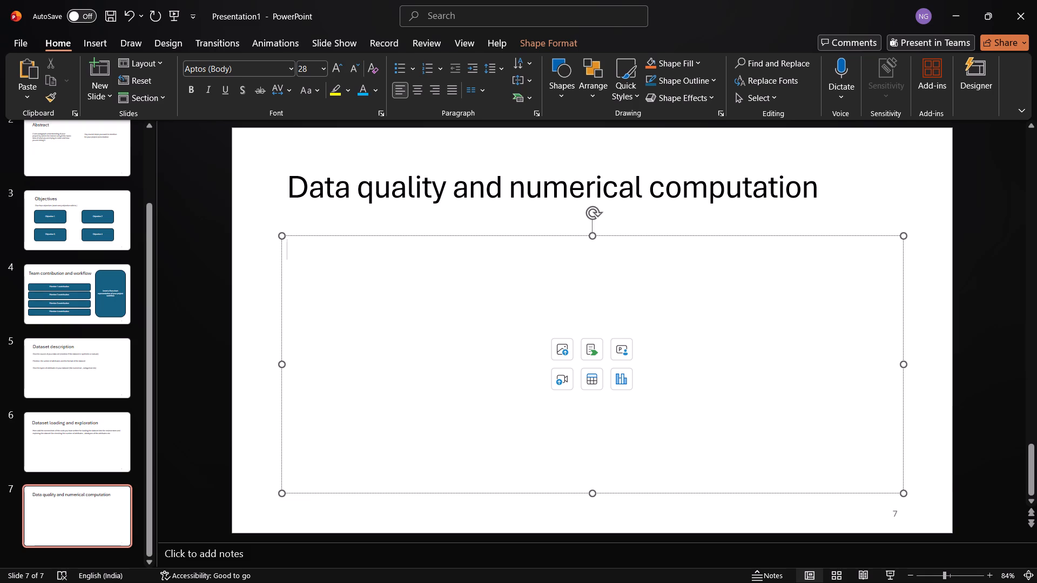
{"action": "type", "text": "here add the"}
{"action": "key", "text": "space"}
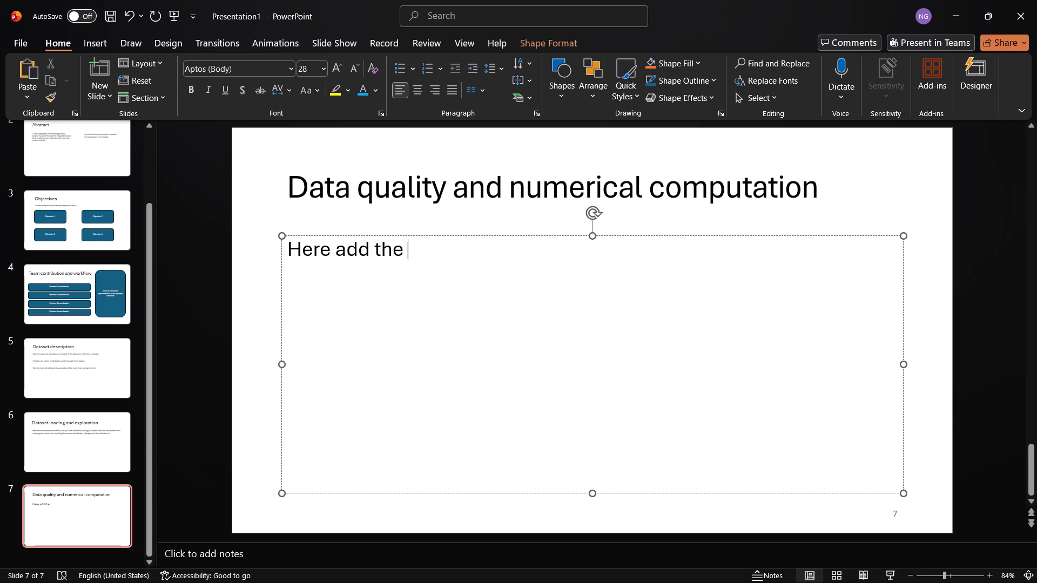
Change the seventh slide's title to "Data quality check and cleaning".
{"action": "left_click_drag", "start_coordinate": [509, 183], "coordinate": [755, 175]}
{"action": "key", "text": "BackSpace"}
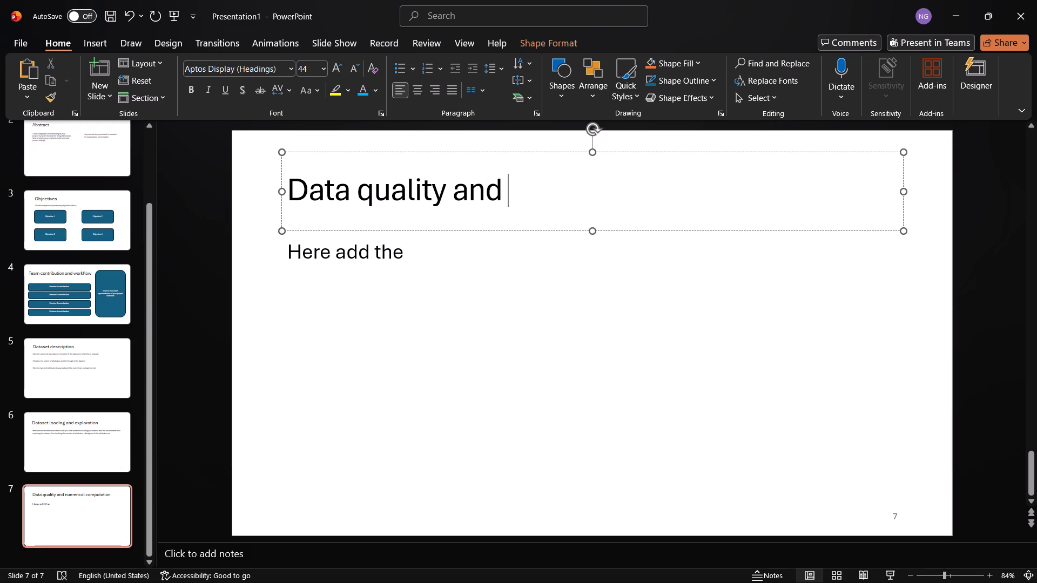
{"action": "key", "text": "BackSpace"}
{"action": "key", "text": "BackSpace"}
{"action": "key", "text": "BackSpace"}
{"action": "type", "text": "check and cleaning"}
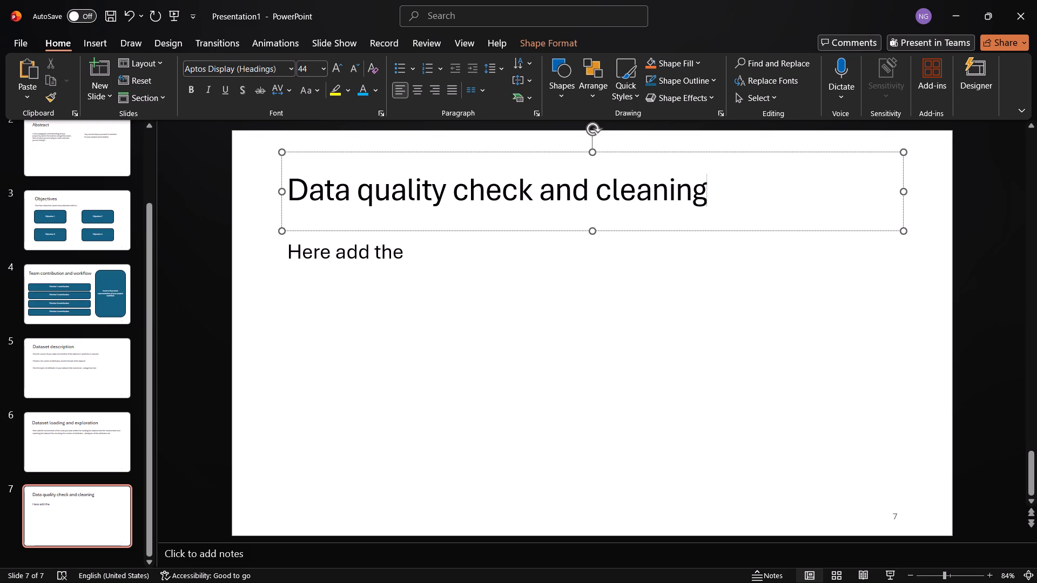
Continue the seventh slide's instruction with "screenshots of your code containing the quality check as well as how you".
{"action": "left_click", "coordinate": [418, 254]}
{"action": "type", "text": "screenshots of your code containing"}
{"action": "key", "text": "space"}
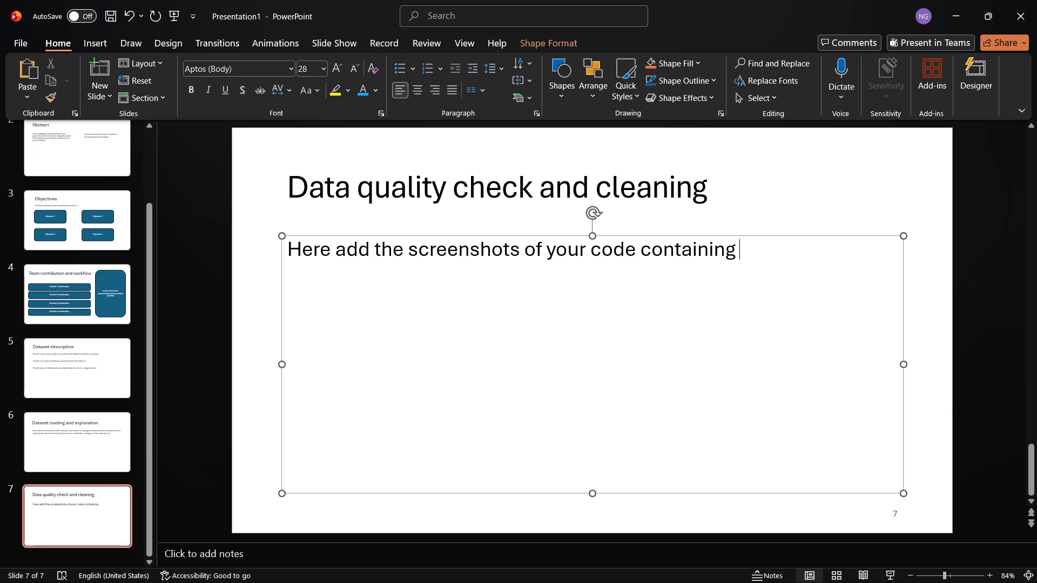
{"action": "key", "text": "t"}
{"action": "key", "text": "BackSpace"}
{"action": "type", "text": "the"}
{"action": "key", "text": "space"}
{"action": "type", "text": "quality check as wekl"}
{"action": "key", "text": "BackSpace"}
{"action": "key", "text": "BackSpace"}
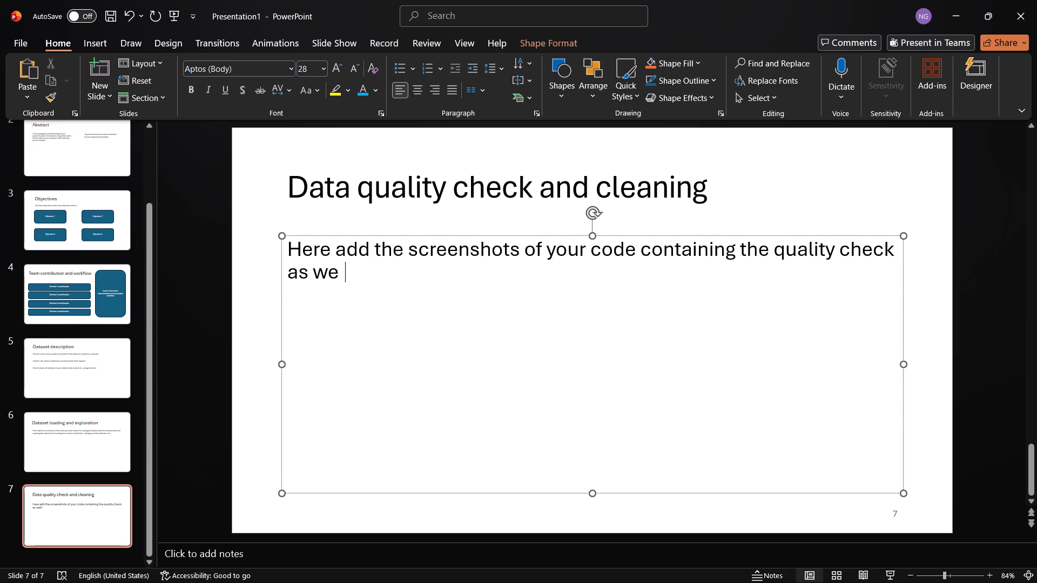
{"action": "type", "text": "ll as how ypou"}
{"action": "key", "text": "space"}
{"action": "key", "text": "BackSpace"}
{"action": "key", "text": "space"}
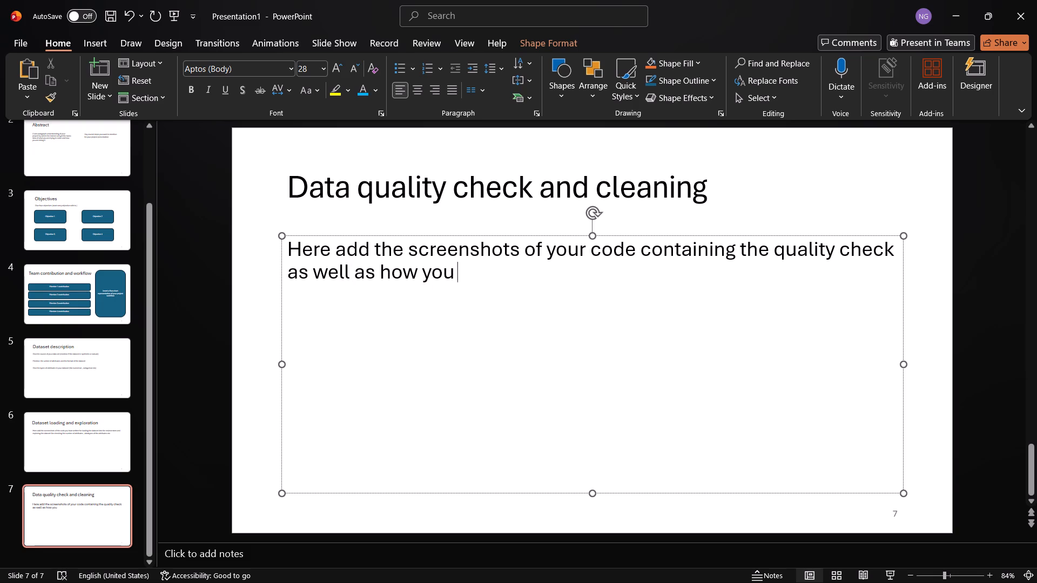
Complete the instruction on the seventh slide with "deal with those errors".
{"action": "type", "text": "deal with those erreos"}
{"action": "key", "text": "BackSpace"}
{"action": "key", "text": "BackSpace"}
{"action": "key", "text": "BackSpace"}
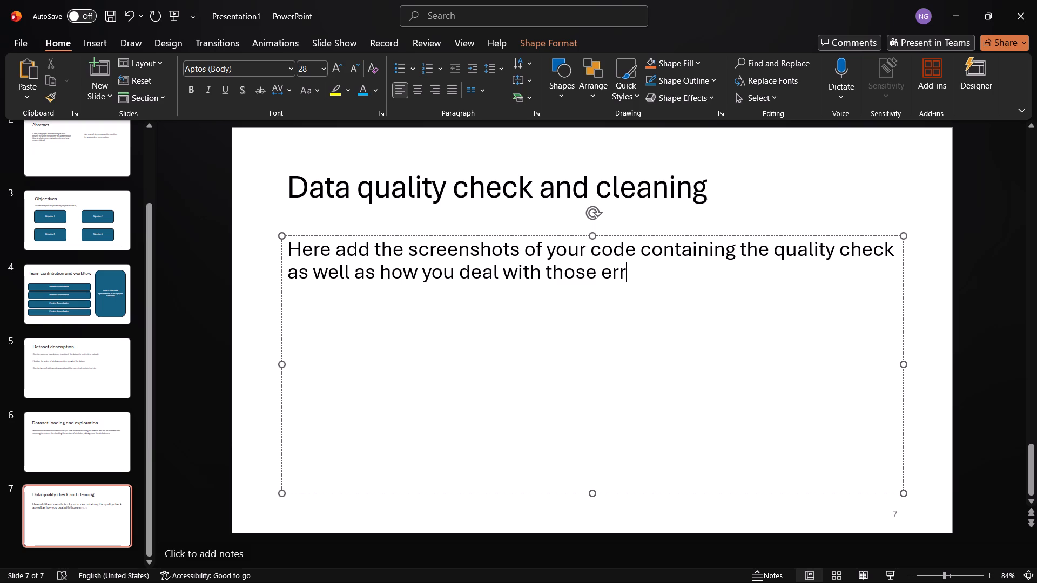
{"action": "type", "text": "os"}
{"action": "key", "text": "space"}
{"action": "key", "text": "BackSpace"}
{"action": "key", "text": "BackSpace"}
{"action": "type", "text": "rs"}
Add an eighth slide and title it "Numerical computation".
{"action": "left_click", "coordinate": [247, 338]}
{"action": "right_click", "coordinate": [247, 338]}
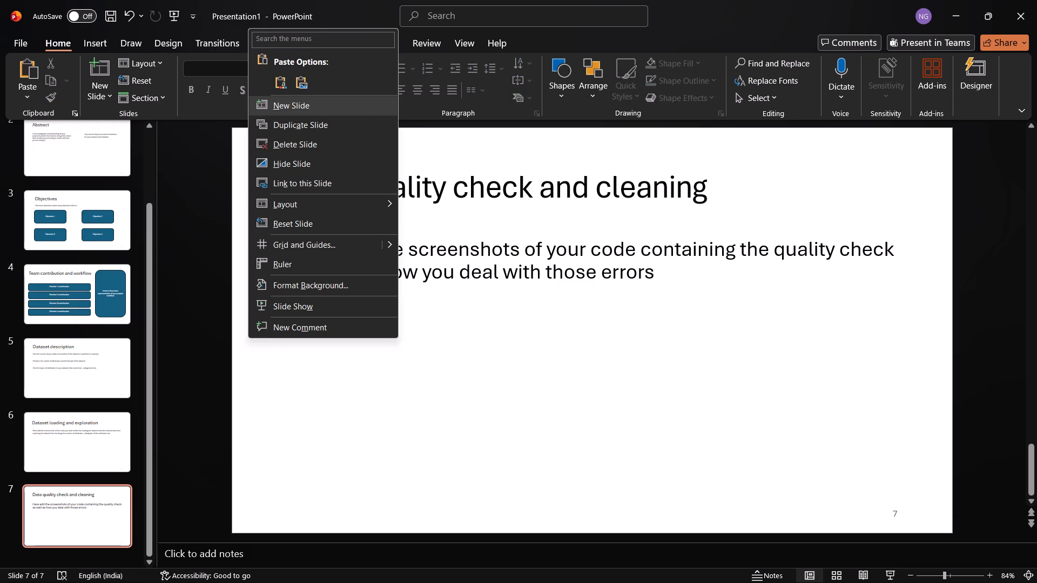
{"action": "left_click", "coordinate": [328, 99]}
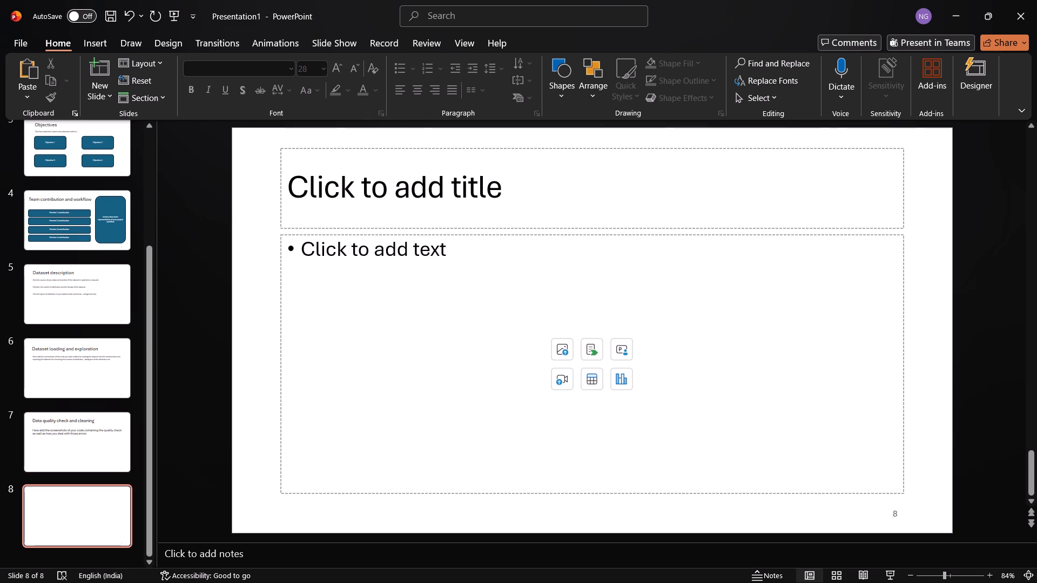
{"action": "left_click", "coordinate": [105, 433]}
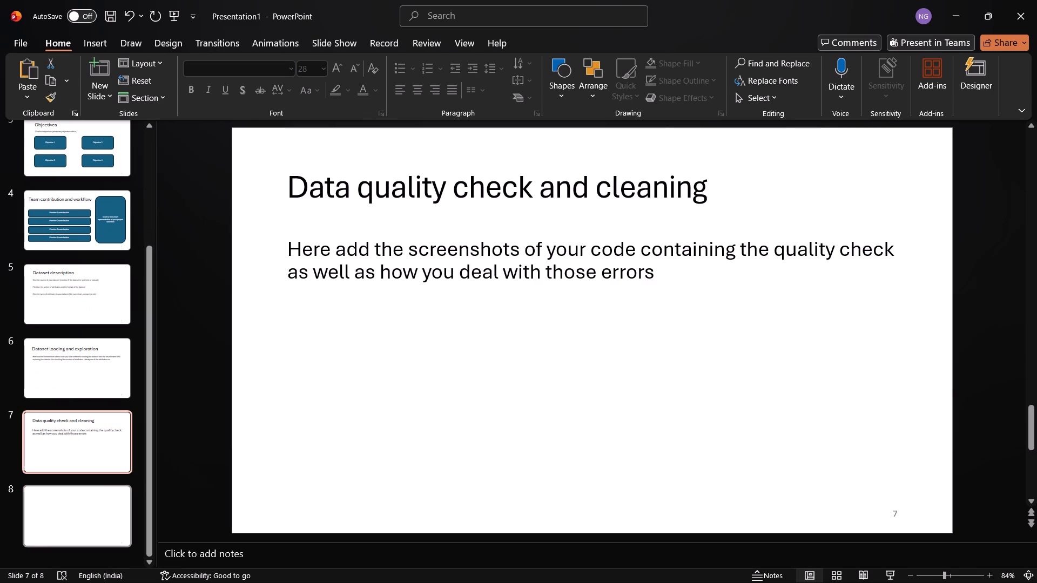
{"action": "left_click", "coordinate": [47, 516]}
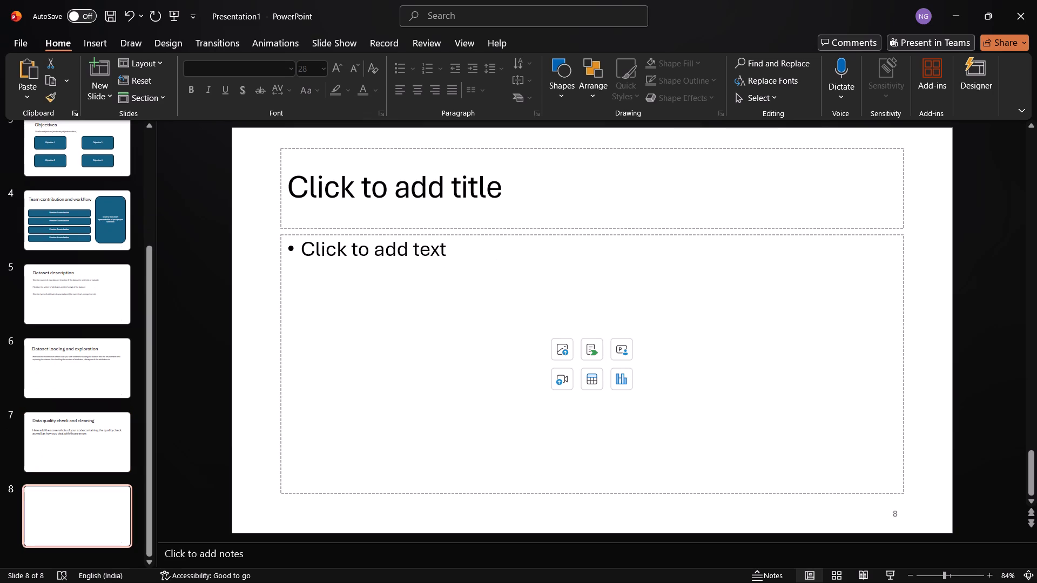
{"action": "left_click", "coordinate": [423, 178]}
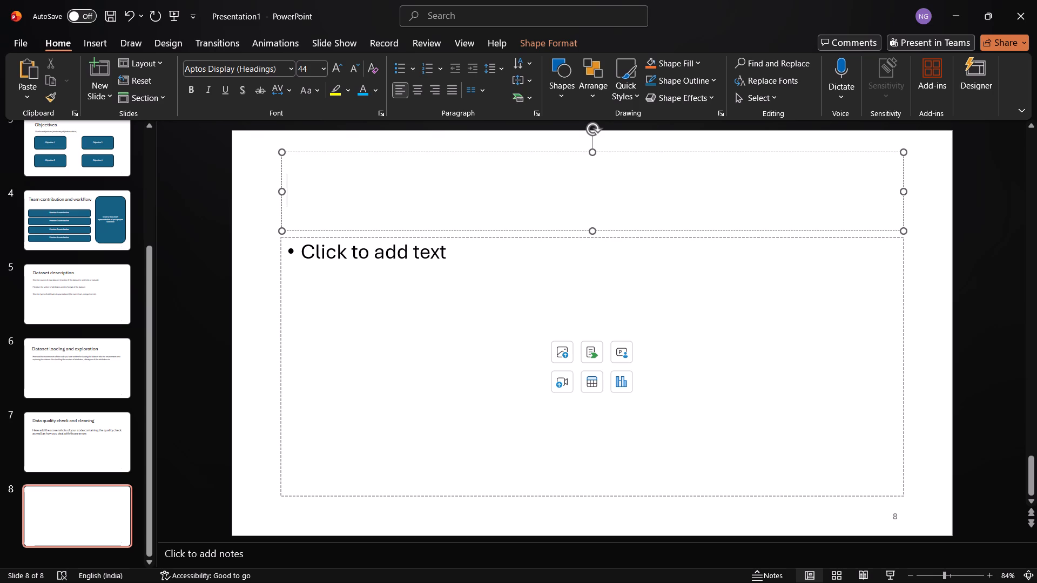
{"action": "type", "text": "numerical computation"}
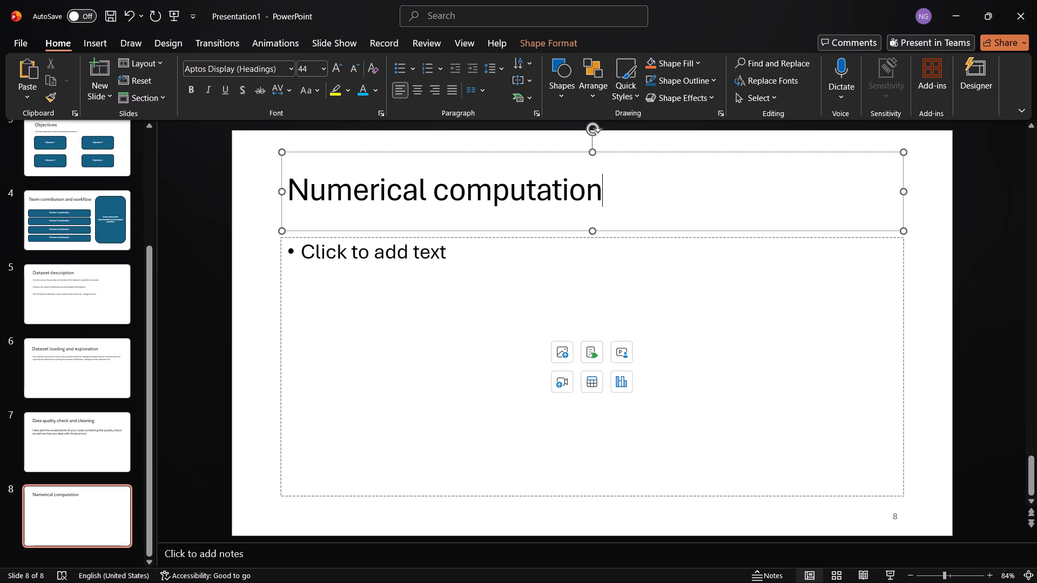
Remove the bullet in the eighth slide's content placeholder and enter "Do all the numpy applicable operation on the main data variable".
{"action": "left_click", "coordinate": [390, 262]}
{"action": "key", "text": "BackSpace"}
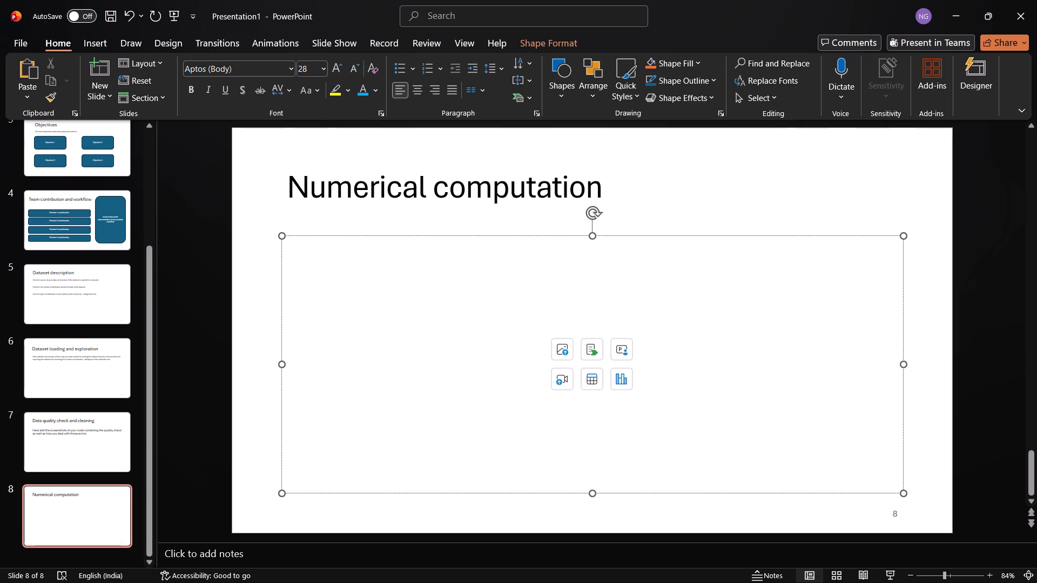
{"action": "type", "text": "do all the"}
{"action": "key", "text": "space"}
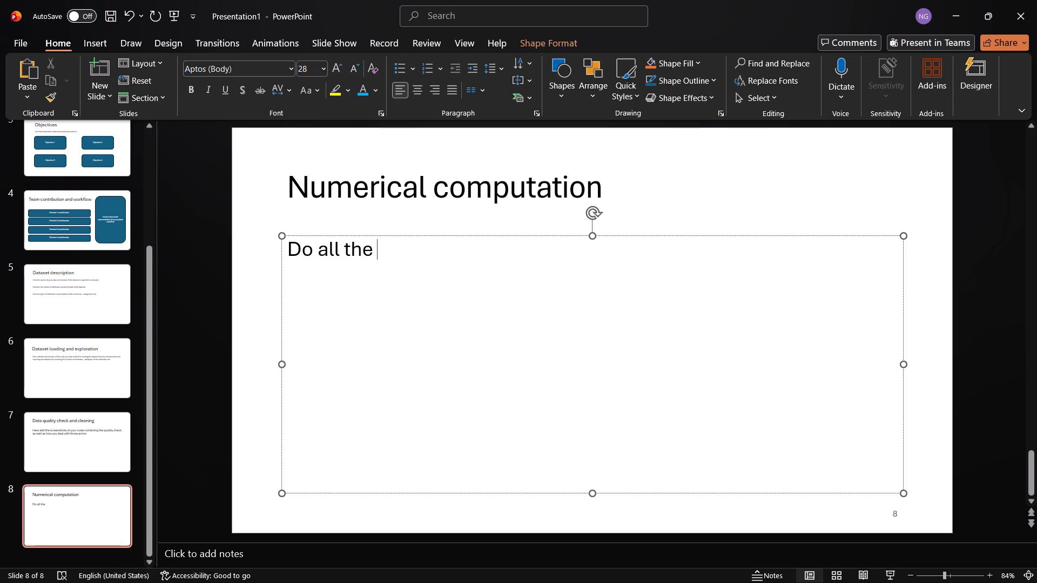
{"action": "type", "text": "numpy"}
{"action": "key", "text": "space"}
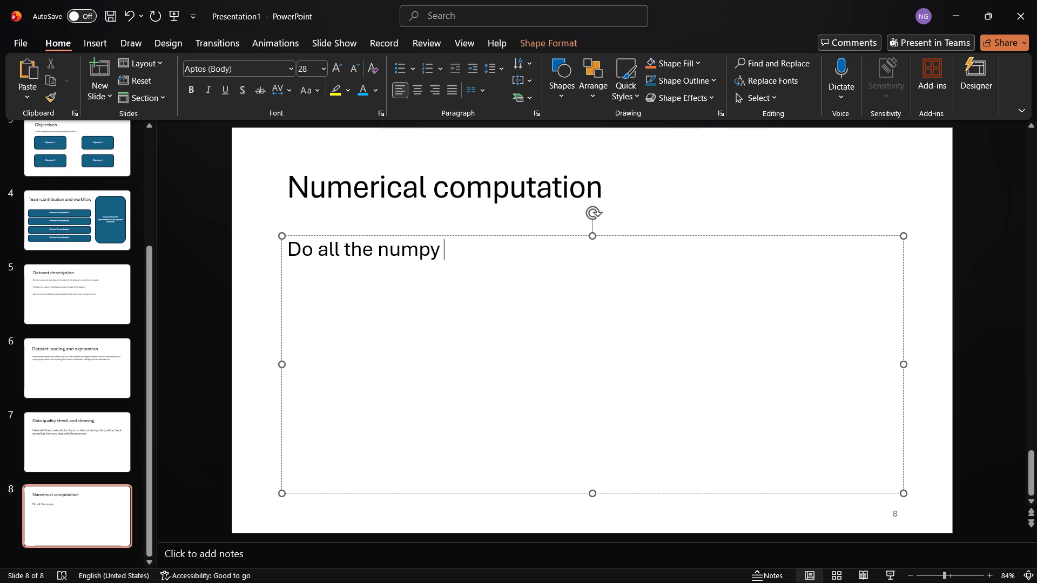
{"action": "type", "text": "applicable operation onn the main"}
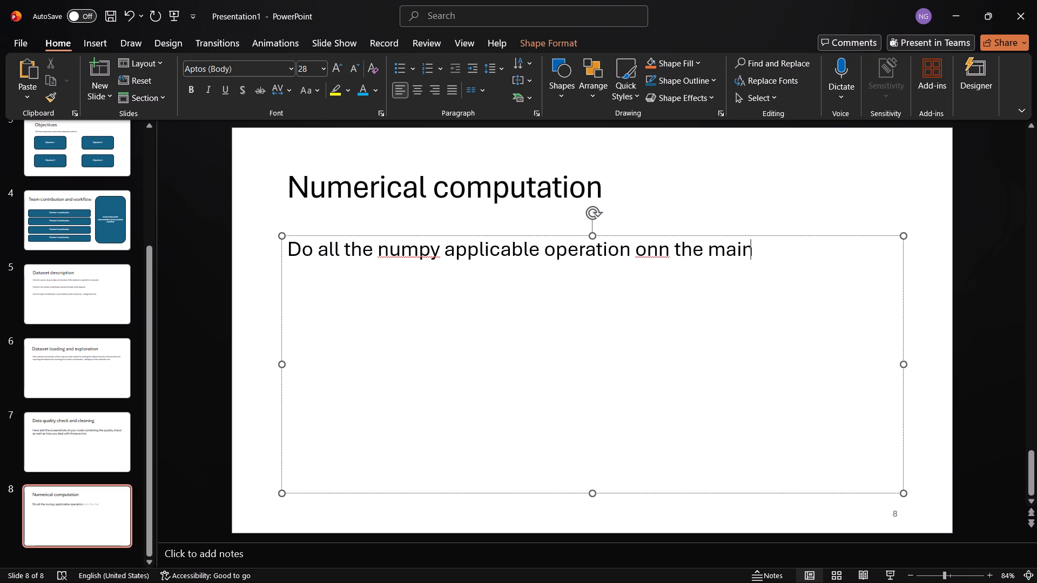
{"action": "key", "text": "space"}
{"action": "key", "text": "BackSpace"}
{"action": "key", "text": "BackSpace"}
{"action": "key", "text": "BackSpace"}
{"action": "key", "text": "BackSpace"}
{"action": "key", "text": "BackSpace"}
{"action": "key", "text": "BackSpace"}
{"action": "key", "text": "BackSpace"}
{"action": "key", "text": "BackSpace"}
{"action": "key", "text": "BackSpace"}
{"action": "key", "text": "BackSpace"}
{"action": "key", "text": "BackSpace"}
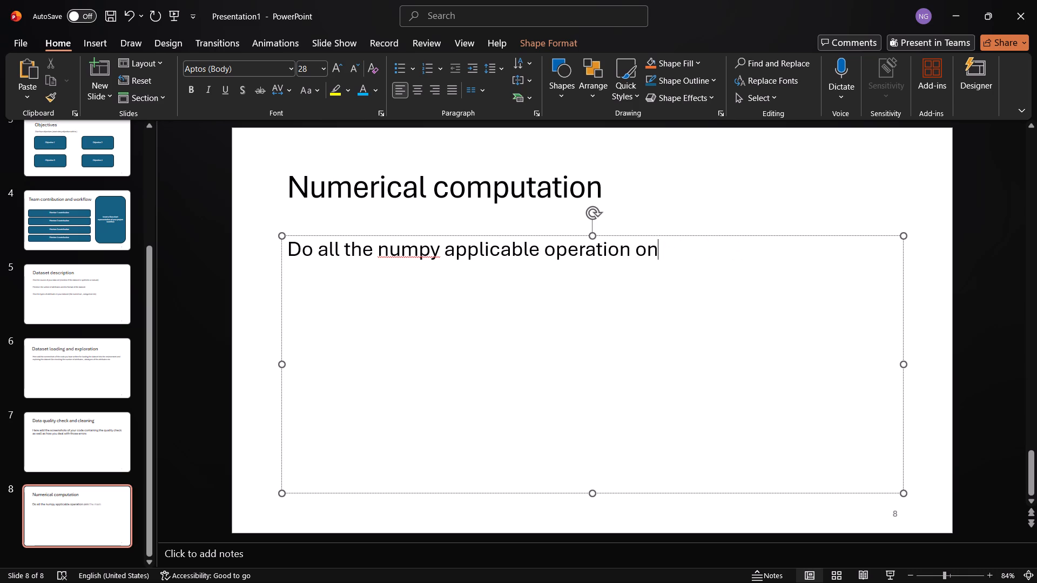
{"action": "key", "text": "space"}
{"action": "type", "text": "the main data variable"}
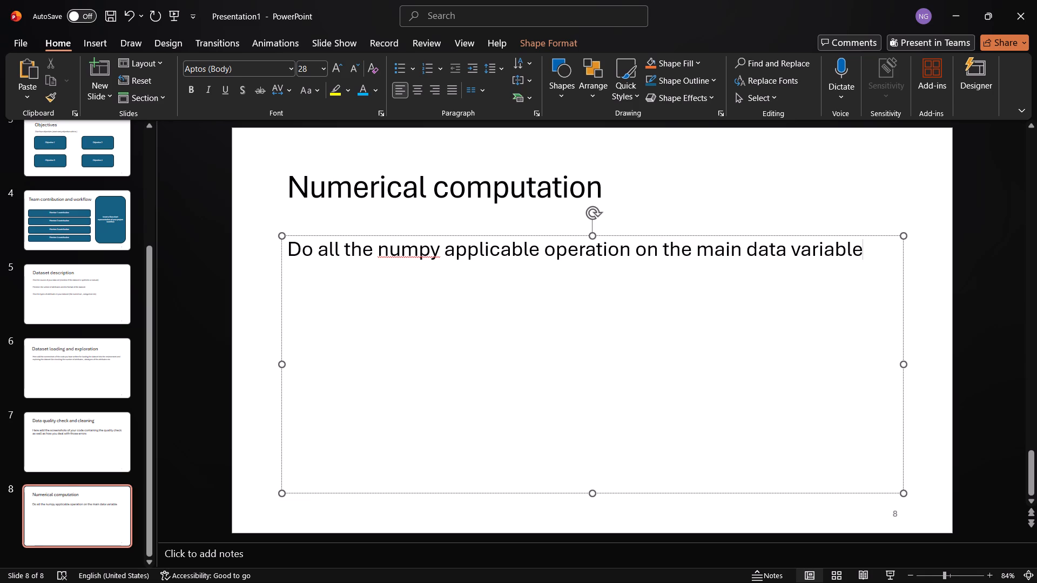
Change "operation" to "operations" in the eighth slide's instruction.
{"action": "left_click", "coordinate": [631, 248]}
{"action": "key", "text": "s"}
{"action": "left_click", "coordinate": [884, 252]}
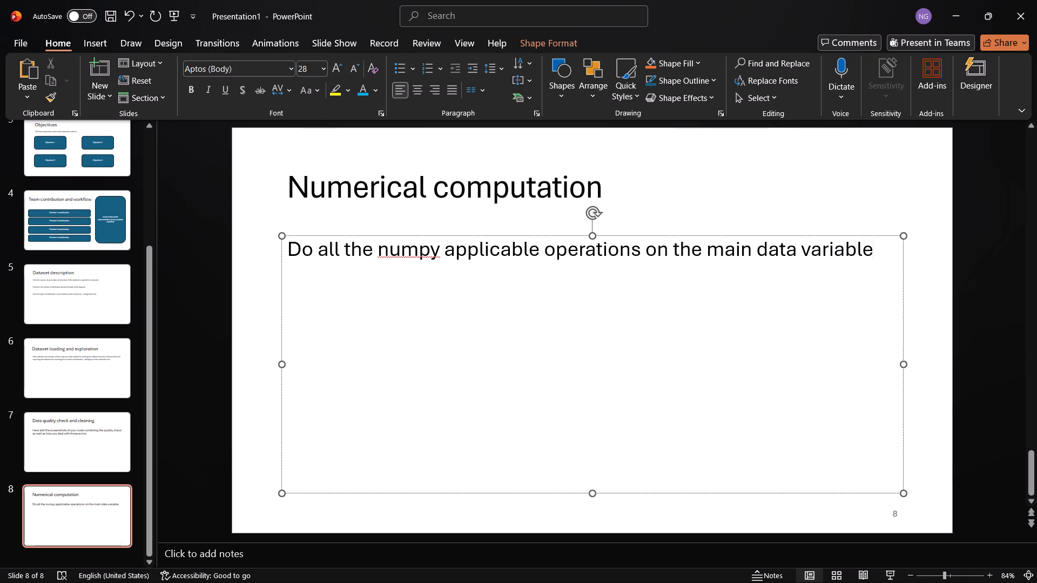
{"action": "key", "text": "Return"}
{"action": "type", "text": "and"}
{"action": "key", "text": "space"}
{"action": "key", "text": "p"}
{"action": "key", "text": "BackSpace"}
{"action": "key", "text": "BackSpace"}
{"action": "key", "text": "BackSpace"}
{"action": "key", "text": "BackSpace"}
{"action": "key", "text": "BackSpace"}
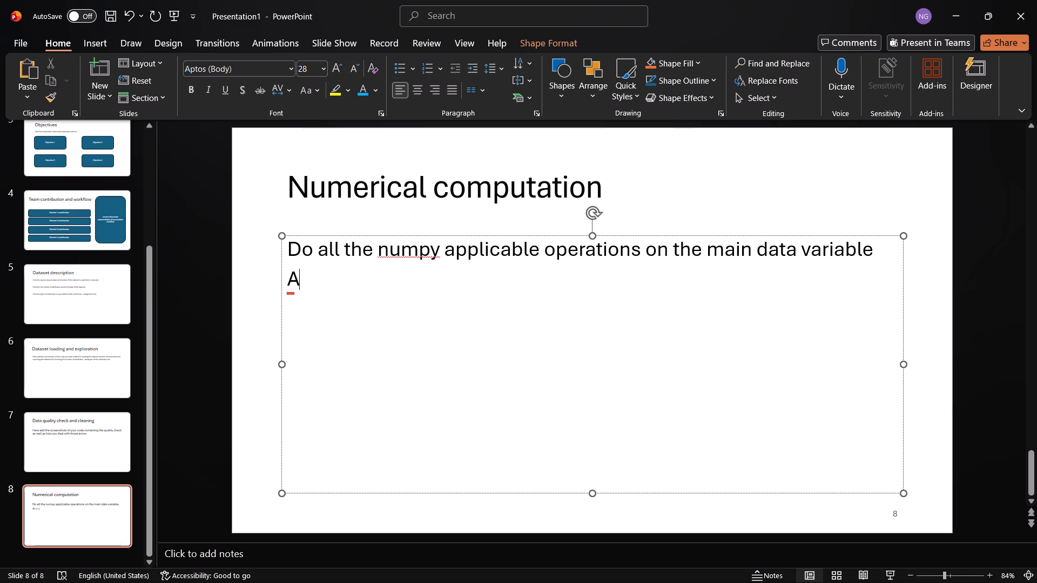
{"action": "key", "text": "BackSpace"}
Complete the eighth slide's instruction with "and put those screenshots here".
{"action": "key", "text": "space"}
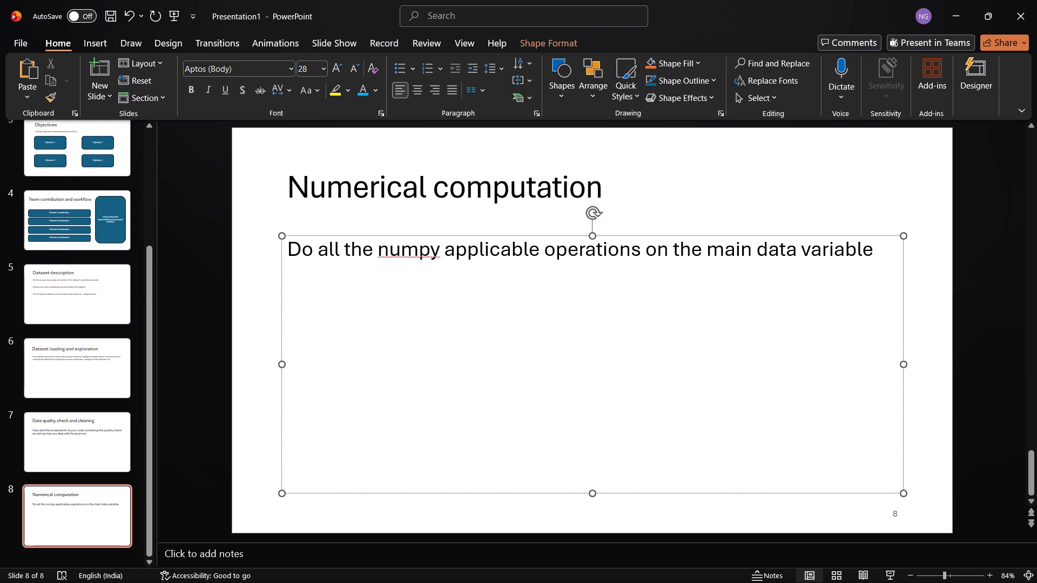
{"action": "type", "text": "and put the"}
{"action": "key", "text": "BackSpace"}
{"action": "type", "text": "ose screen"}
{"action": "key", "text": "space"}
{"action": "key", "text": "BackSpace"}
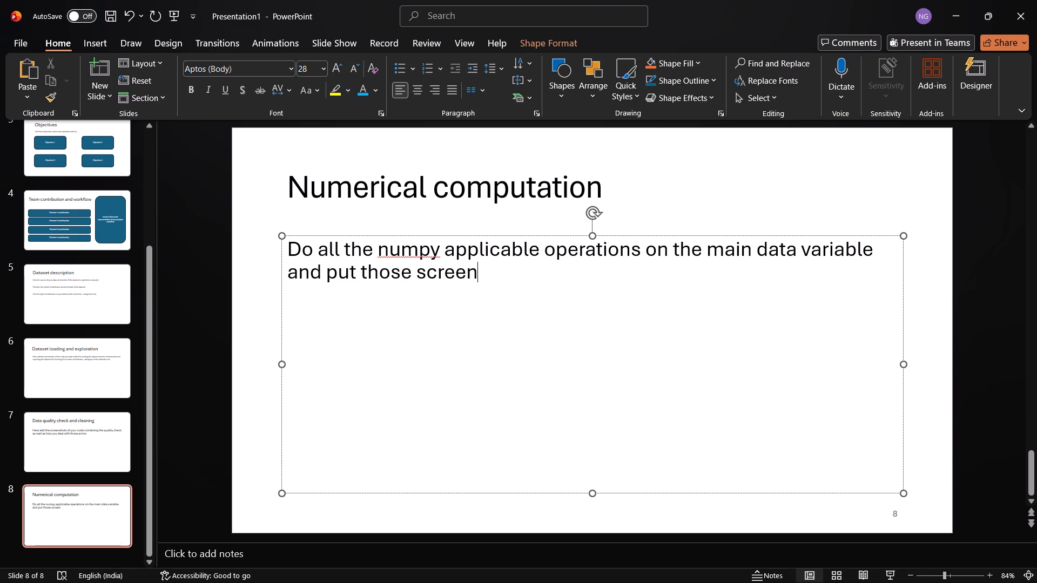
{"action": "type", "text": "shots here"}
{"action": "key", "text": "space"}
Below a blank line in the same placeholder, add "do the same using pandas dataframe and add it also".
{"action": "key", "text": "shift+Return"}
{"action": "key", "text": "shift+Return"}
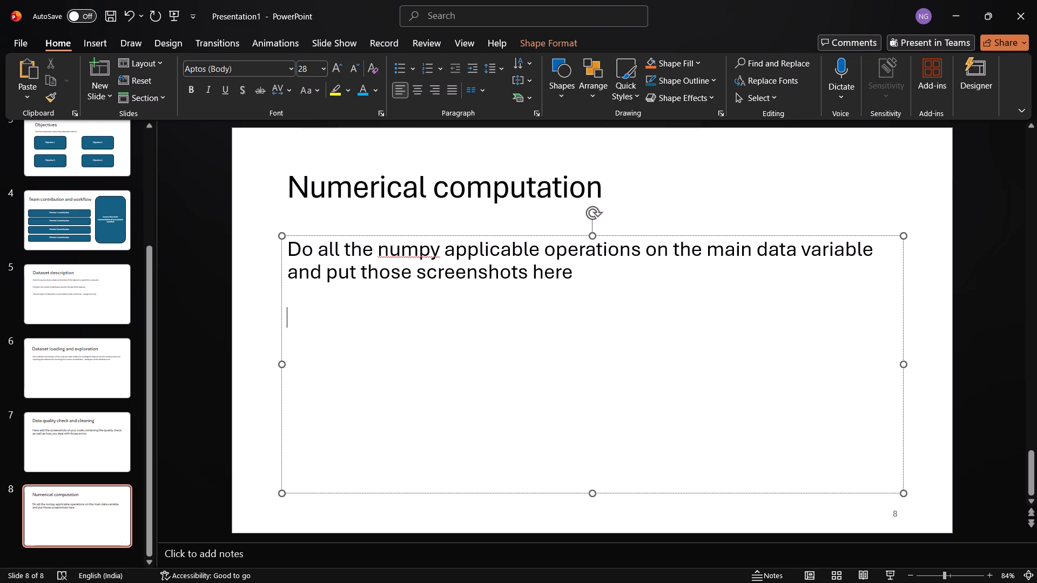
{"action": "type", "text": "do the"}
{"action": "key", "text": "space"}
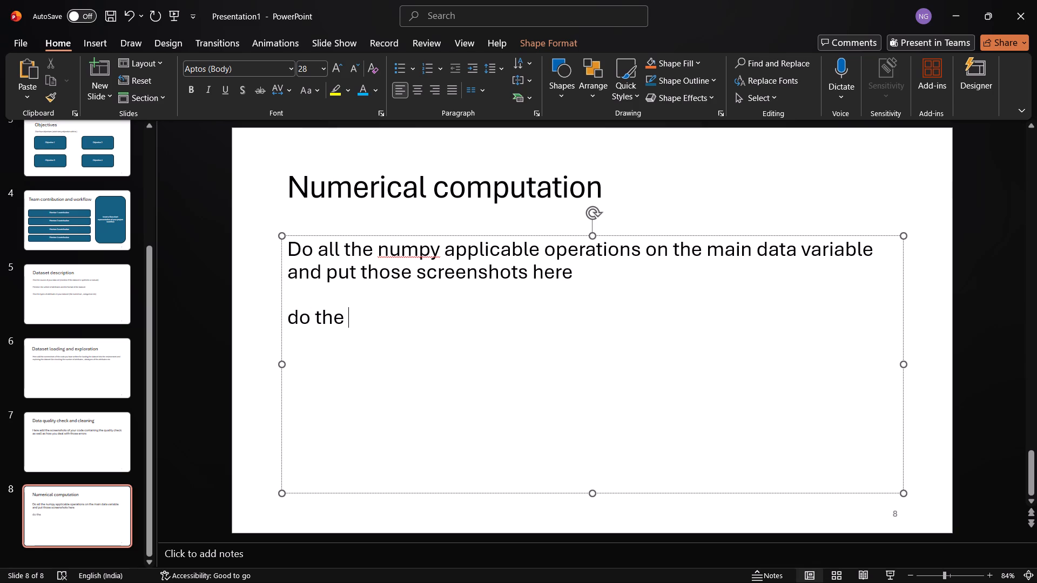
{"action": "type", "text": "same usinbg"}
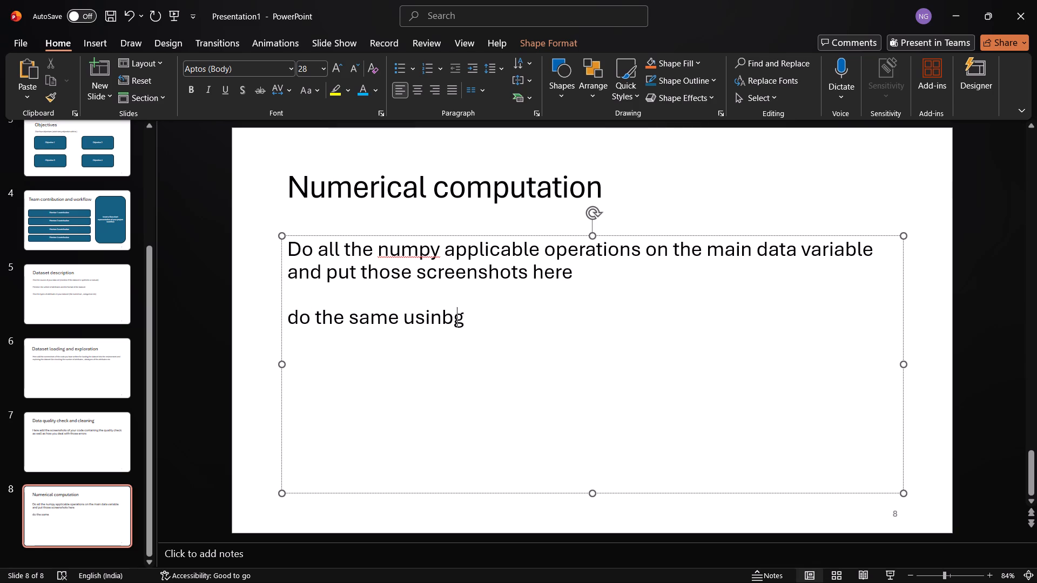
{"action": "key", "text": "space"}
{"action": "key", "text": "BackSpace"}
{"action": "key", "text": "BackSpace"}
{"action": "key", "text": "BackSpace"}
{"action": "type", "text": "g"}
{"action": "key", "text": "space"}
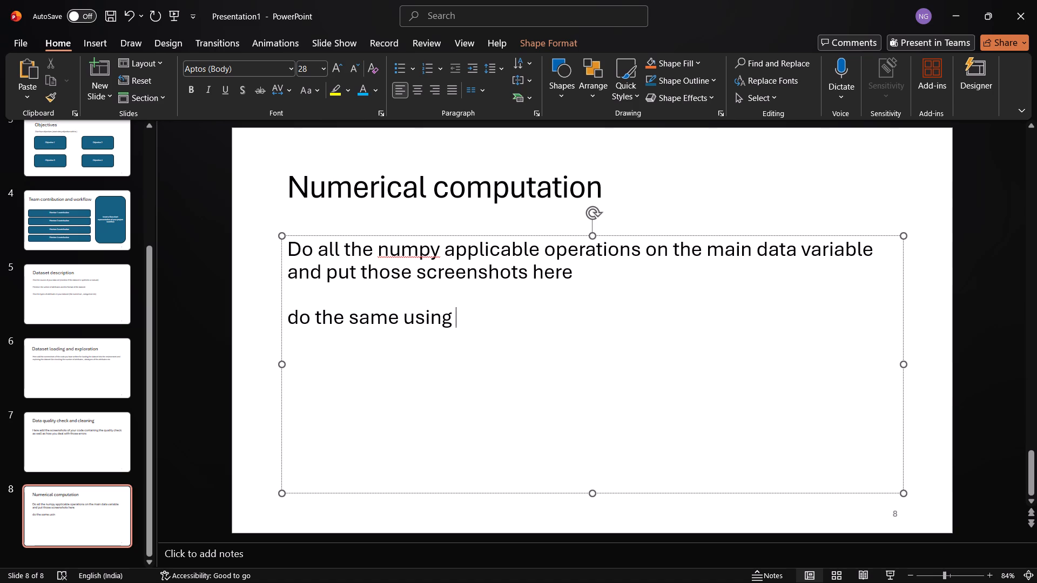
{"action": "key", "text": "BackSpace"}
{"action": "key", "text": "BackSpace"}
{"action": "key", "text": "BackSpace"}
{"action": "type", "text": "ng"}
{"action": "key", "text": "space"}
{"action": "type", "text": "pandas data"}
{"action": "type", "text": "frame and add it also"}
{"action": "key", "text": "space"}
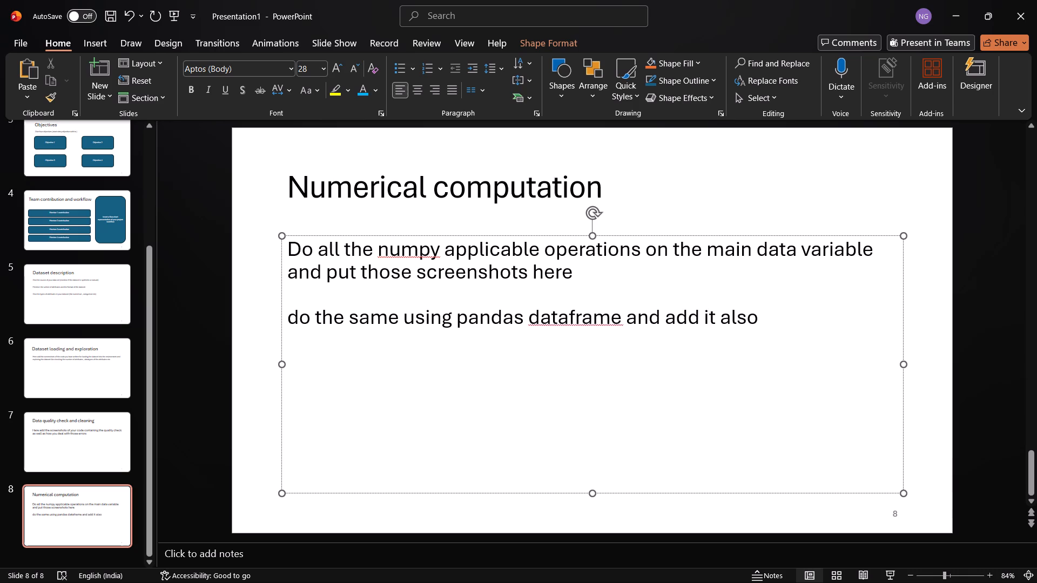
Add a ninth slide after the numerical computation slide.
{"action": "left_click", "coordinate": [629, 133]}
{"action": "right_click", "coordinate": [629, 133]}
{"action": "left_click", "coordinate": [718, 204]}
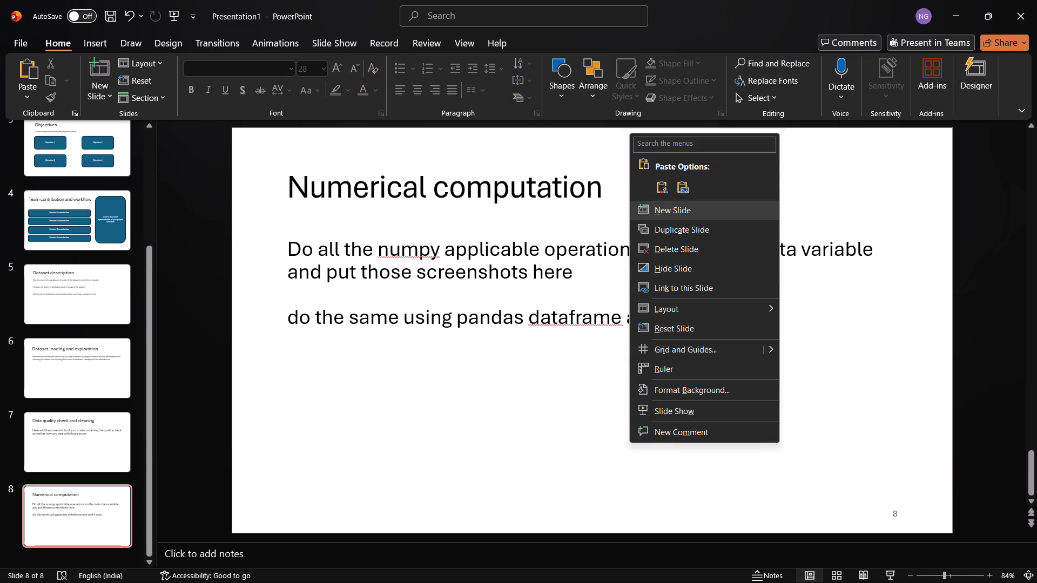
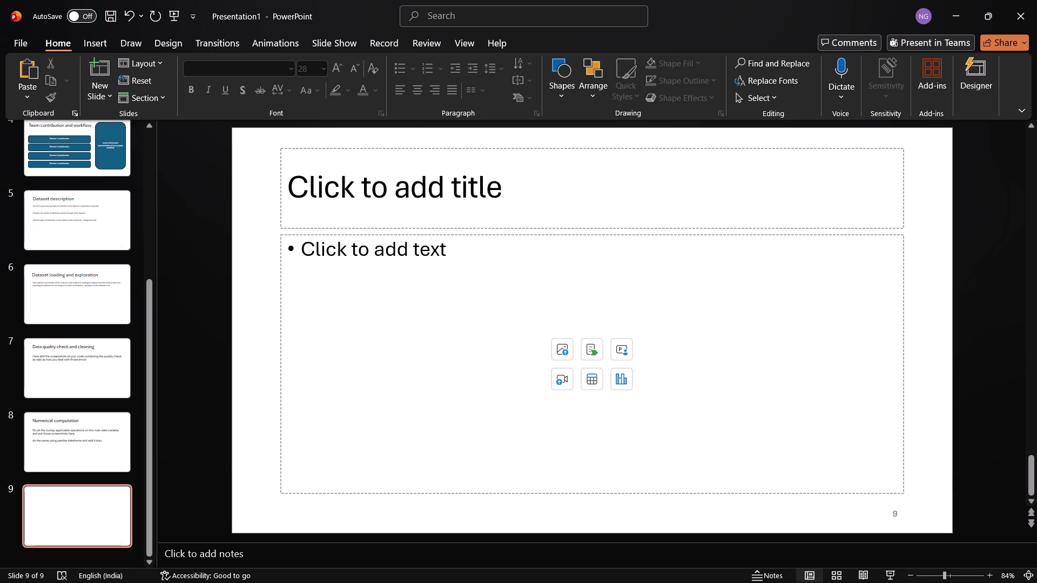
Title the ninth slide "Group based analysis".
{"action": "left_click", "coordinate": [441, 179]}
{"action": "key", "text": "d"}
{"action": "key", "text": "BackSpace"}
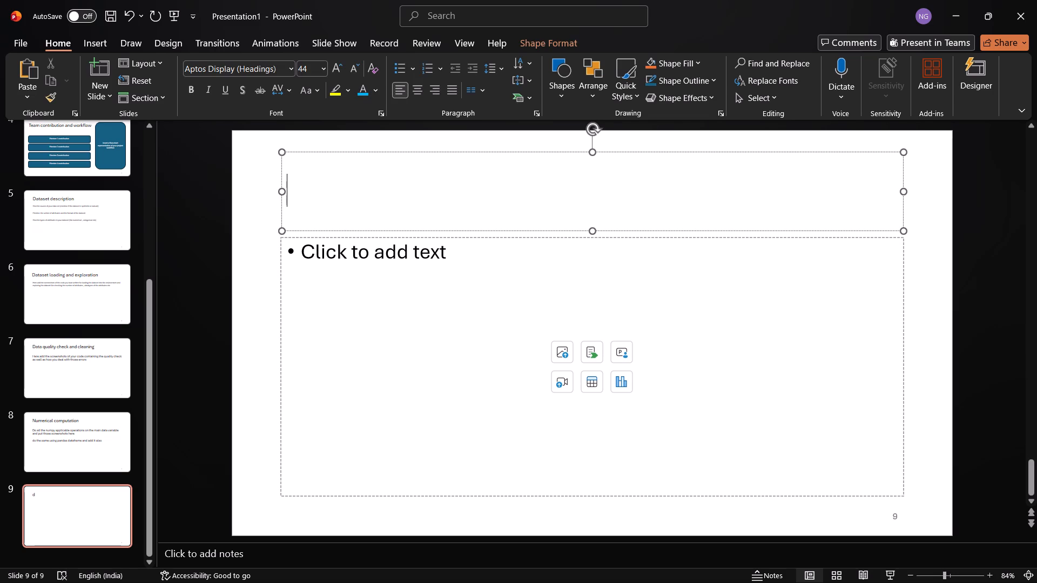
{"action": "type", "text": "groub"}
{"action": "key", "text": "space"}
{"action": "key", "text": "BackSpace"}
{"action": "key", "text": "BackSpace"}
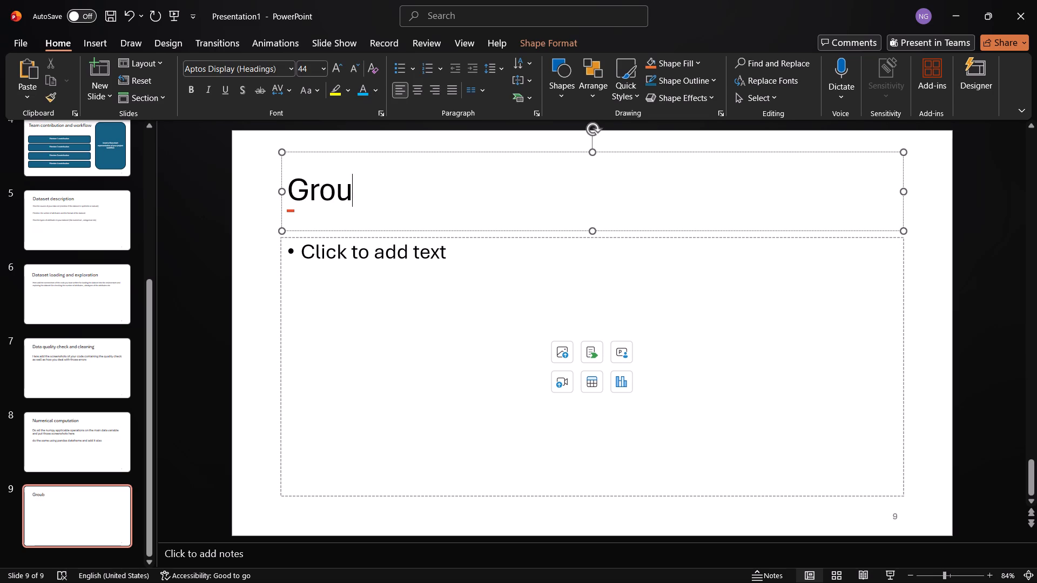
{"action": "type", "text": "p base"}
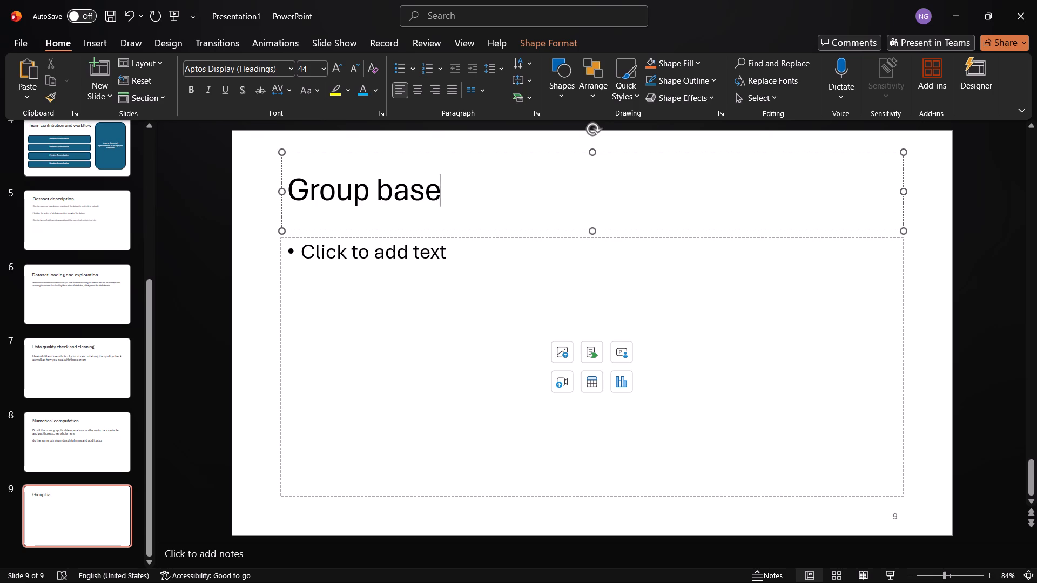
{"action": "key", "text": "space"}
{"action": "key", "text": "BackSpace"}
{"action": "type", "text": "d analysis"}
{"action": "key", "text": "space"}
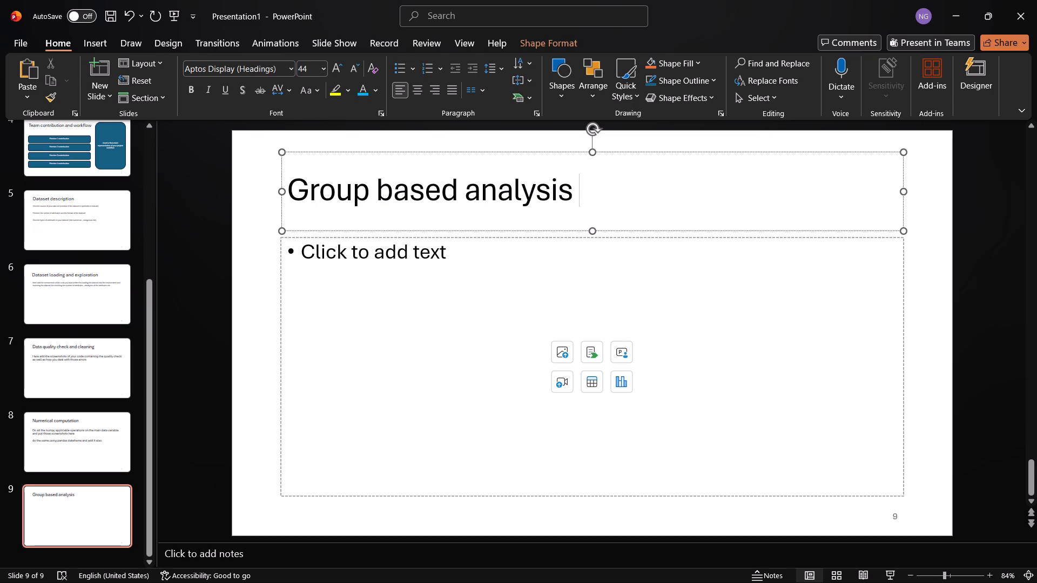
Remove the bullet in the ninth slide's body placeholder and enter "Analyse the dataset".
{"action": "left_click", "coordinate": [358, 265]}
{"action": "key", "text": "BackSpace"}
{"action": "type", "text": "analuse"}
{"action": "key", "text": "space"}
{"action": "key", "text": "BackSpace"}
{"action": "key", "text": "BackSpace"}
{"action": "key", "text": "BackSpace"}
{"action": "key", "text": "BackSpace"}
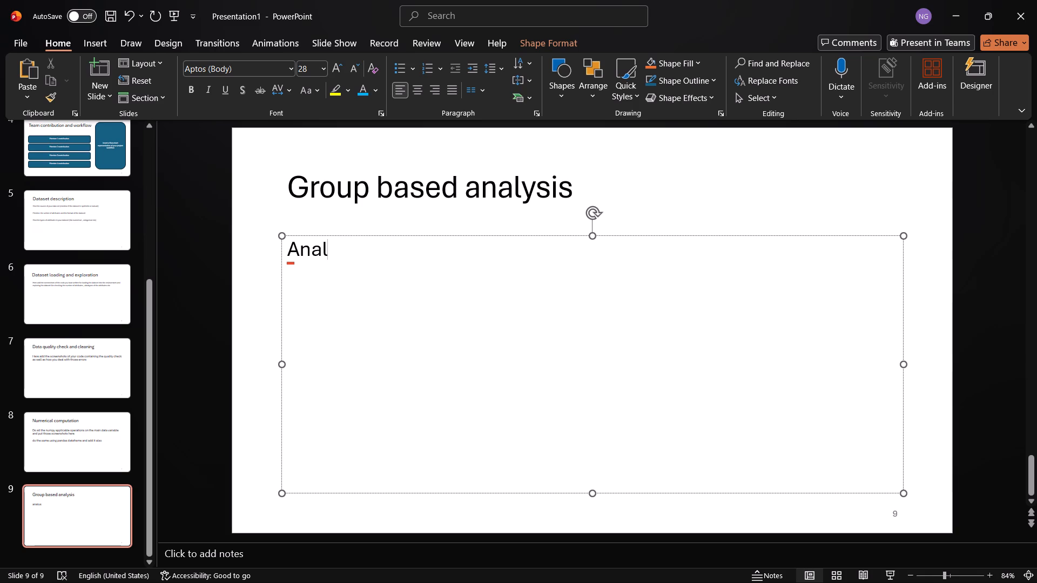
{"action": "type", "text": "yse"}
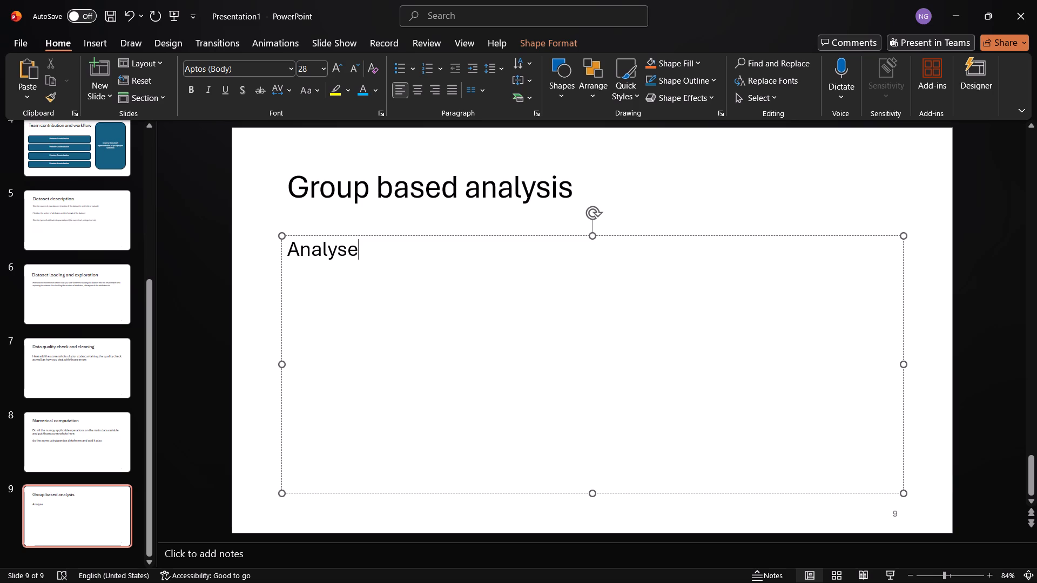
{"action": "key", "text": "space"}
{"action": "type", "text": "the dataset"}
{"action": "key", "text": "space"}
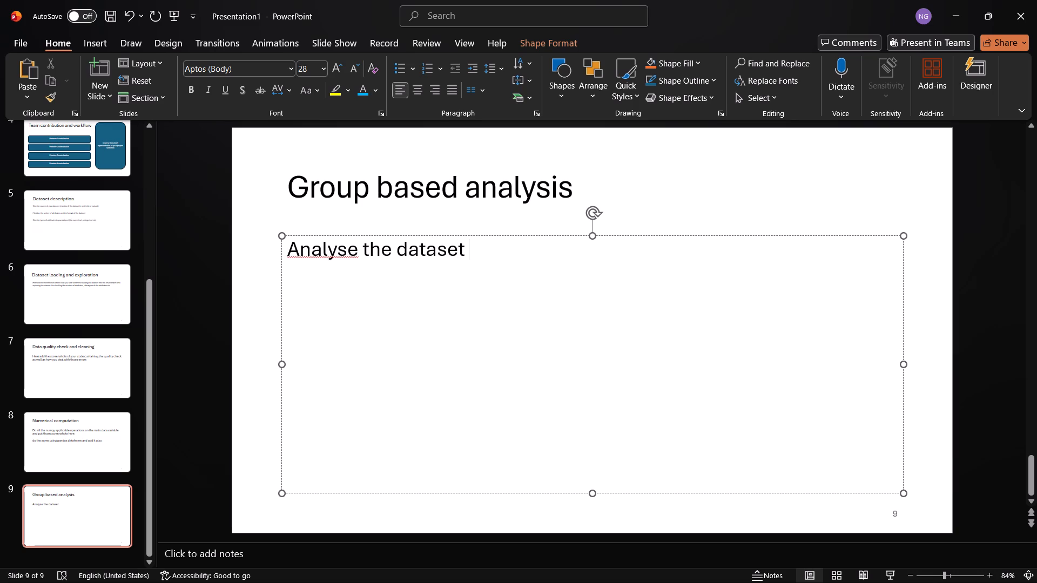
Continue the ninth slide's body text with "by along various attributes using the groupby operation".
{"action": "type", "text": "by categorix"}
{"action": "key", "text": "BackSpace"}
{"action": "key", "text": "z"}
{"action": "type", "text": "ing"}
{"action": "key", "text": "space"}
{"action": "type", "text": "using"}
{"action": "key", "text": "space"}
{"action": "key", "text": "BackSpace"}
{"action": "key", "text": "BackSpace"}
{"action": "key", "text": "BackSpace"}
{"action": "key", "text": "BackSpace"}
{"action": "key", "text": "BackSpace"}
{"action": "key", "text": "BackSpace"}
{"action": "key", "text": "BackSpace"}
{"action": "key", "text": "BackSpace"}
{"action": "key", "text": "BackSpace"}
{"action": "key", "text": "BackSpace"}
{"action": "key", "text": "BackSpace"}
{"action": "key", "text": "BackSpace"}
{"action": "key", "text": "BackSpace"}
{"action": "key", "text": "BackSpace"}
{"action": "key", "text": "BackSpace"}
{"action": "key", "text": "BackSpace"}
{"action": "key", "text": "BackSpace"}
{"action": "key", "text": "BackSpace"}
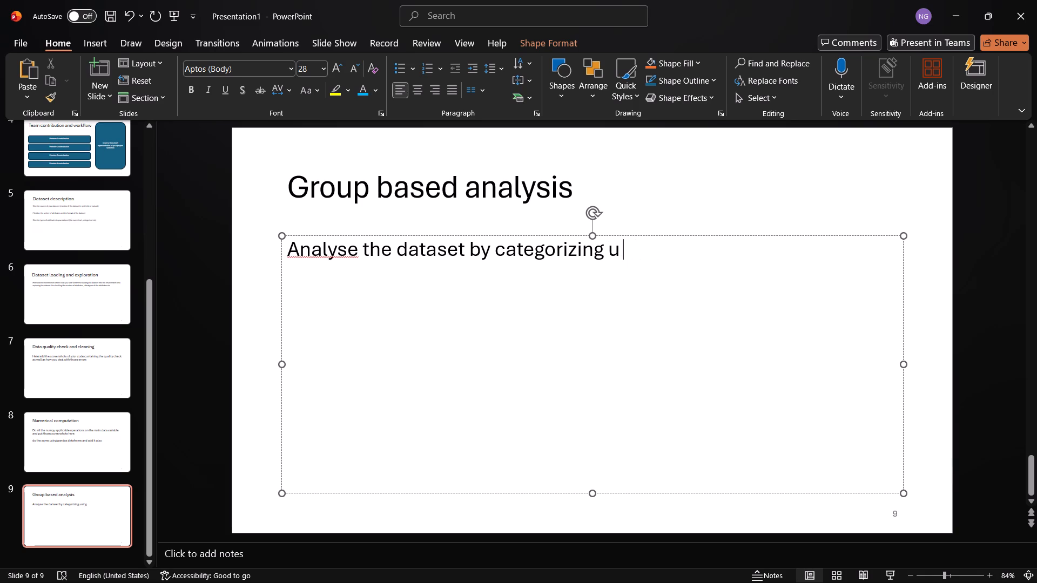
{"action": "key", "text": "BackSpace"}
{"action": "type", "text": "along varioous attributes using the"}
{"action": "key", "text": "space"}
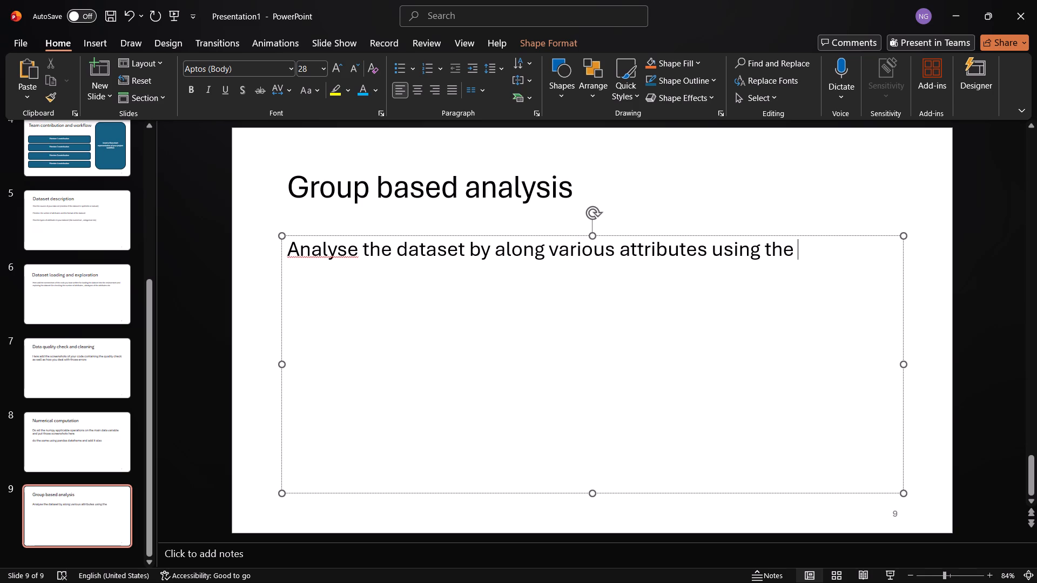
{"action": "type", "text": "groupby"}
{"action": "key", "text": "space"}
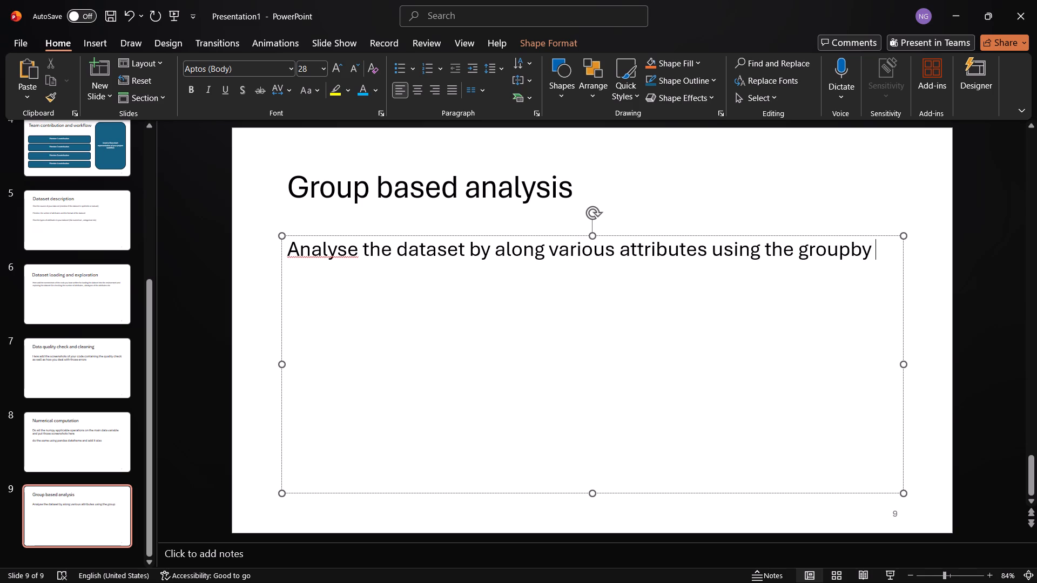
{"action": "type", "text": "operation"}
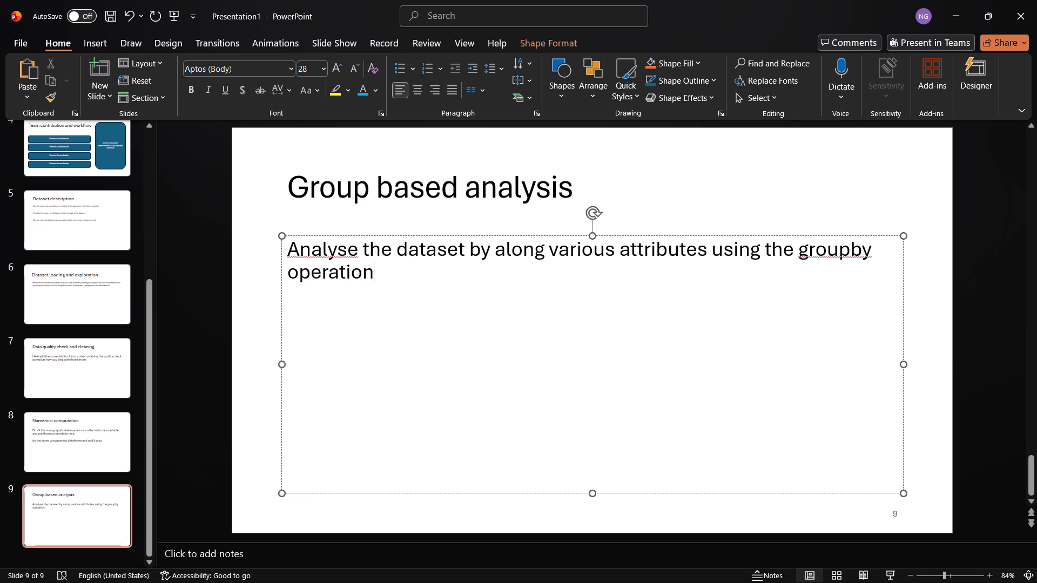
Append "and put those screenshots" to the ninth slide's body text.
{"action": "key", "text": "space"}
{"action": "type", "text": "and put thos"}
{"action": "key", "text": "space"}
{"action": "key", "text": "BackSpace"}
{"action": "type", "text": "e screenshots"}
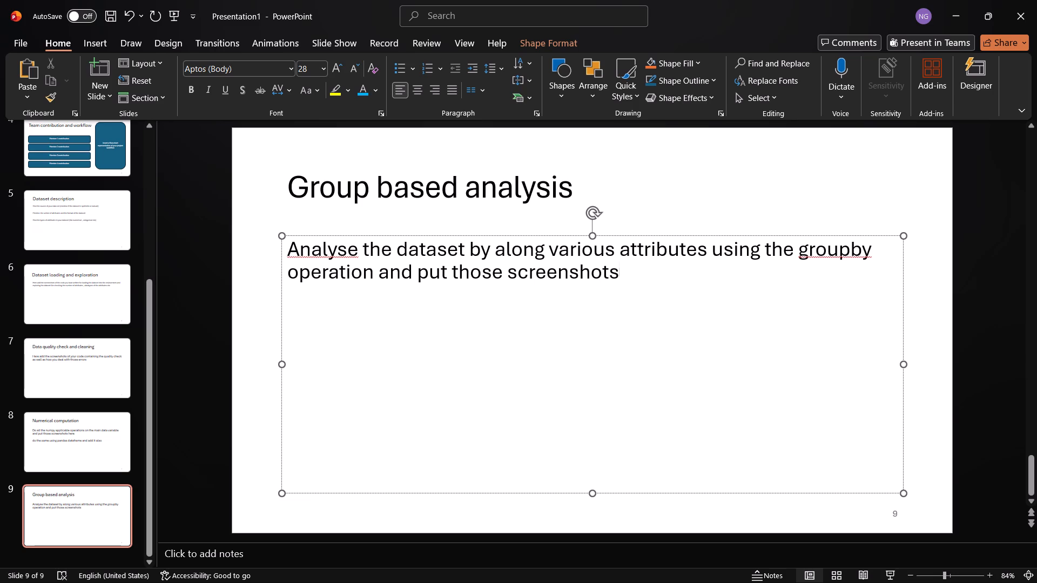
Add a tenth slide after the group based analysis slide.
{"action": "right_click", "coordinate": [667, 180]}
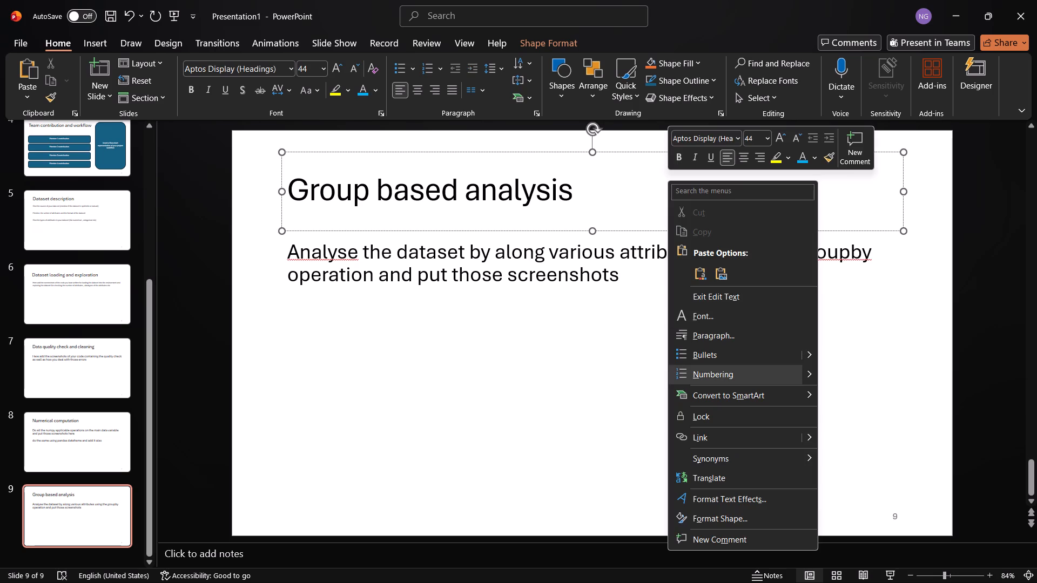
{"action": "left_click", "coordinate": [928, 337]}
{"action": "right_click", "coordinate": [928, 337]}
{"action": "left_click", "coordinate": [849, 104]}
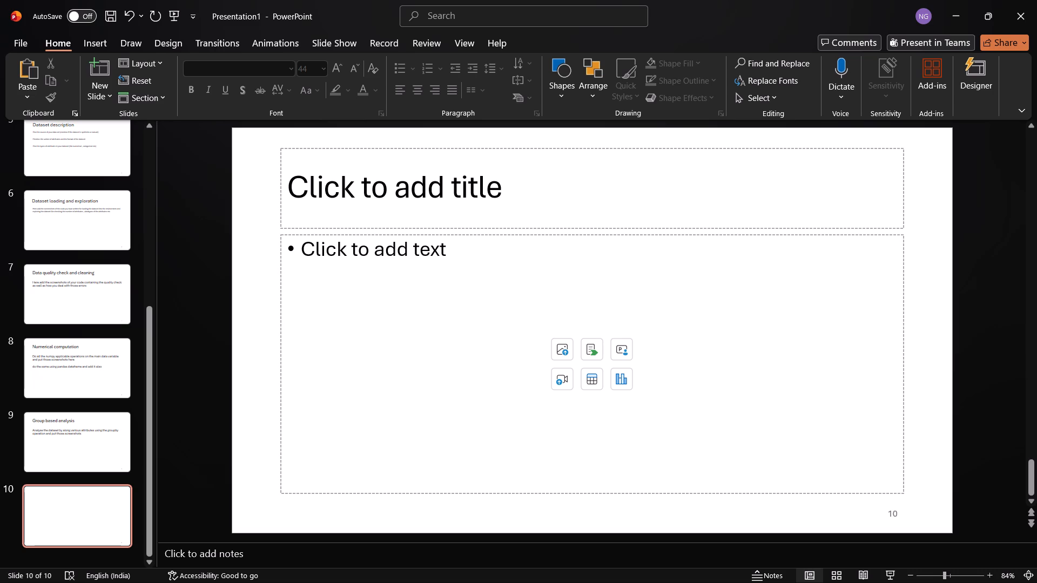
Title the tenth slide "Visualisations".
{"action": "left_click", "coordinate": [394, 200]}
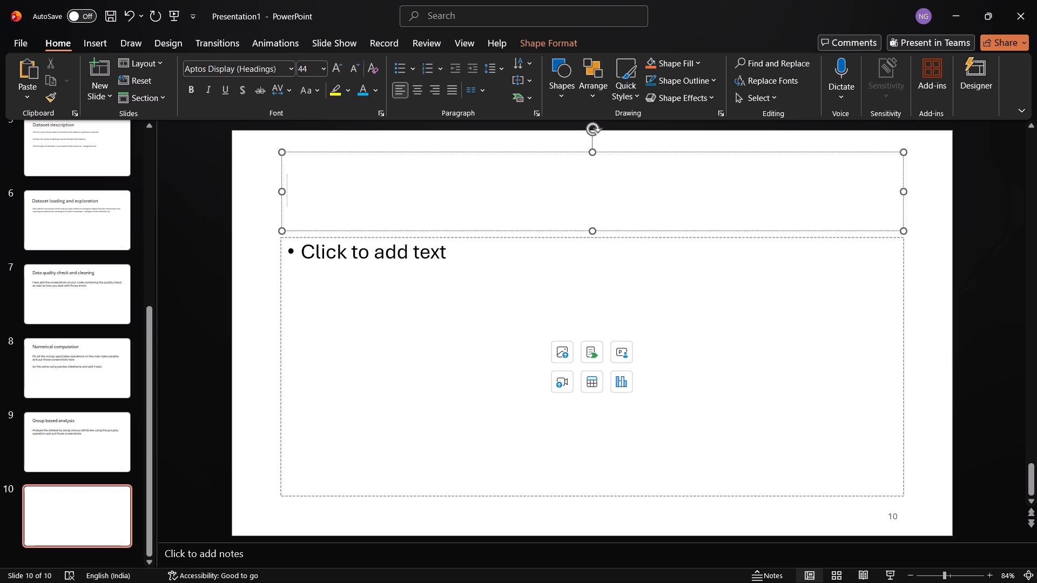
{"action": "type", "text": "visualisation"}
{"action": "type", "text": "s"}
{"action": "key", "text": "space"}
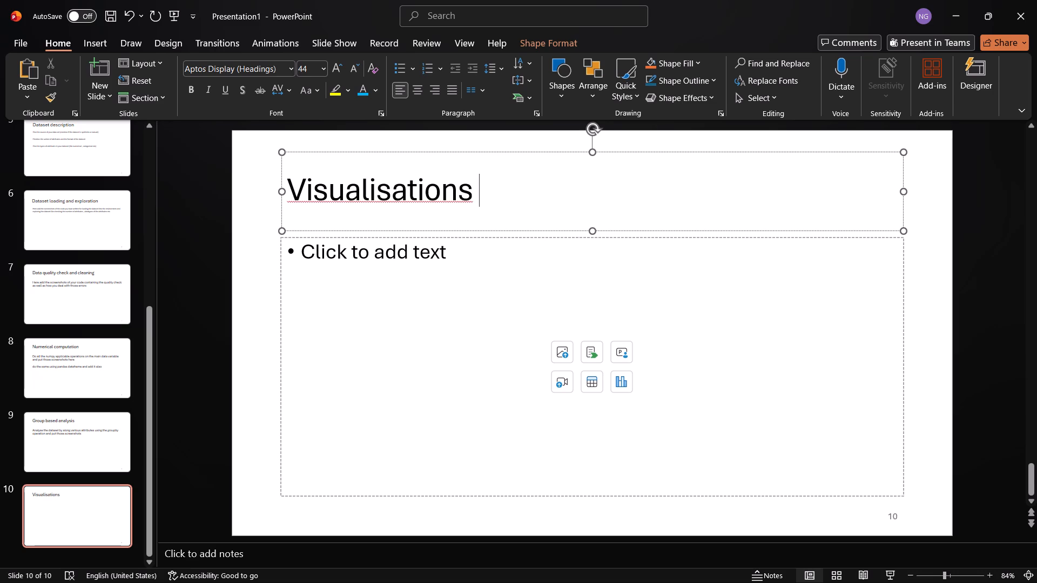
Remove the bullet in the tenth slide's body placeholder and enter "Put the visualization output screenshots here".
{"action": "left_click", "coordinate": [461, 307]}
{"action": "key", "text": "BackSpace"}
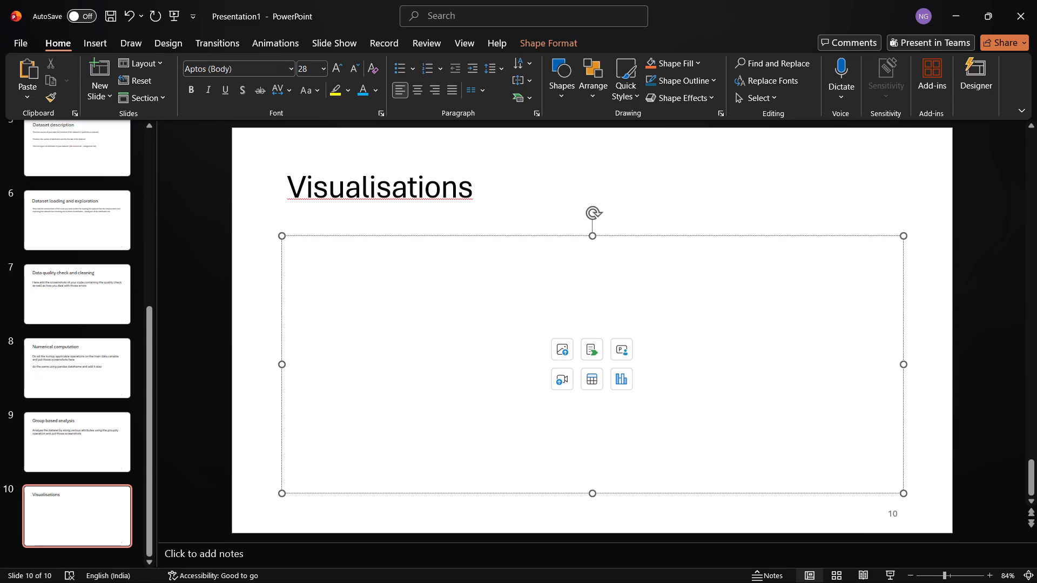
{"action": "type", "text": "put the visualisation"}
{"action": "key", "text": "space"}
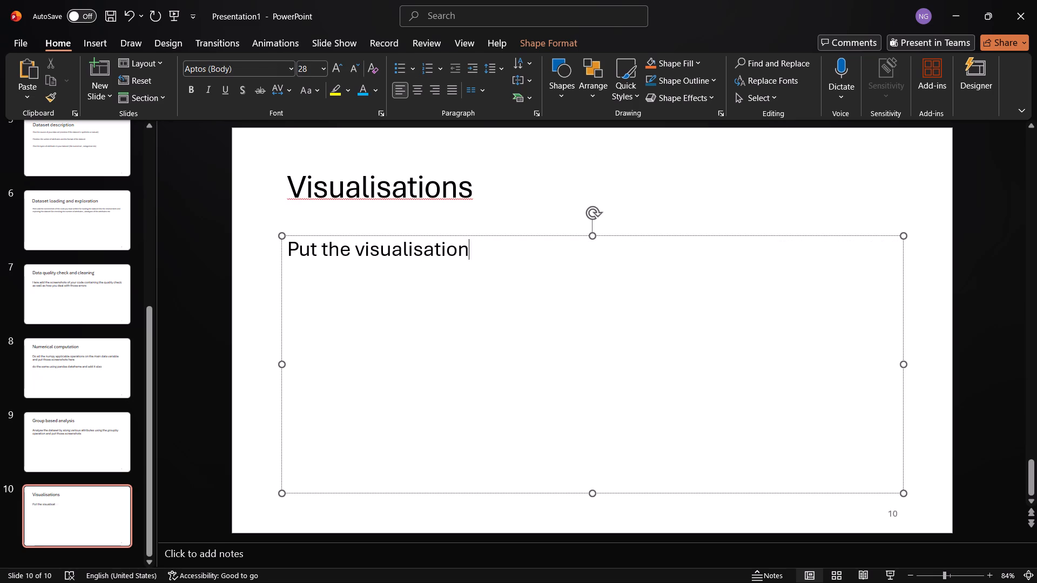
{"action": "type", "text": "output screenshots here"}
{"action": "key", "text": "space"}
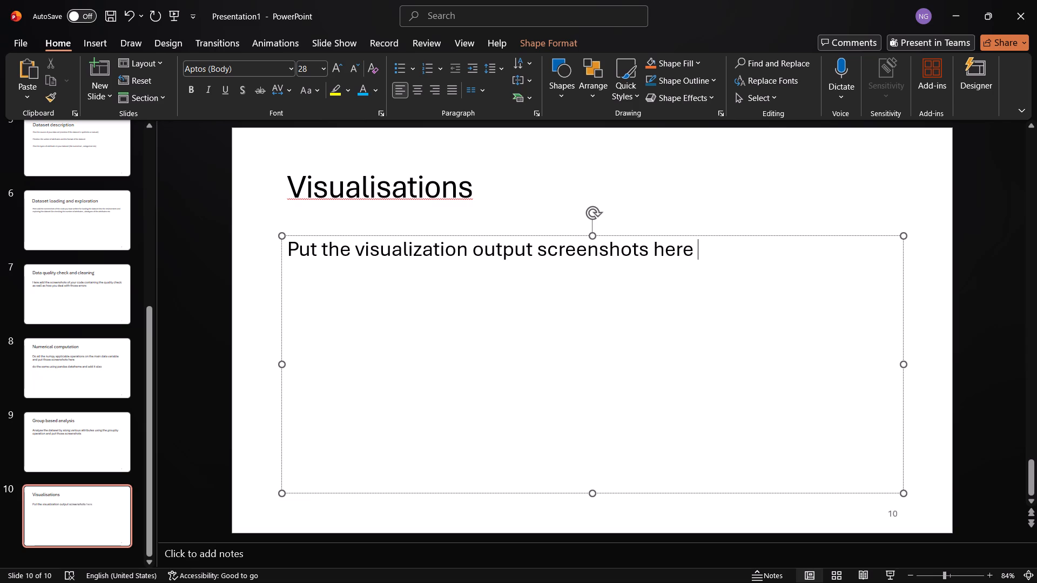
Append "(2 in a single slide)" to the tenth slide's instruction, with no space before the closing parenthesis.
{"action": "type", "text": "()"}
{"action": "key", "text": "Left"}
{"action": "type", "text": "2 in a sibg"}
{"action": "key", "text": "BackSpace"}
{"action": "key", "text": "BackSpace"}
{"action": "type", "text": "ngle slide"}
{"action": "key", "text": "space"}
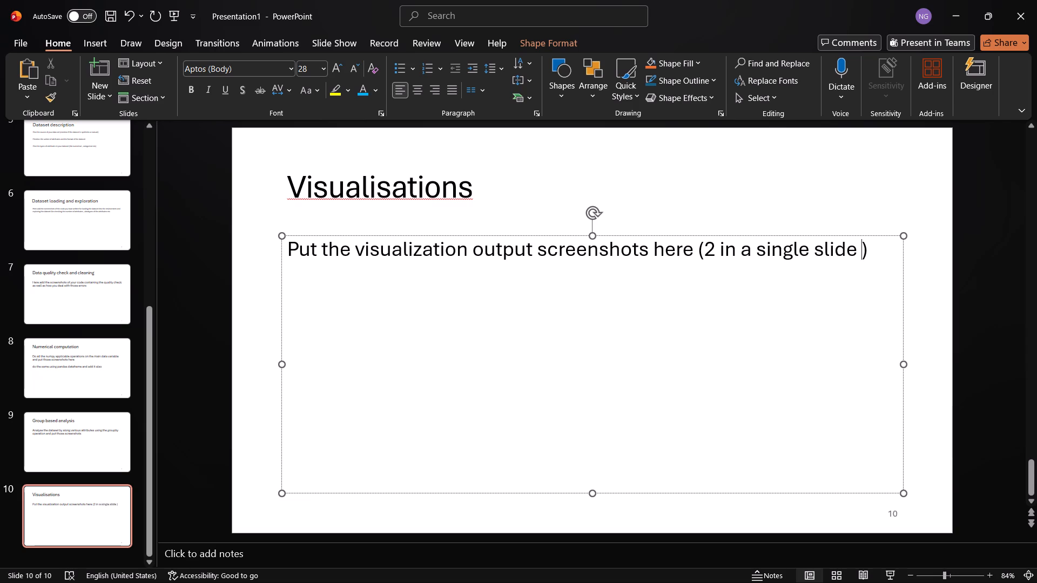
{"action": "key", "text": "Right"}
{"action": "key", "text": "Left"}
{"action": "key", "text": "BackSpace"}
{"action": "key", "text": "Right"}
On a new line below the tenth slide's instruction, add the parenthesised note "(atleast 4 visualisations are mandatory )".
{"action": "key", "text": "shift+Return"}
{"action": "type", "text": "()"}
{"action": "key", "text": "Left"}
{"action": "type", "text": "atleast"}
{"action": "key", "text": "space"}
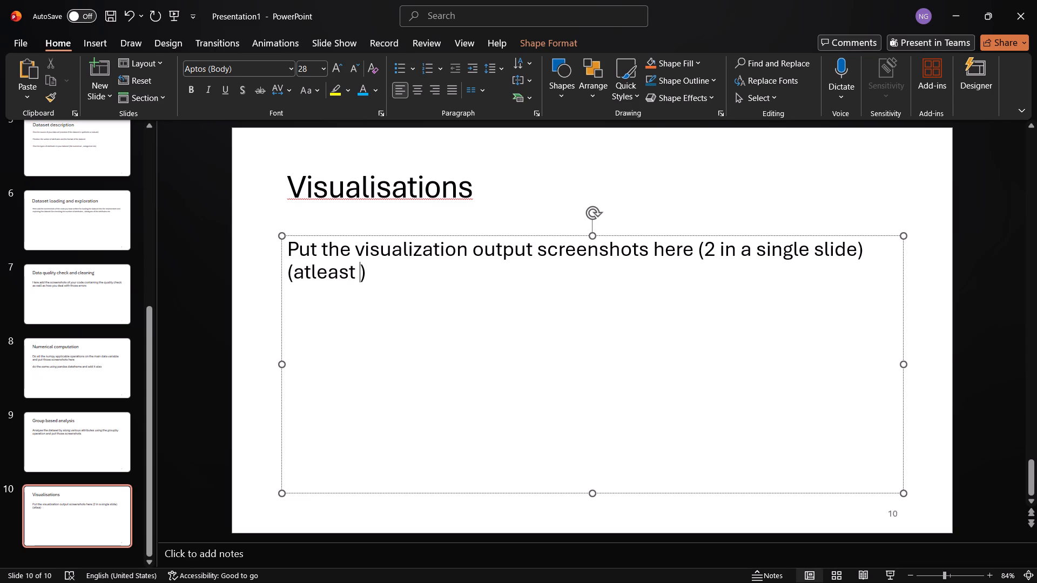
{"action": "type", "text": "4 vu"}
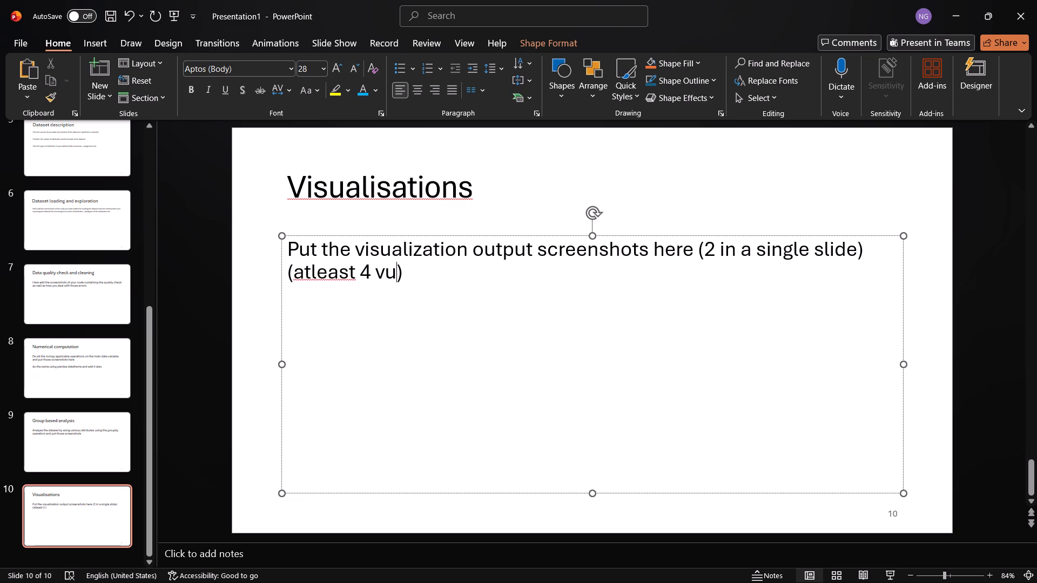
{"action": "key", "text": "BackSpace"}
{"action": "type", "text": "isualisations are mandatory"}
{"action": "key", "text": "space"}
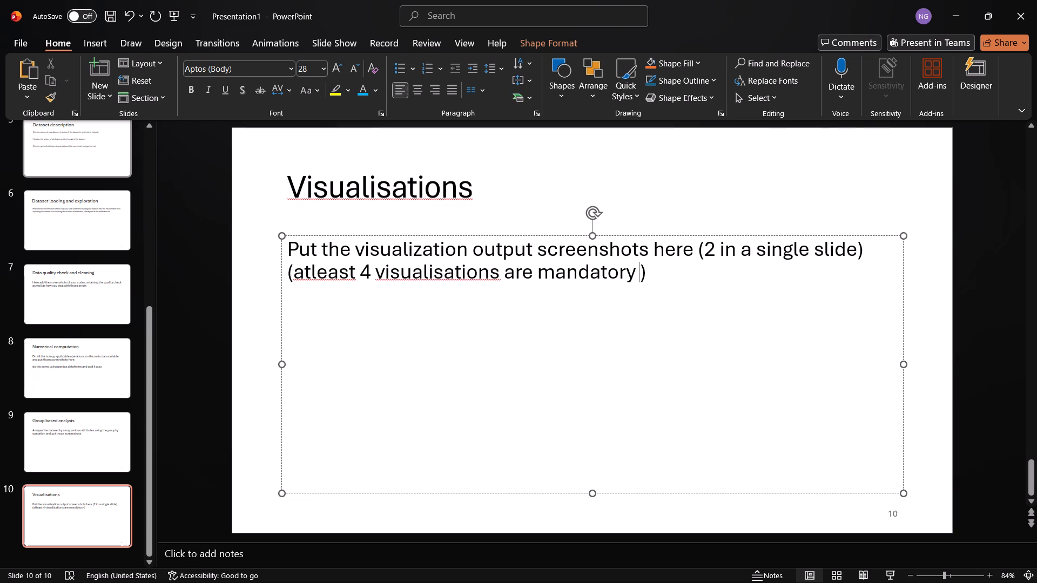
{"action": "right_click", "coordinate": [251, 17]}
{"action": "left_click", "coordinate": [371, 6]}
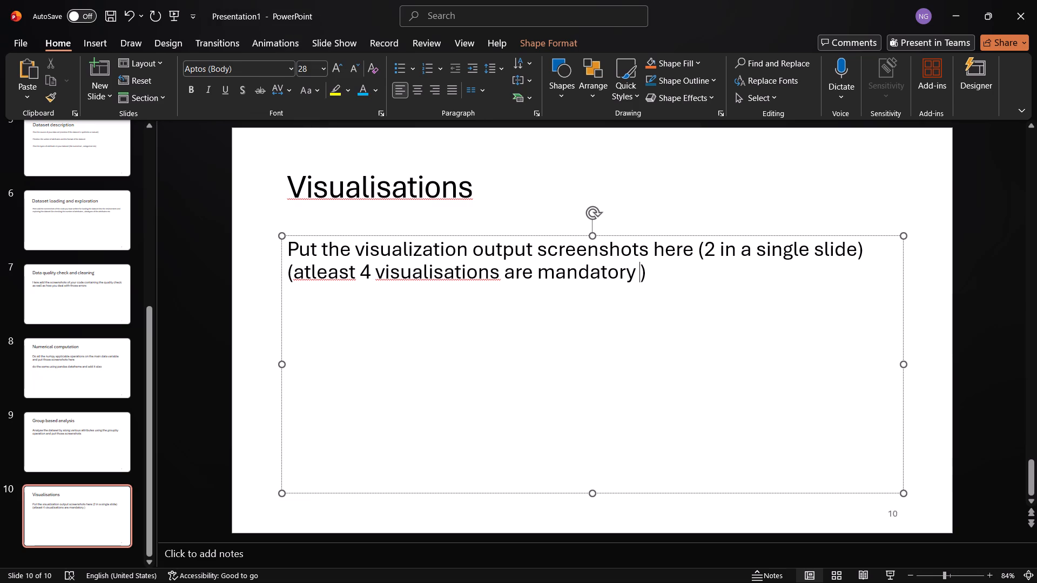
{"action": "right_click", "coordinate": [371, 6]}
Add an eleventh slide after the visualisations slide.
{"action": "left_click", "coordinate": [192, 218]}
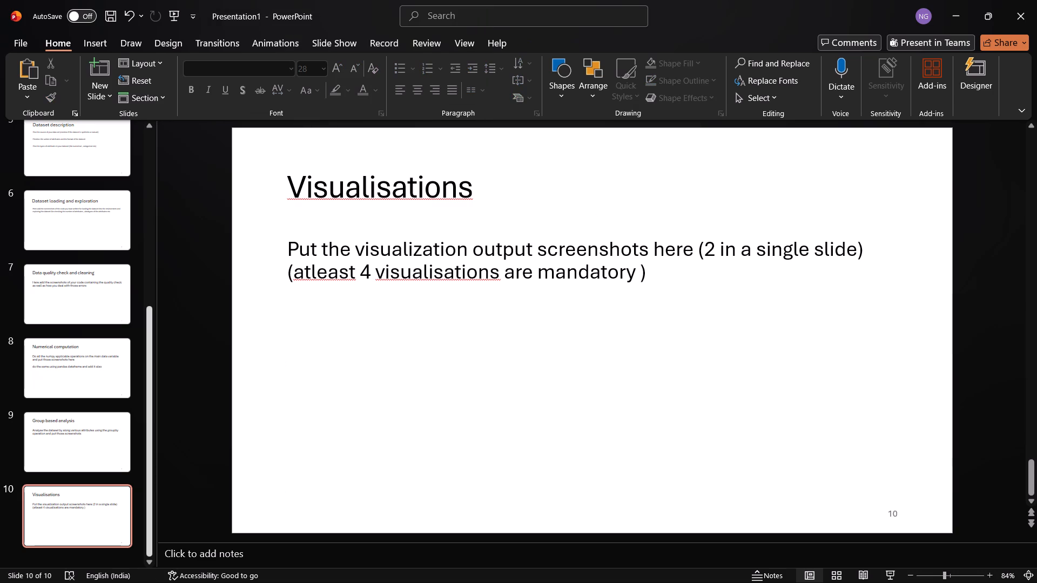
{"action": "right_click", "coordinate": [243, 354]}
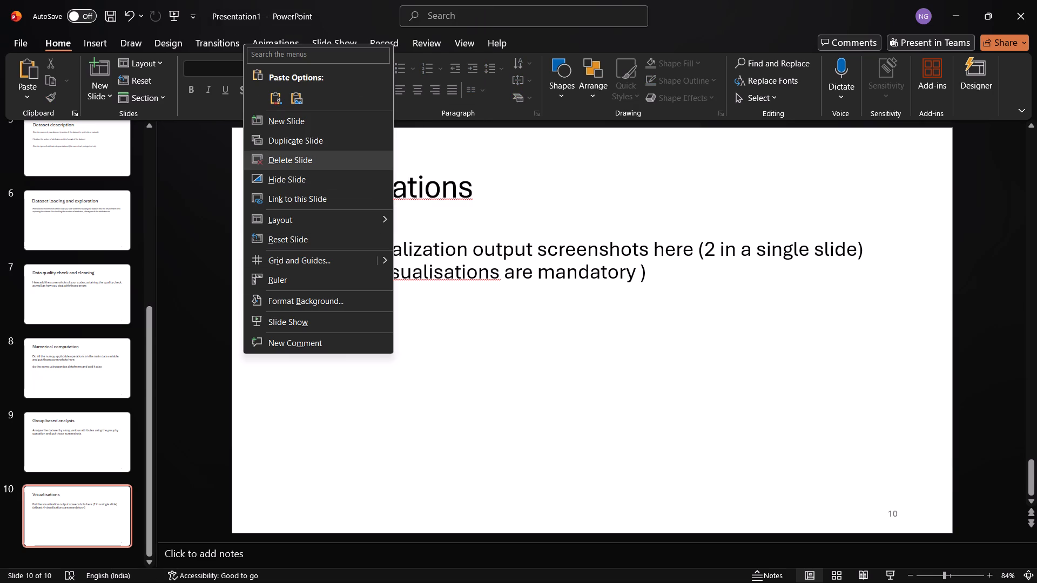
{"action": "left_click", "coordinate": [259, 118]}
Remove the bullet from the eleventh slide's body placeholder, leaving the placeholder empty.
{"action": "left_click", "coordinate": [412, 249]}
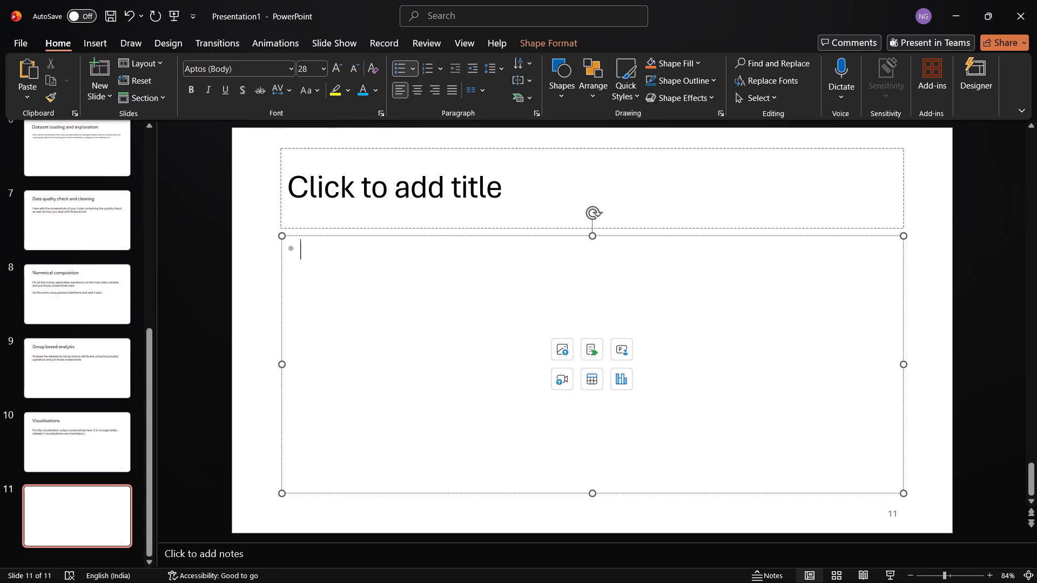
{"action": "key", "text": "BackSpace"}
{"action": "type", "text": "co"}
{"action": "key", "text": "BackSpace"}
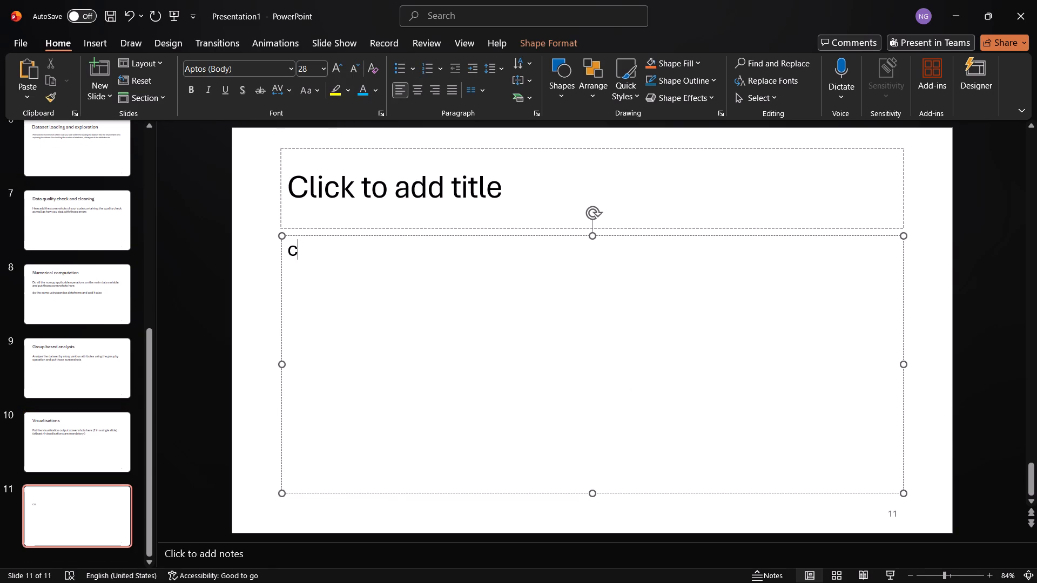
{"action": "key", "text": "BackSpace"}
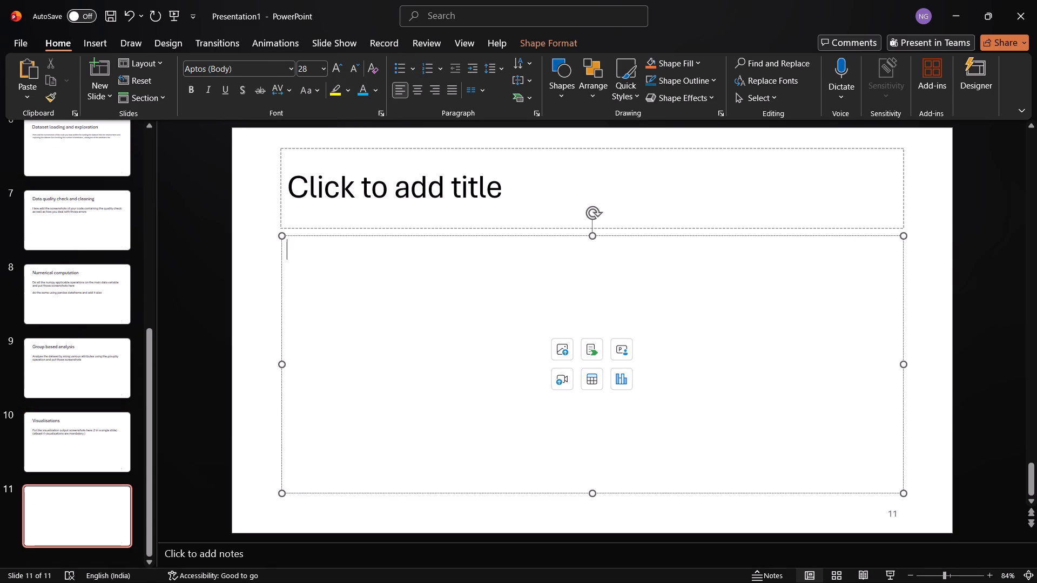
Title the eleventh slide "visualizations".
{"action": "left_click", "coordinate": [405, 170]}
{"action": "type", "text": "visualizations"}
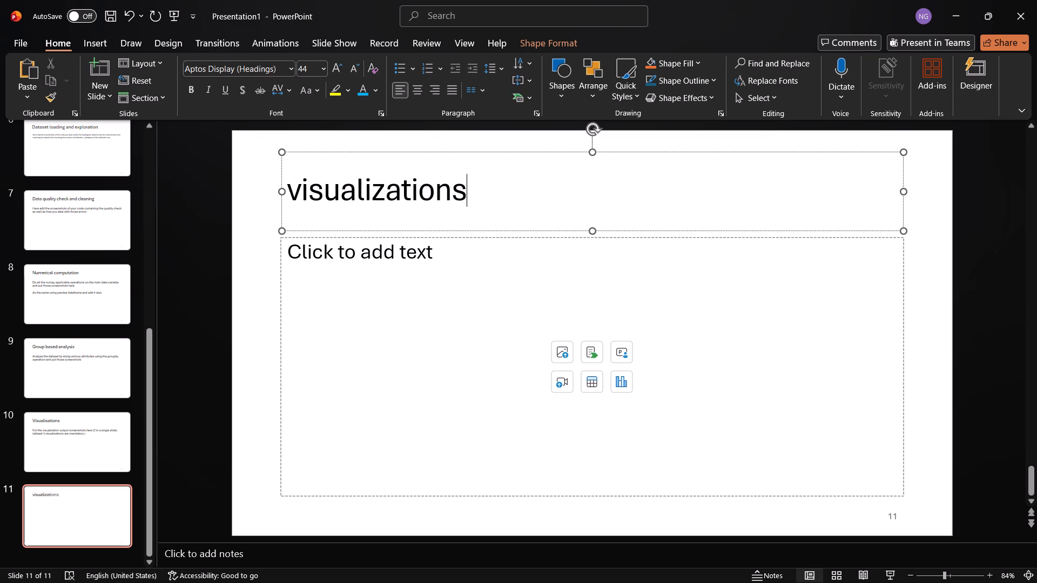
Correct the spelling of the tenth slide's title to "Visualizations".
{"action": "left_click", "coordinate": [84, 419]}
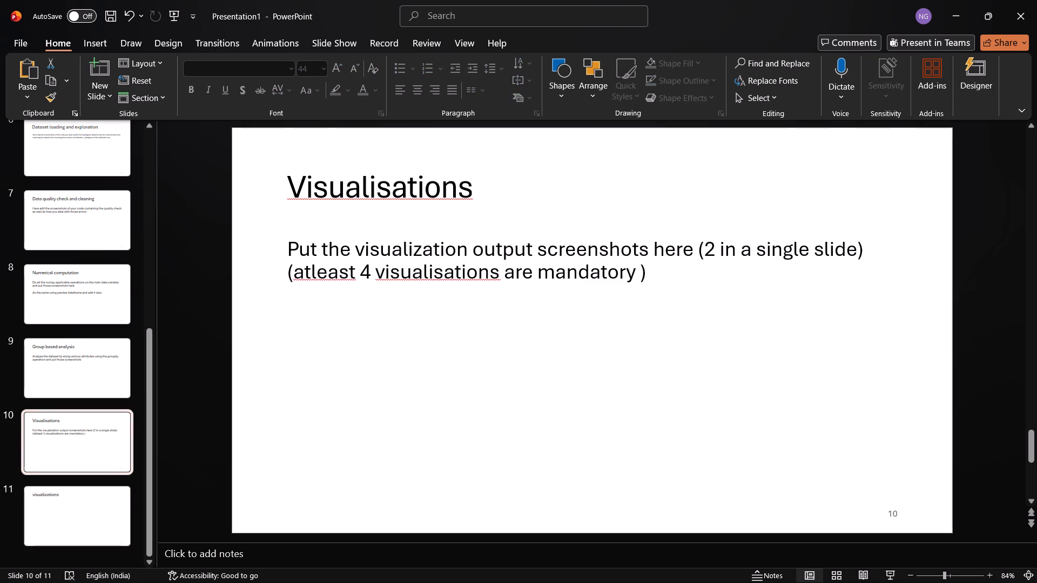
{"action": "left_click", "coordinate": [70, 539]}
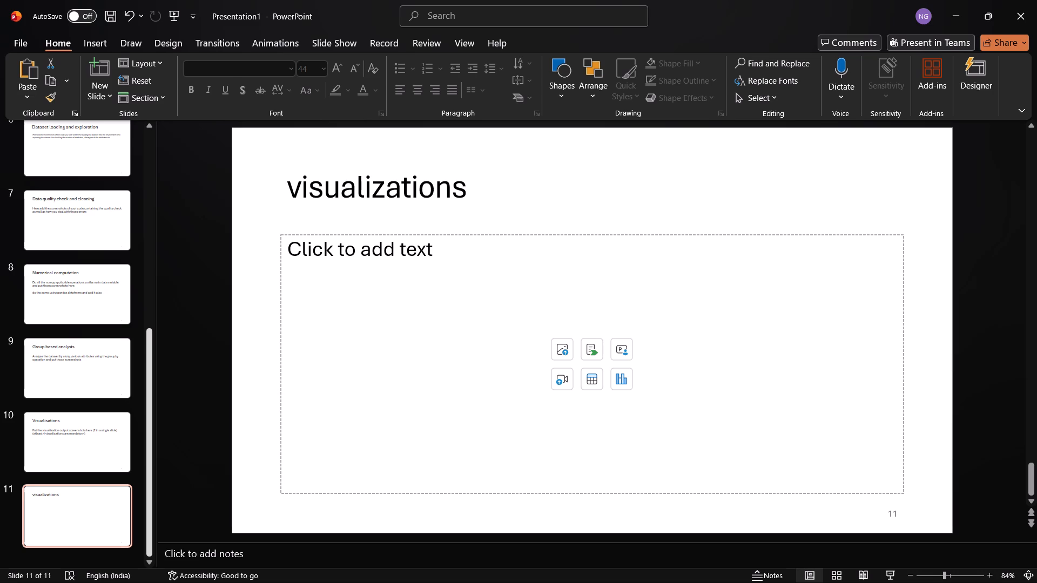
{"action": "left_click", "coordinate": [78, 466]}
{"action": "left_click", "coordinate": [386, 186]}
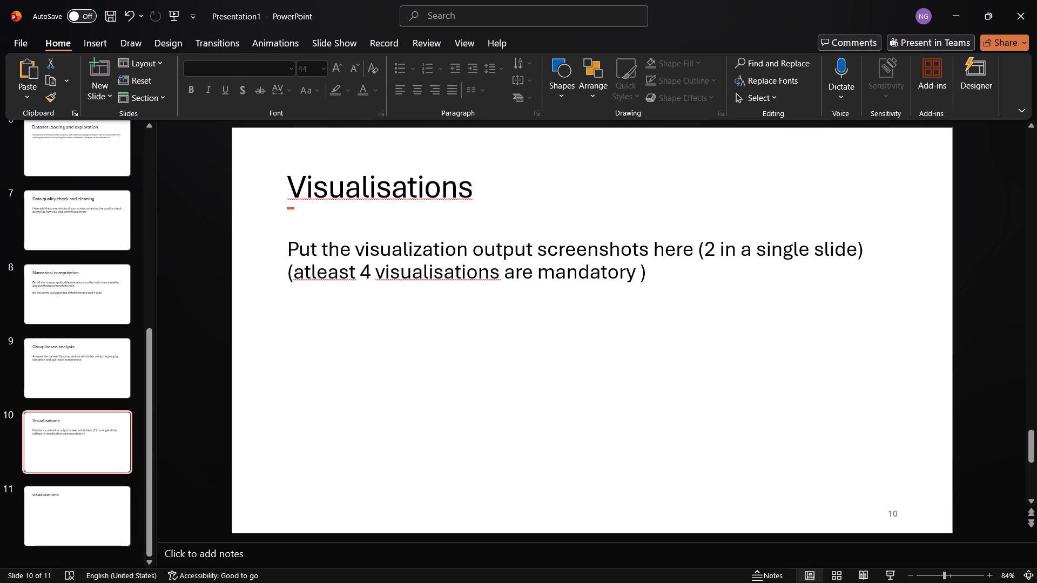
{"action": "right_click", "coordinate": [386, 186]}
{"action": "left_click", "coordinate": [434, 199]}
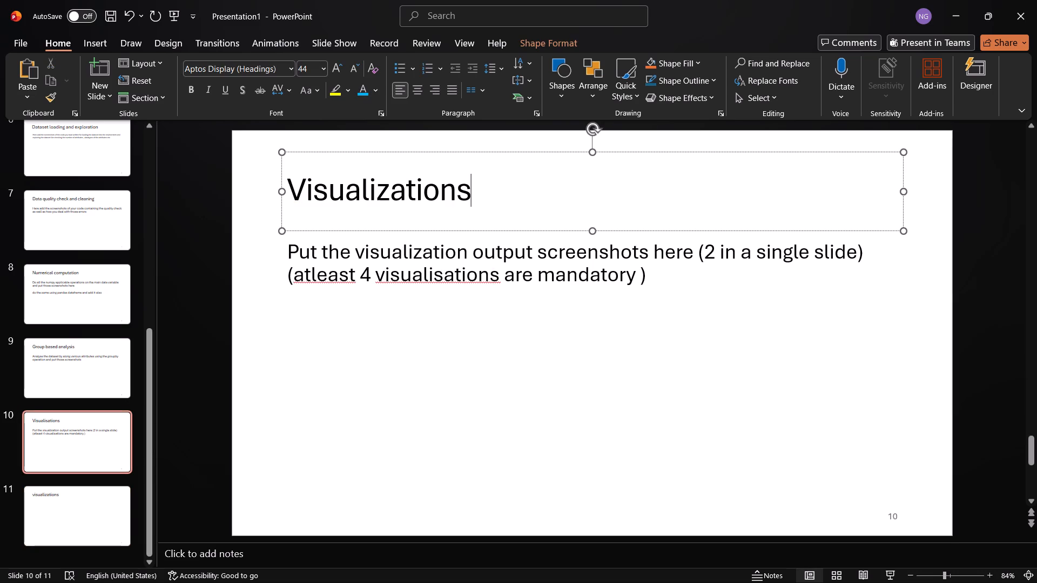
Add a twelfth slide after the eleventh and title it "conclusion".
{"action": "left_click", "coordinate": [113, 505]}
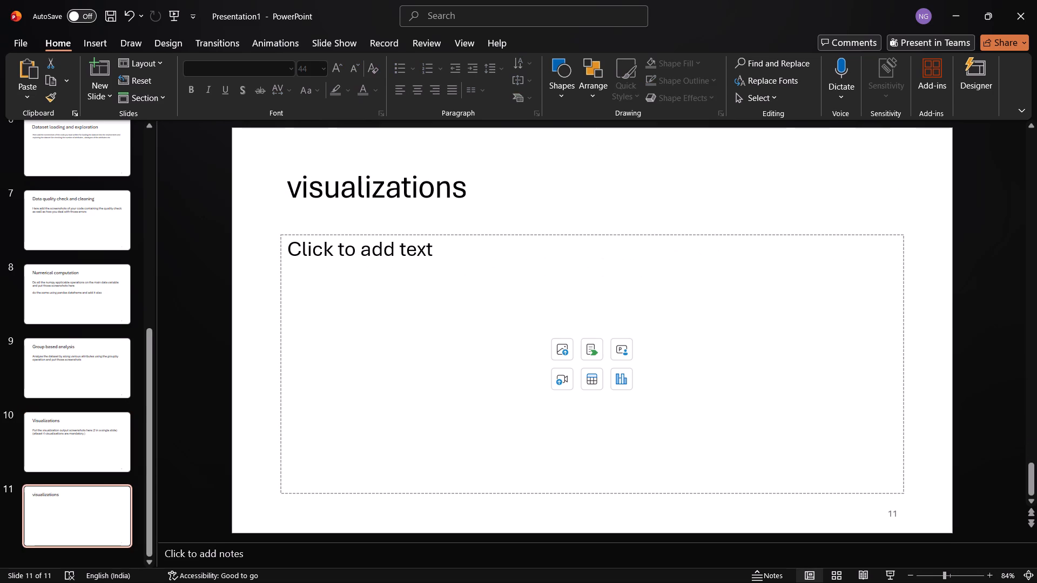
{"action": "right_click", "coordinate": [589, 157]}
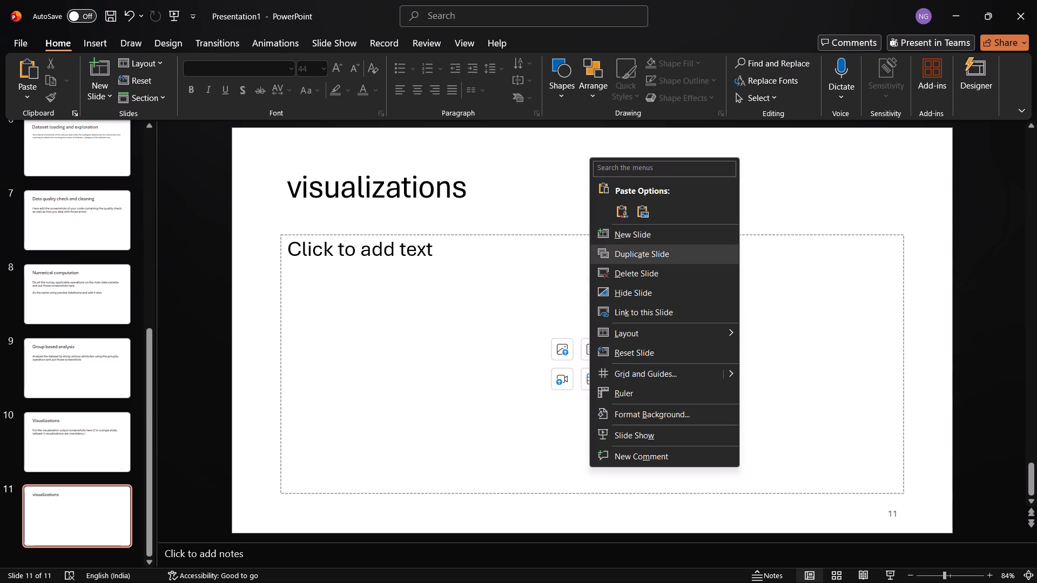
{"action": "left_click", "coordinate": [602, 239]}
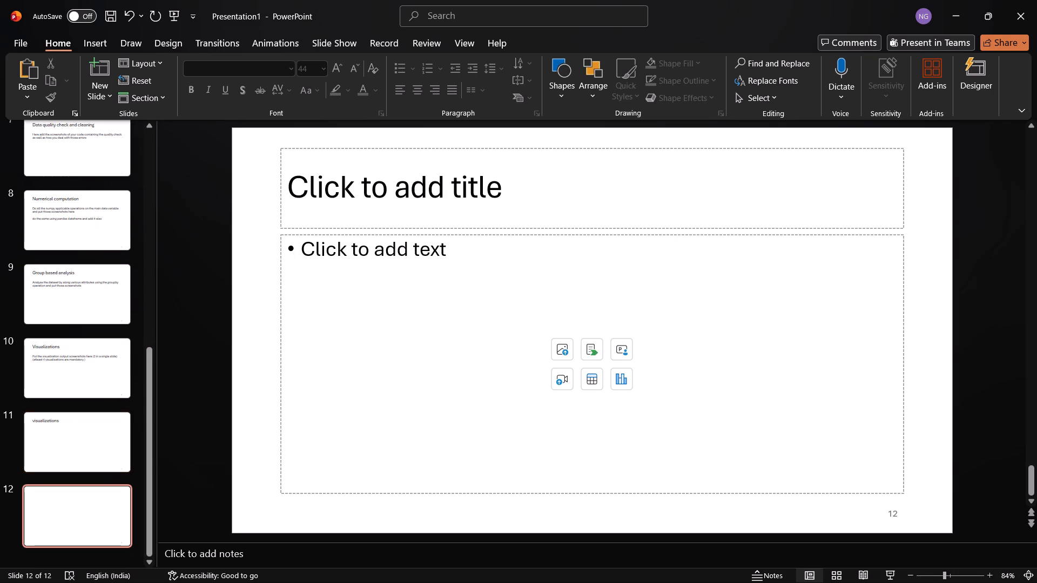
{"action": "left_click", "coordinate": [452, 181]}
{"action": "type", "text": "conclusion"}
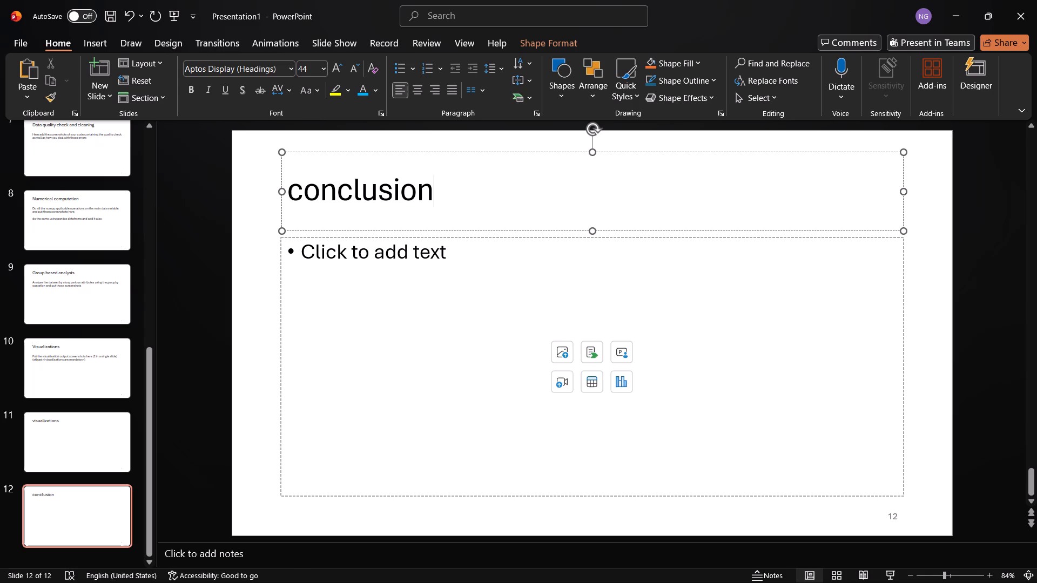
Fill the conclusion slide's body, without a bullet, with "Give a brief explanation of the overall project journey".
{"action": "left_click", "coordinate": [422, 250]}
{"action": "key", "text": "BackSpace"}
{"action": "type", "text": "give a brief explaination o t"}
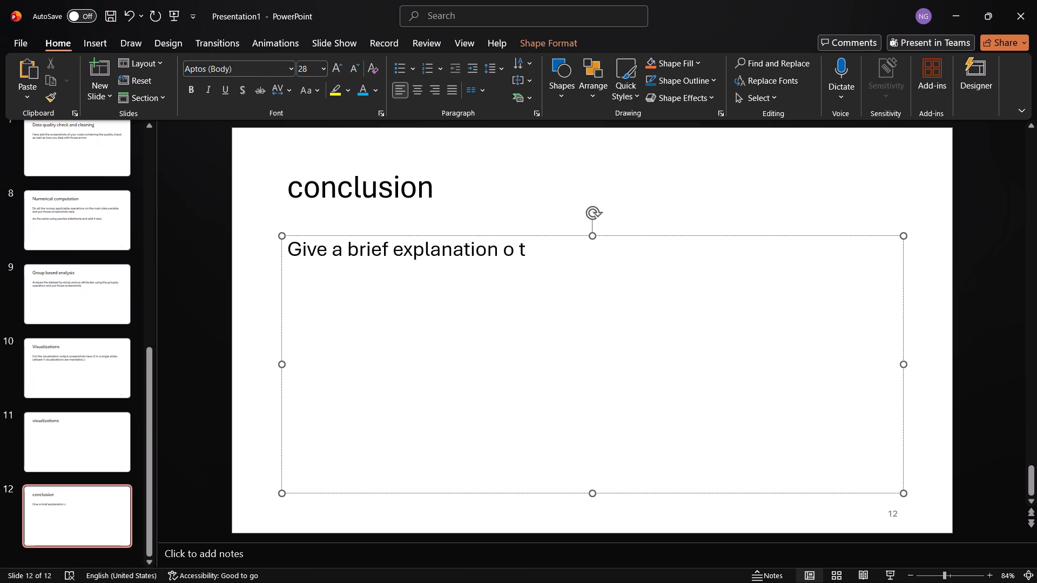
{"action": "key", "text": "BackSpace"}
{"action": "key", "text": "BackSpace"}
{"action": "type", "text": "f the overall project"}
{"action": "key", "text": "space"}
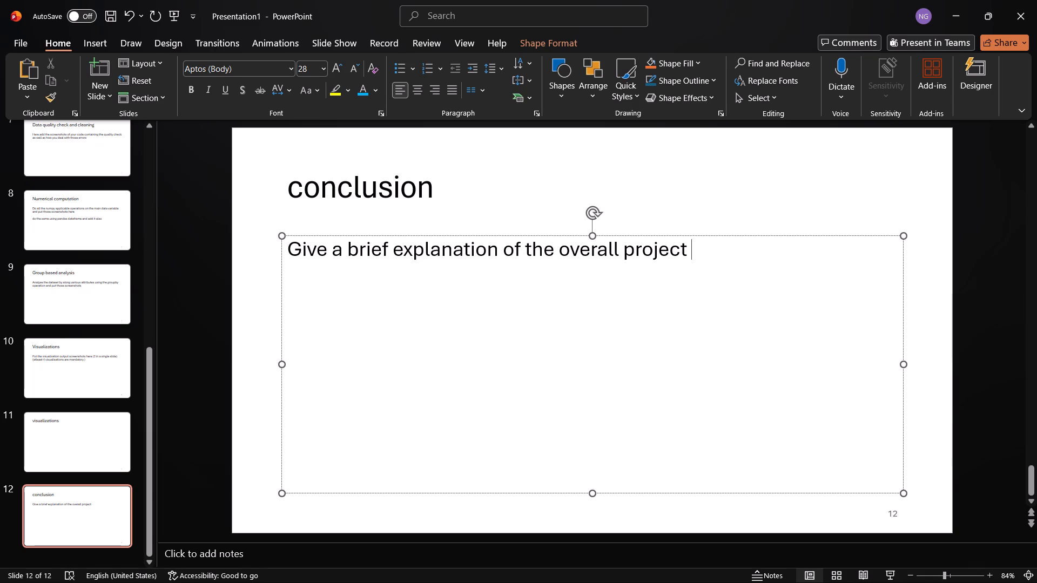
{"action": "type", "text": "journey"}
{"action": "key", "text": "space"}
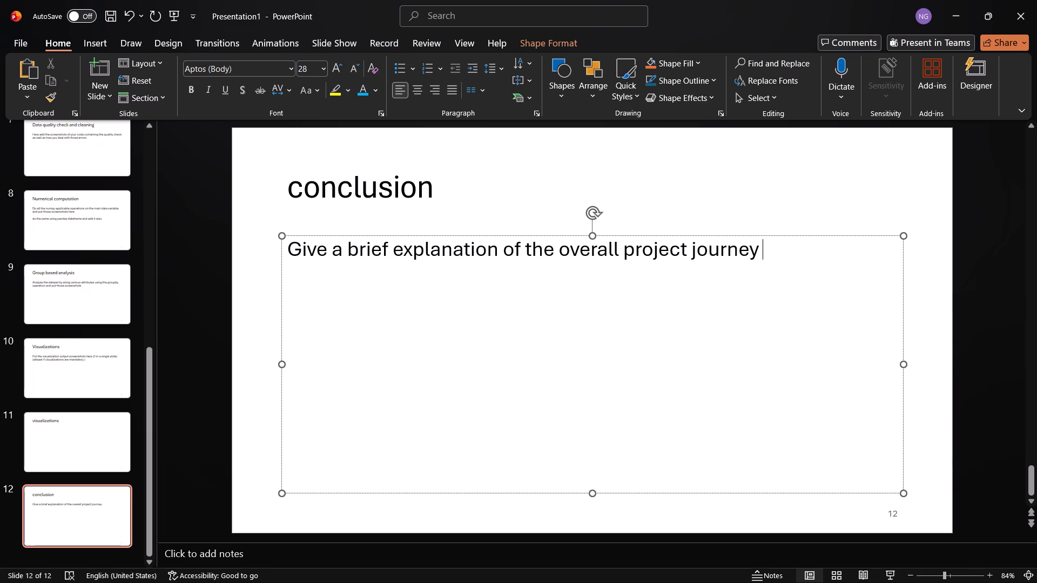
Add a thirteenth slide after the conclusion slide and title it "Future scope".
{"action": "left_click", "coordinate": [938, 178]}
{"action": "right_click", "coordinate": [938, 178]}
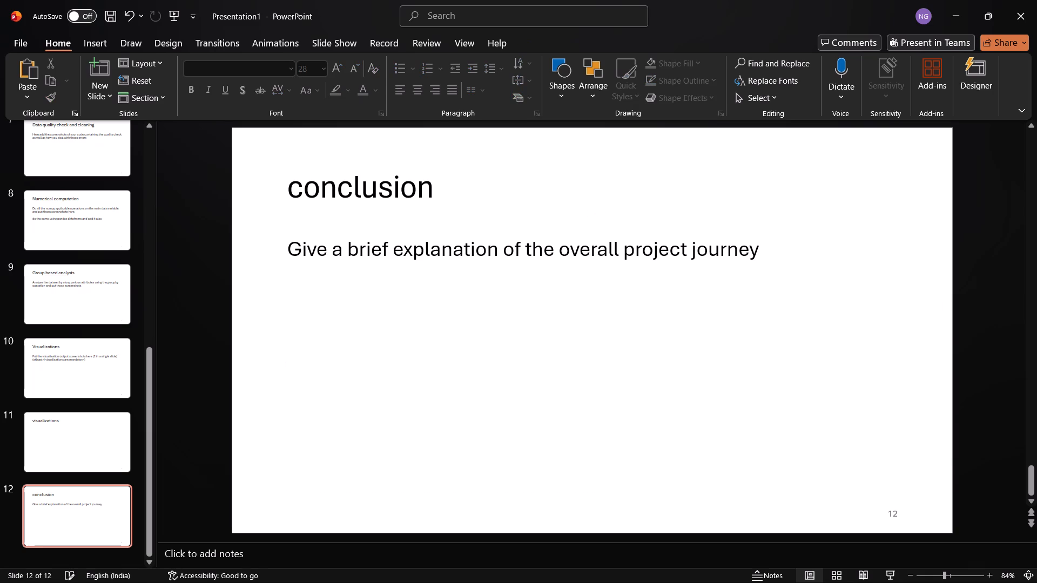
{"action": "left_click", "coordinate": [854, 259]}
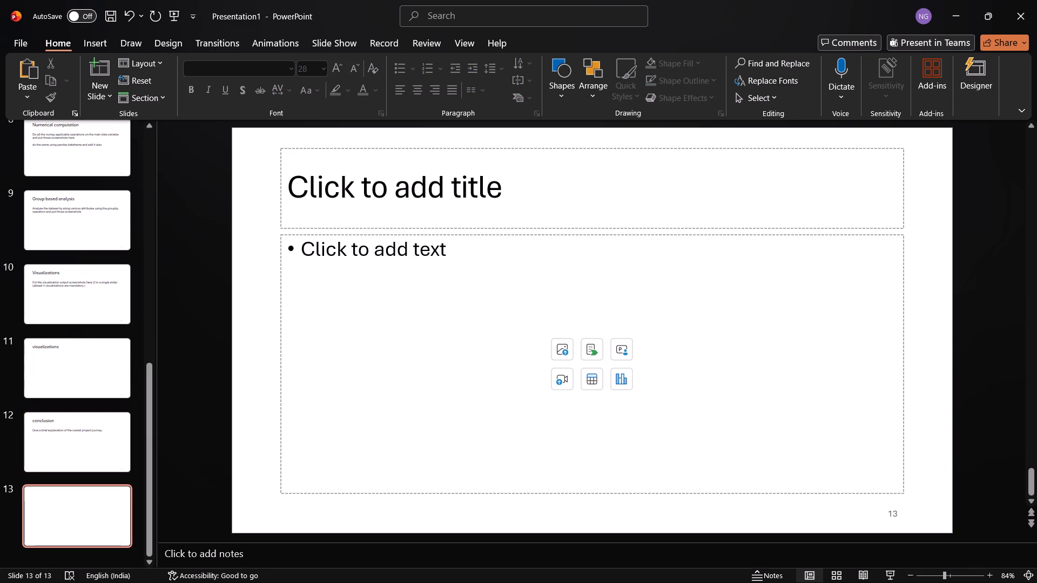
{"action": "left_click", "coordinate": [591, 208]}
{"action": "type", "text": "fi"}
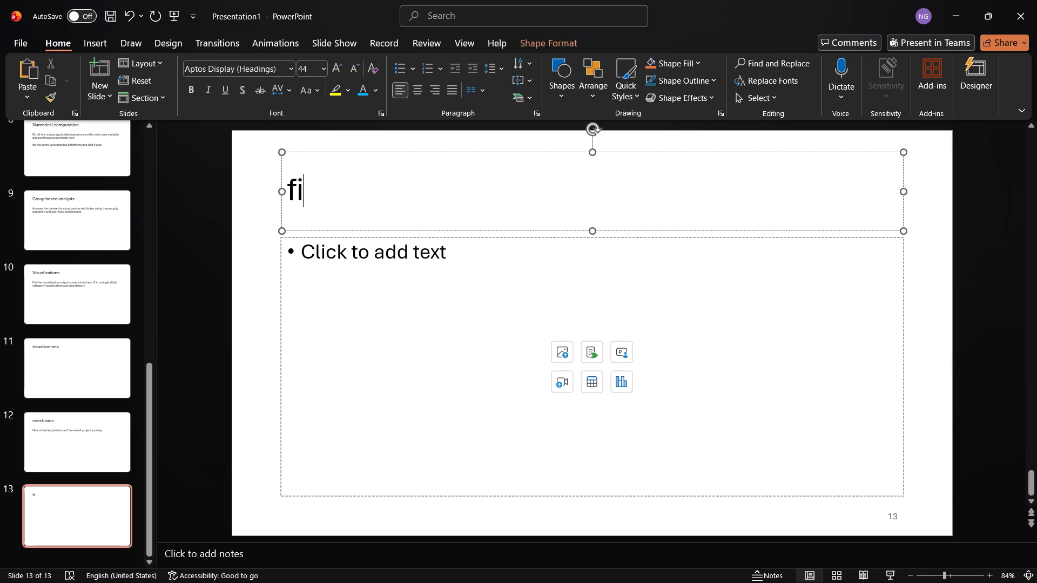
{"action": "key", "text": "equal"}
{"action": "key", "text": "BackSpace"}
{"action": "key", "text": "BackSpace"}
{"action": "key", "text": "BackSpace"}
{"action": "key", "text": "BackSpace"}
{"action": "type", "text": "future scope"}
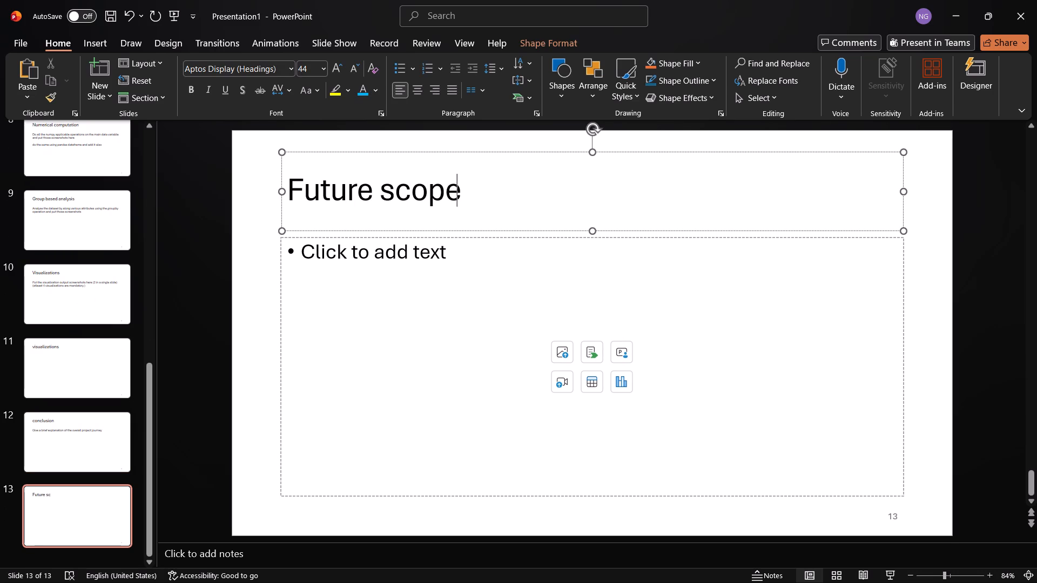
{"action": "key", "text": "space"}
Begin the Future scope slide's body, without a bullet, with the correctly spelled words "Include what improvements".
{"action": "left_click", "coordinate": [485, 261]}
{"action": "key", "text": "BackSpace"}
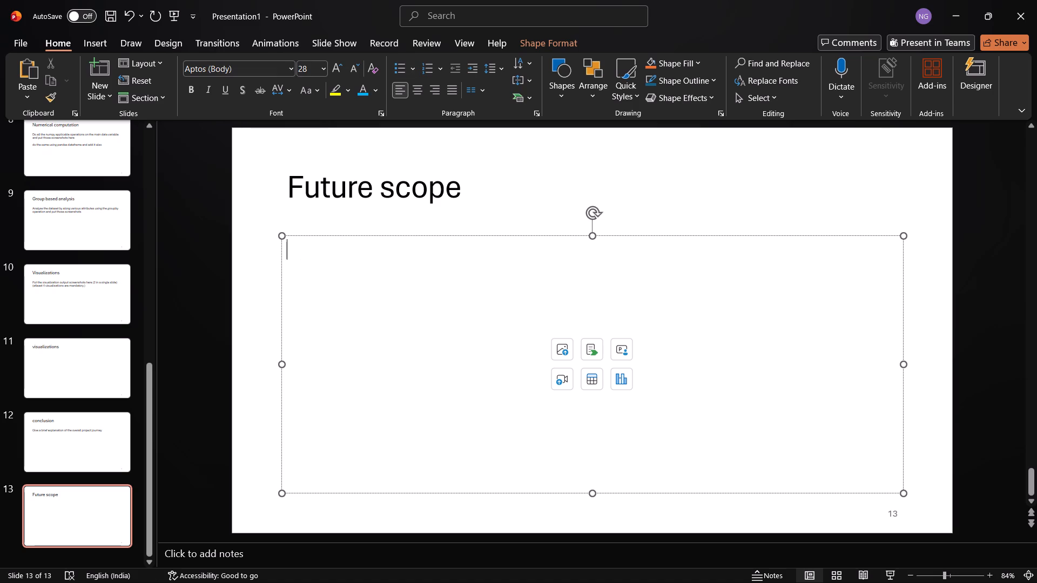
{"action": "type", "text": "innclu"}
{"action": "key", "text": "BackSpace"}
{"action": "type", "text": "ude what impro"}
{"action": "type", "text": "vemen"}
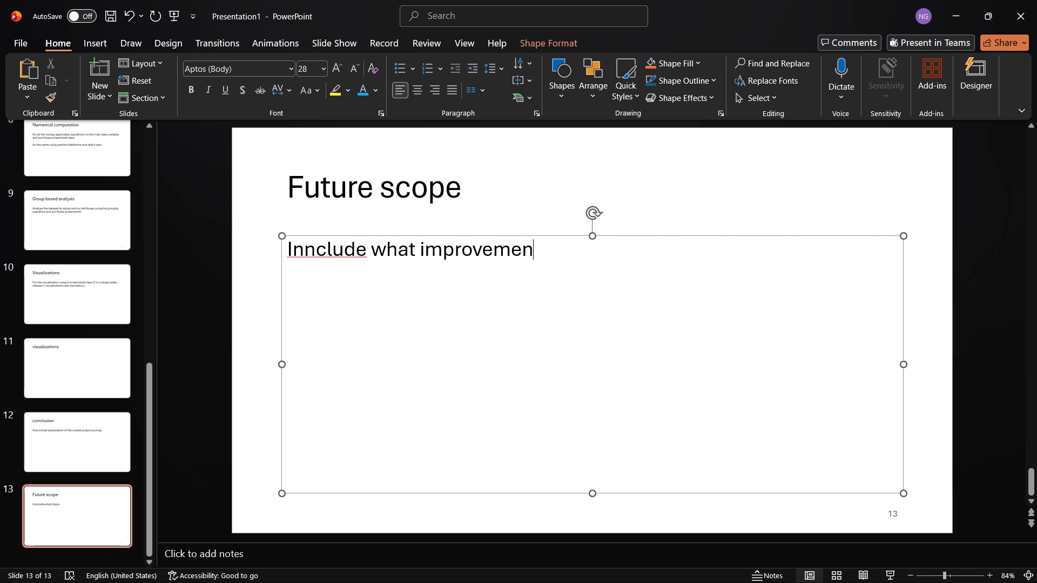
{"action": "key", "text": "BackSpace"}
{"action": "key", "text": "BackSpace"}
{"action": "key", "text": "BackSpace"}
{"action": "type", "text": "ments"}
{"action": "key", "text": "space"}
{"action": "left_click", "coordinate": [306, 257]}
{"action": "key", "text": "BackSpace"}
Complete the Future scope instruction by appending "can be further done to your projects".
{"action": "left_click", "coordinate": [625, 250]}
{"action": "type", "text": "can be furthur done yo"}
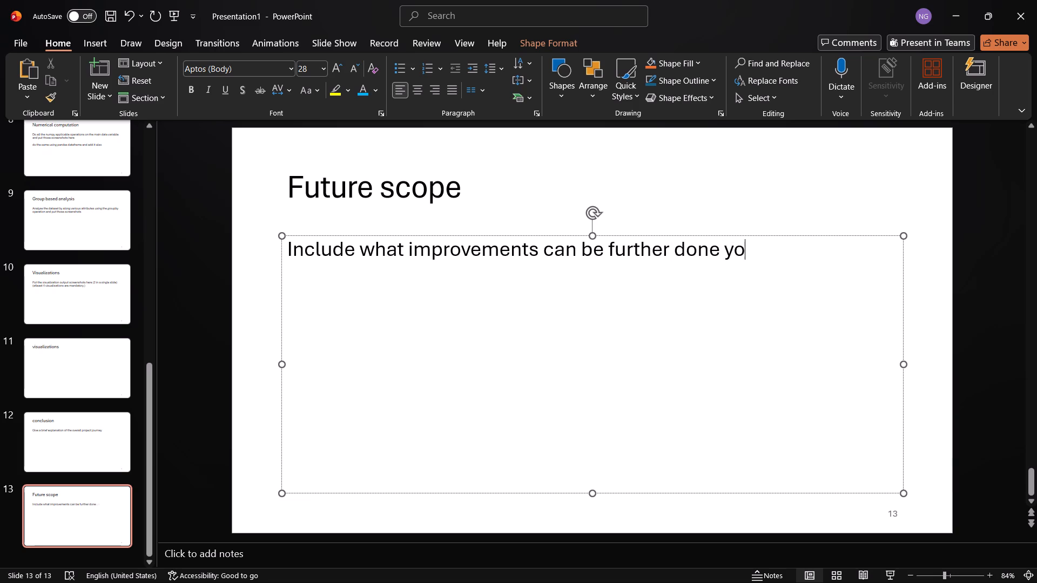
{"action": "key", "text": "BackSpace"}
{"action": "key", "text": "BackSpace"}
{"action": "type", "text": "to imp"}
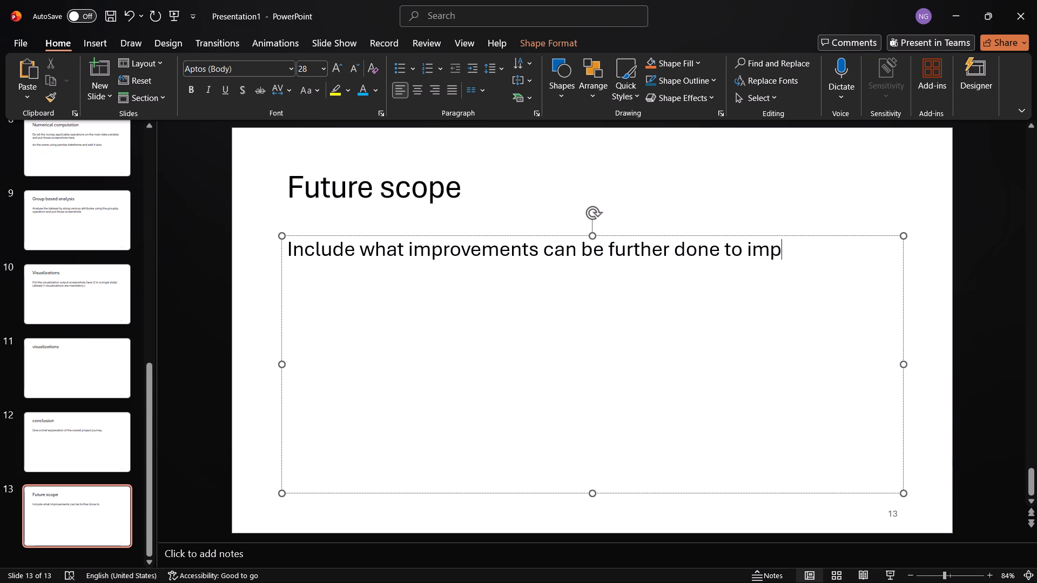
{"action": "key", "text": "BackSpace"}
{"action": "key", "text": "BackSpace"}
{"action": "key", "text": "BackSpace"}
{"action": "key", "text": "BackSpace"}
{"action": "key", "text": "space"}
{"action": "type", "text": "your projects"}
{"action": "key", "text": "space"}
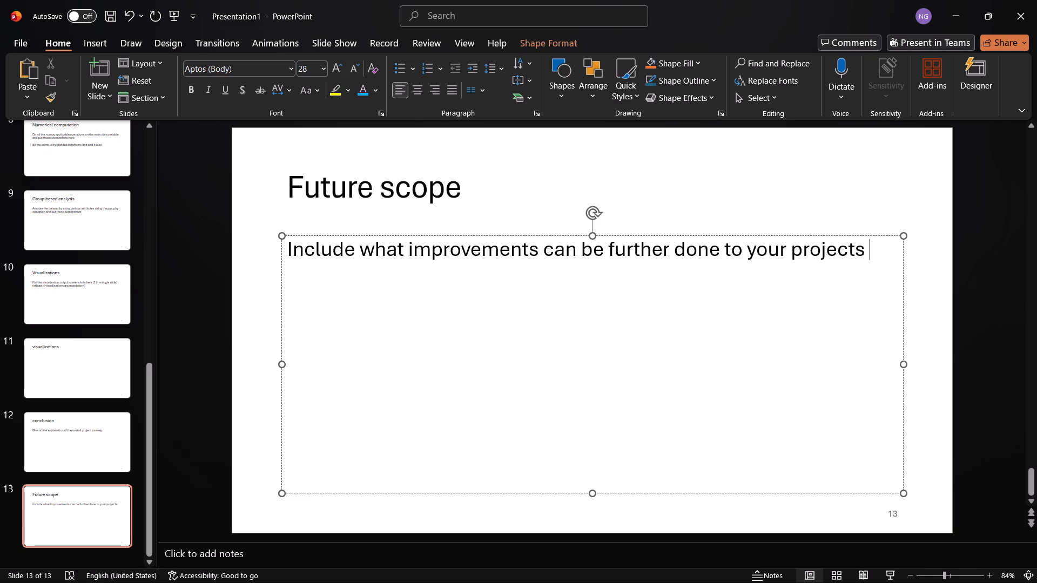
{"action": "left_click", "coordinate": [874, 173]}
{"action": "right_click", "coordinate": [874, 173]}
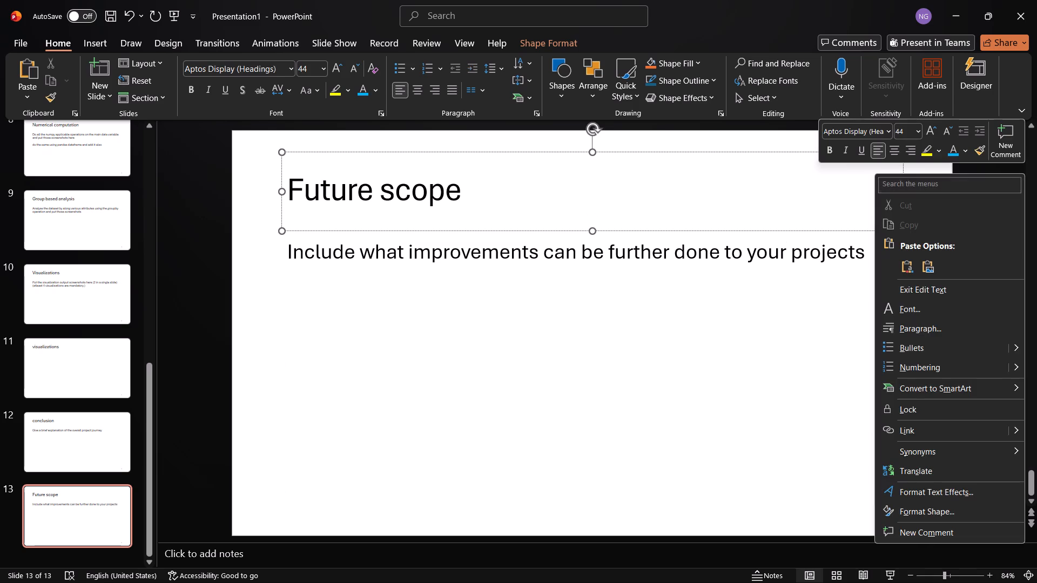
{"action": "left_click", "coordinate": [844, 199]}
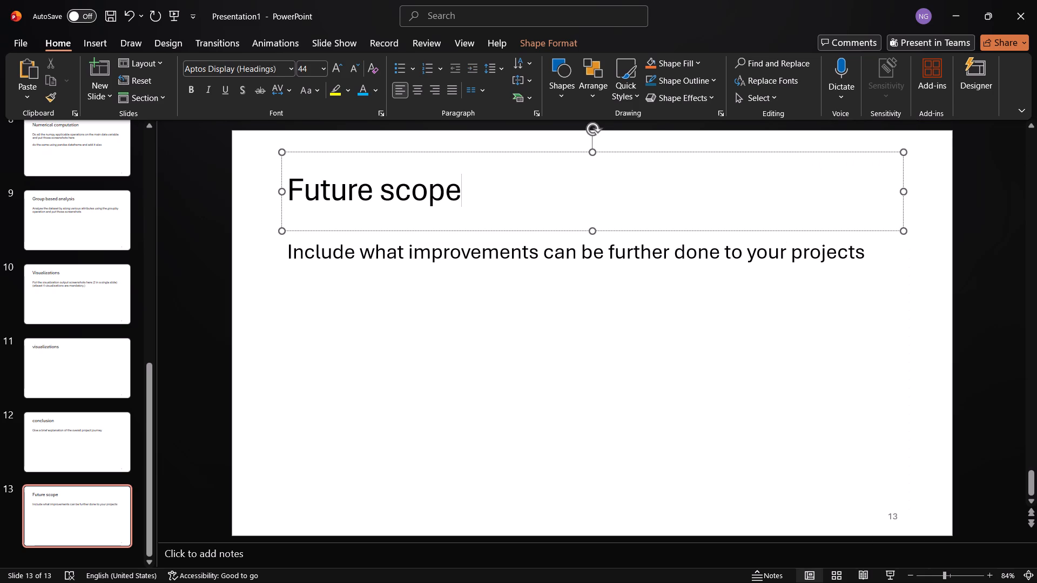
On a new line below the Future scope instruction, add the parenthesised note "(atleast 3)".
{"action": "left_click", "coordinate": [893, 256]}
{"action": "key", "text": "shift+Return"}
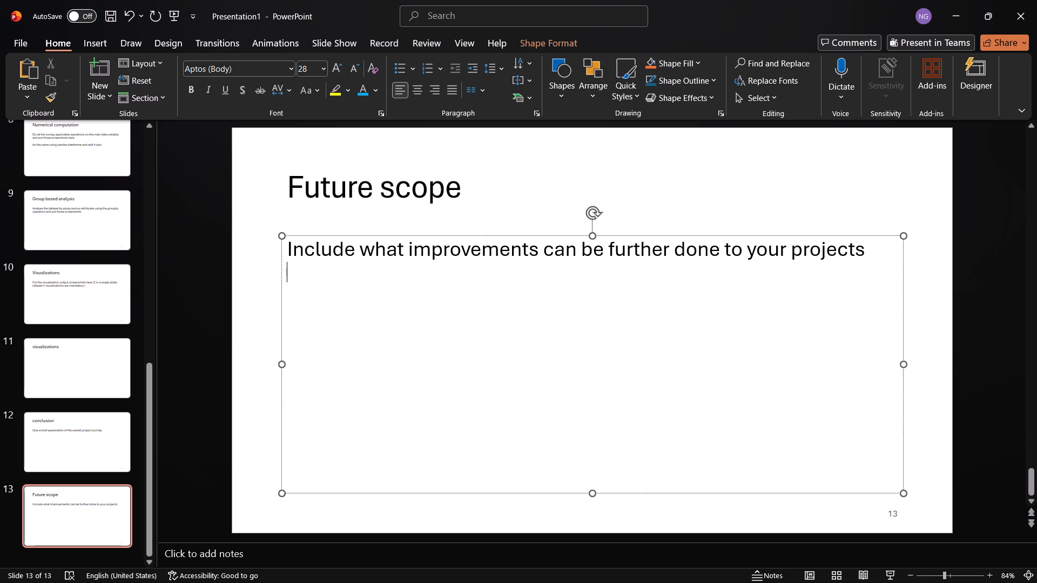
{"action": "type", "text": "()"}
{"action": "key", "text": "Left"}
{"action": "type", "text": "atleast"}
{"action": "key", "text": "space"}
{"action": "key", "text": "3"}
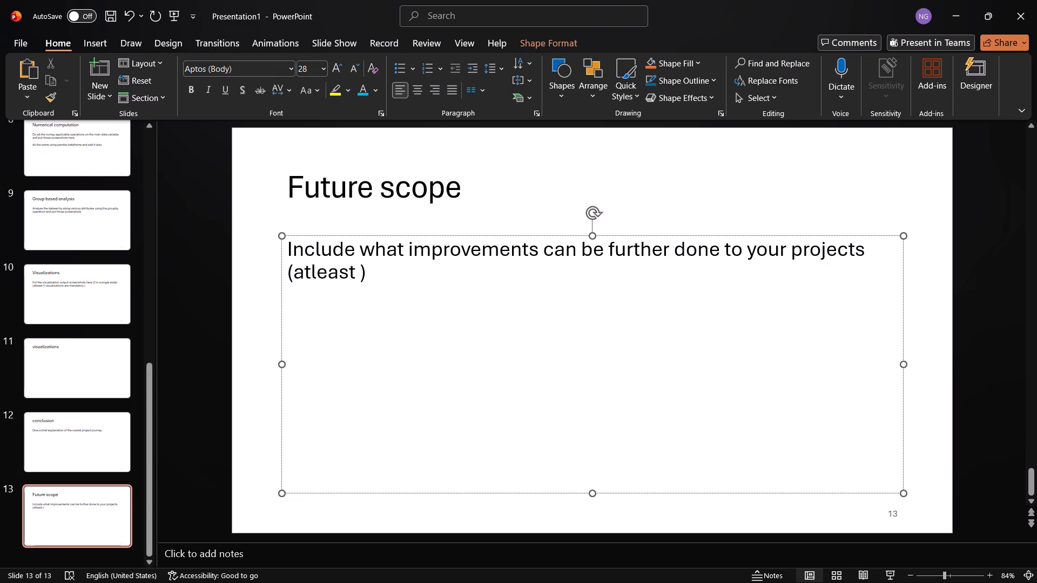
Add a fourteenth slide after the Future scope slide.
{"action": "left_click", "coordinate": [892, 143]}
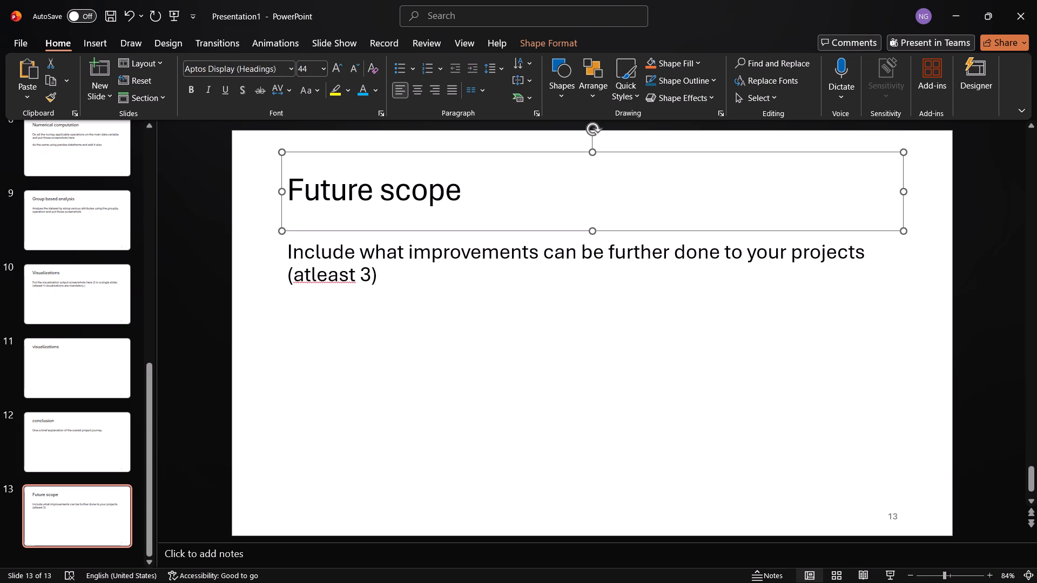
{"action": "left_click", "coordinate": [941, 235]}
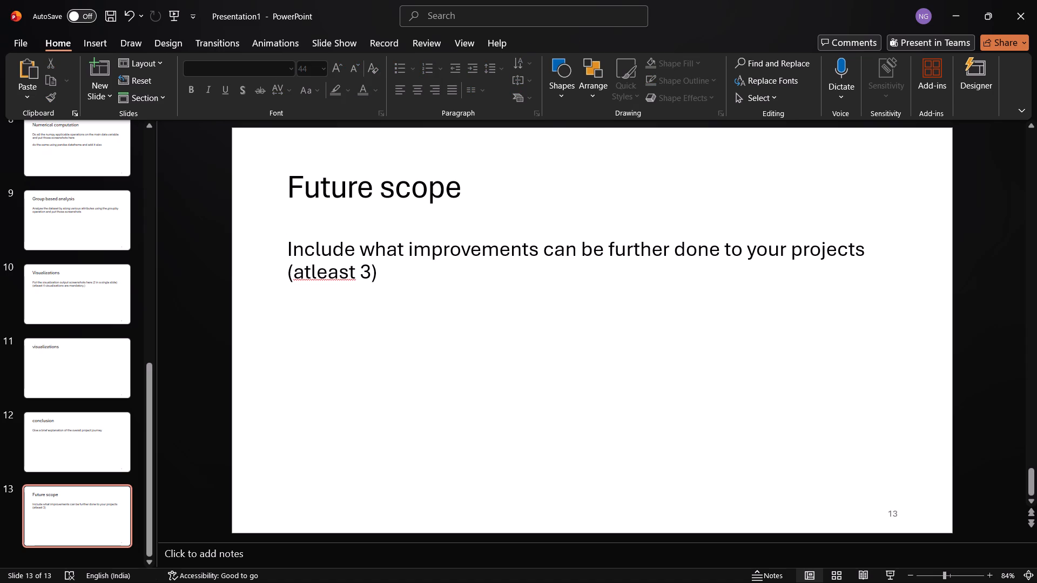
{"action": "left_click", "coordinate": [945, 199]}
{"action": "right_click", "coordinate": [945, 199]}
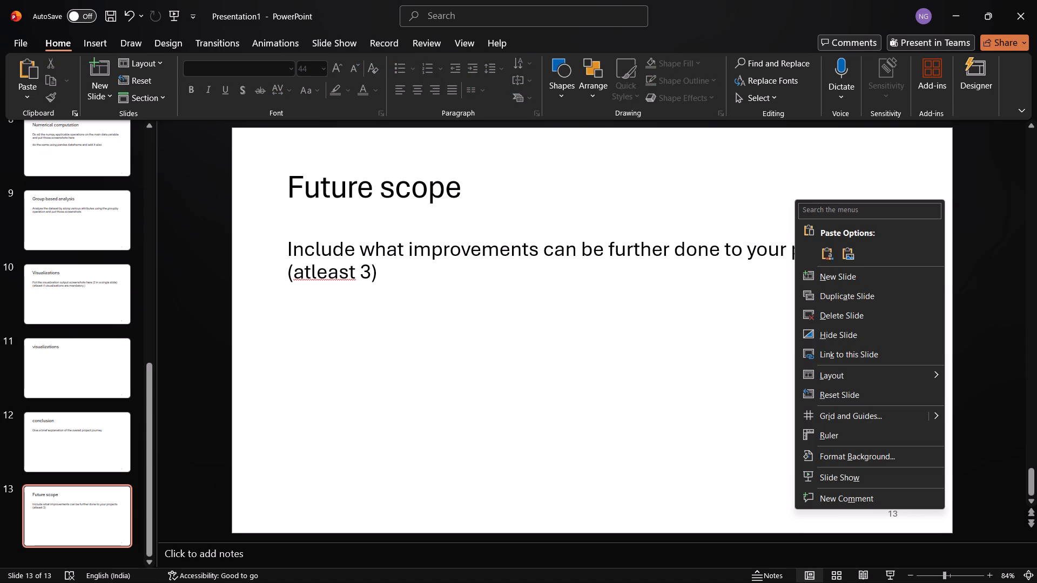
{"action": "left_click", "coordinate": [871, 269]}
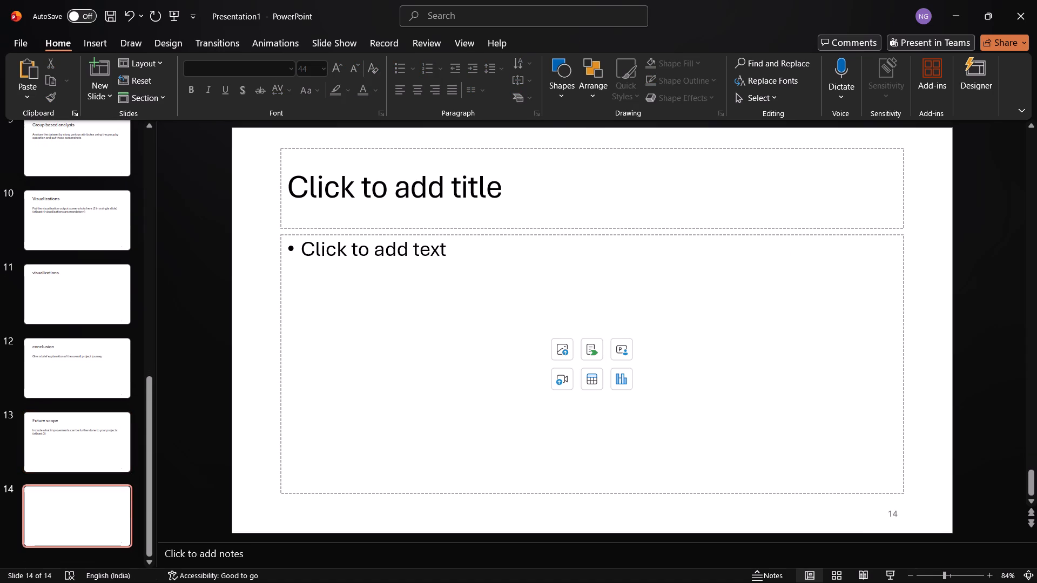
Delete the title and body placeholders from the fourteenth slide, leaving only its slide number.
{"action": "left_click_drag", "start_coordinate": [250, 143], "coordinate": [940, 517]}
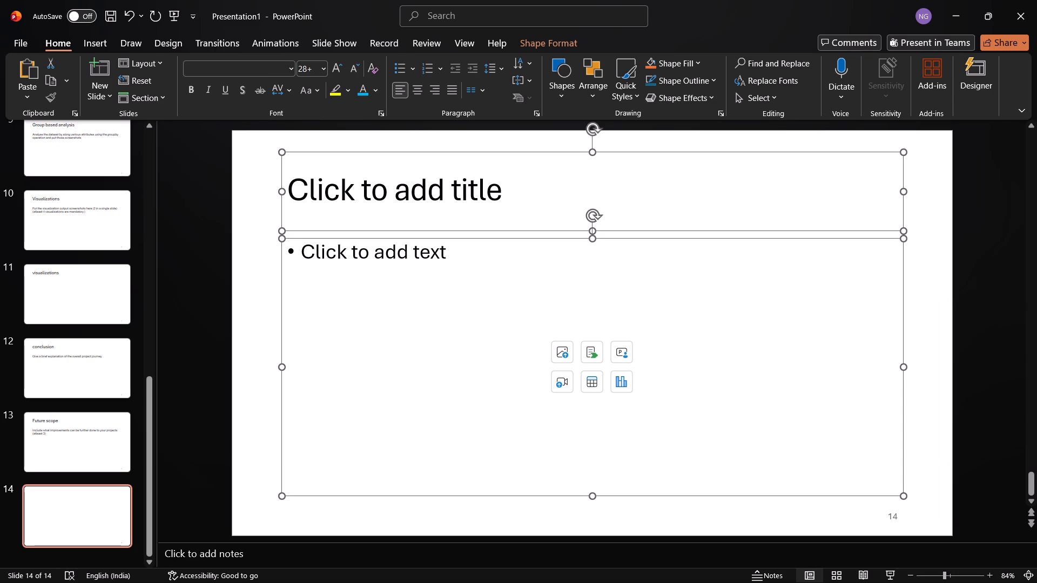
{"action": "key", "text": "BackSpace"}
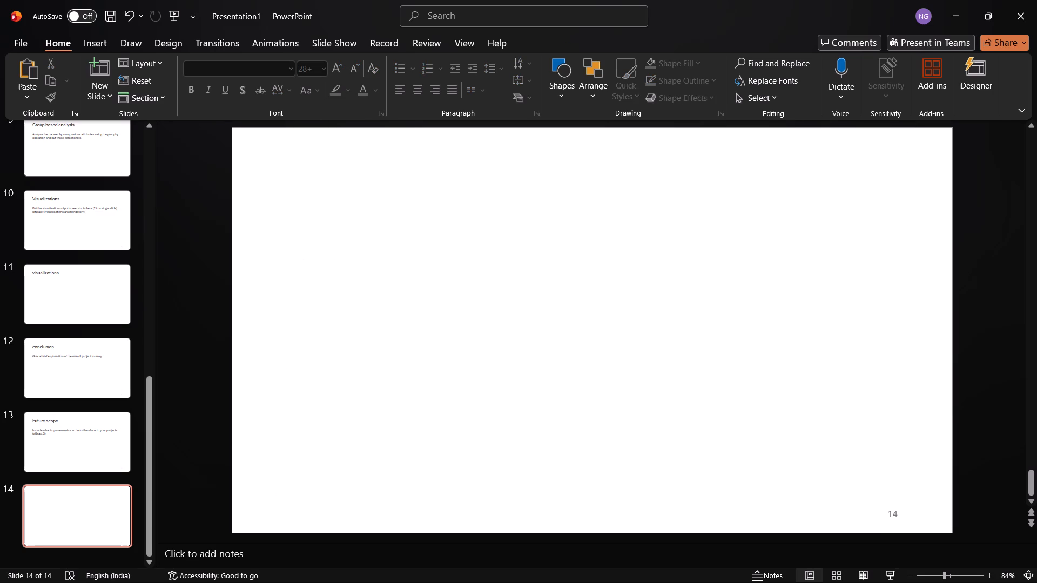
{"action": "left_click_drag", "start_coordinate": [403, 216], "coordinate": [526, 263]}
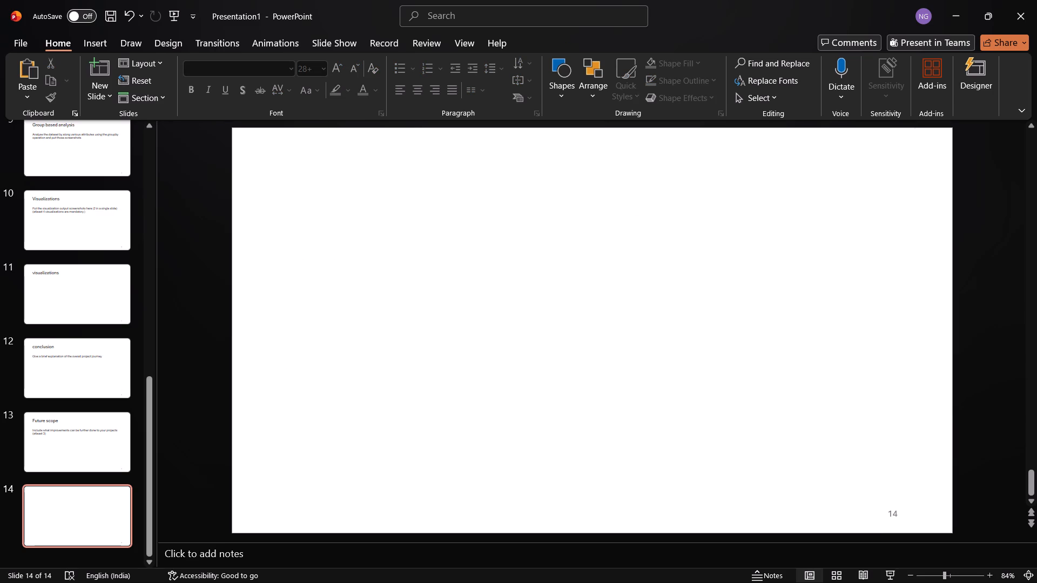
Add a text box near the middle of the fourteenth slide reading "Thank you slide", followed by two line breaks.
{"action": "double_click", "coordinate": [526, 263]}
{"action": "type", "text": "thank you slide"}
{"action": "key", "text": "space"}
{"action": "key", "text": "shift+Return"}
{"action": "key", "text": "shift+Return"}
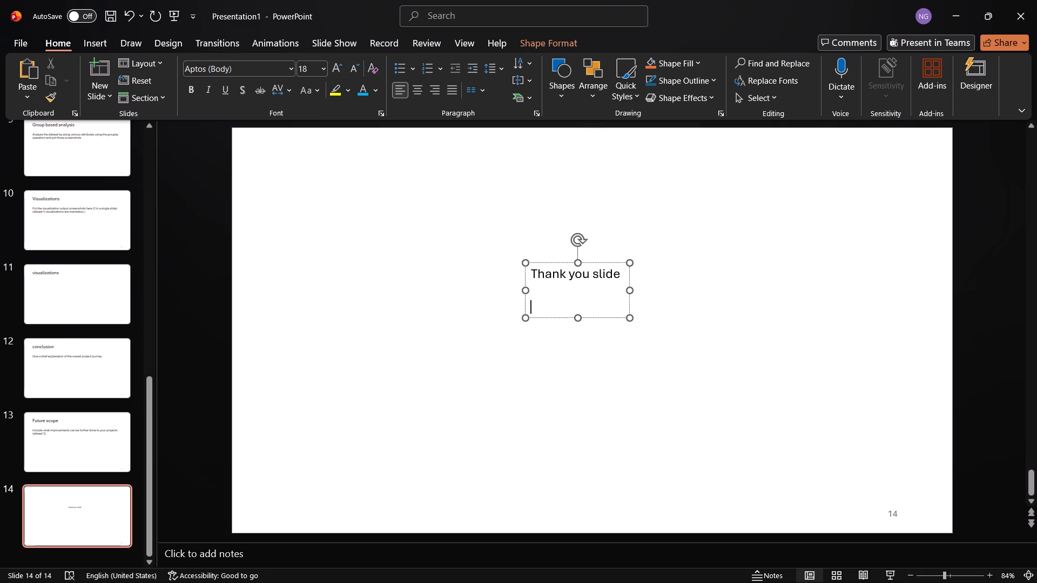
Widen the "Thank you slide" text box on both sides to more than half the slide's width.
{"action": "left_click_drag", "start_coordinate": [525, 290], "coordinate": [405, 287]}
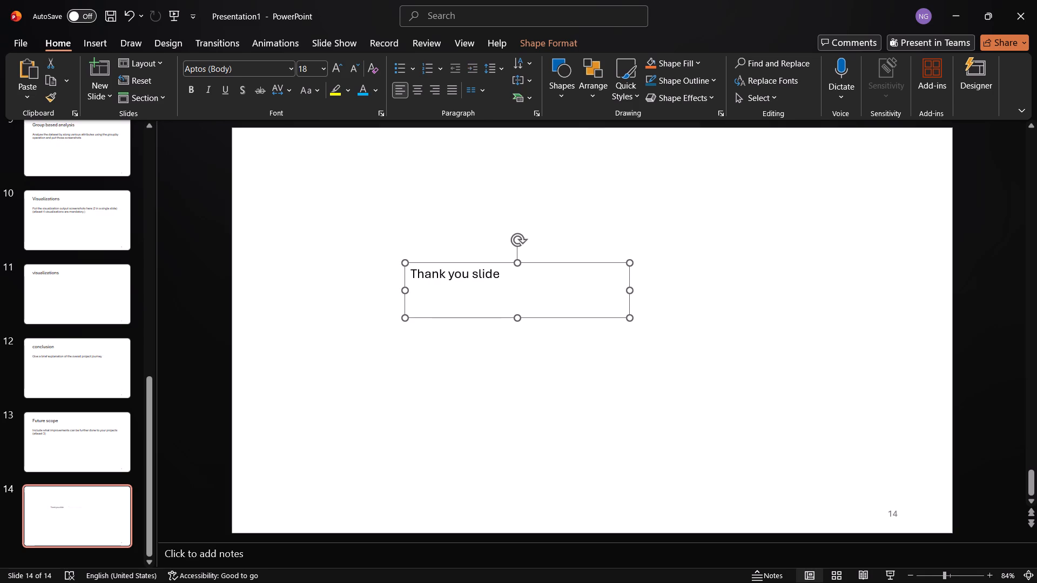
{"action": "left_click_drag", "start_coordinate": [627, 318], "coordinate": [813, 413]}
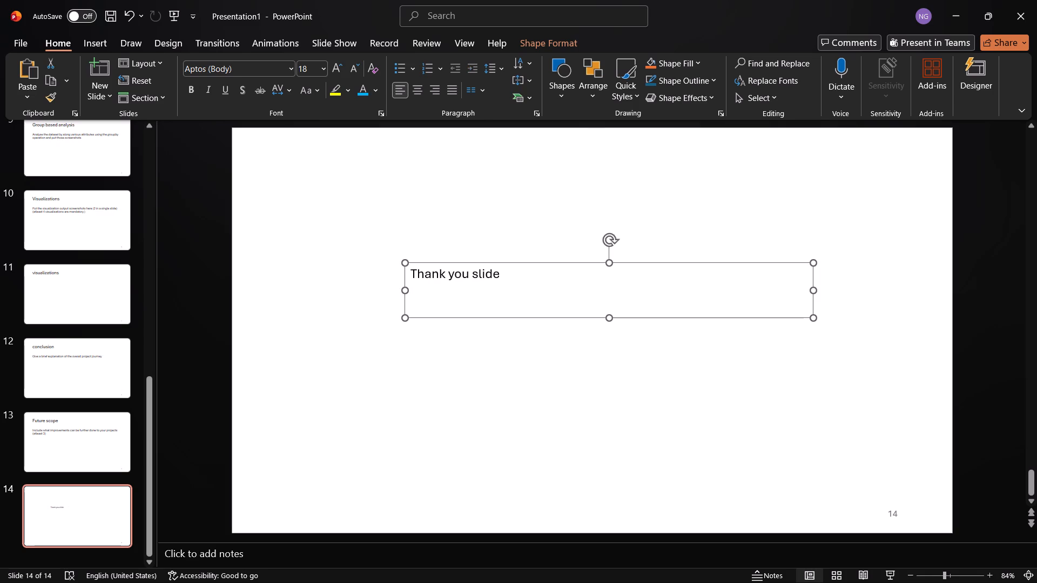
Append "(here use your creative freedom as much as you like)" after "Thank you slide" on the same line.
{"action": "left_click", "coordinate": [515, 291]}
{"action": "left_click", "coordinate": [544, 279]}
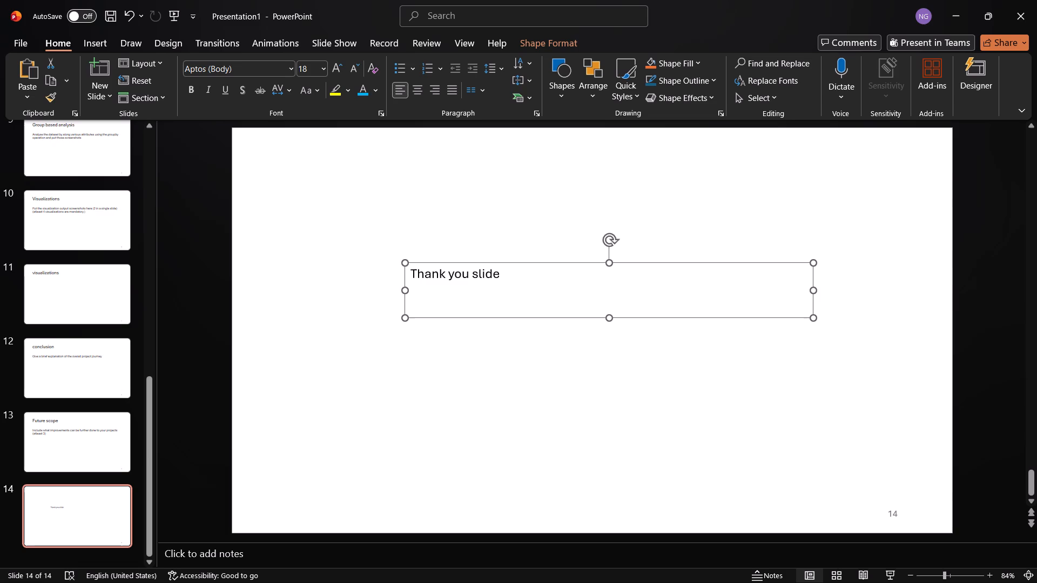
{"action": "double_click", "coordinate": [540, 273]}
{"action": "type", "text": "()"}
{"action": "key", "text": "Left"}
{"action": "type", "text": "here"}
{"action": "key", "text": "space"}
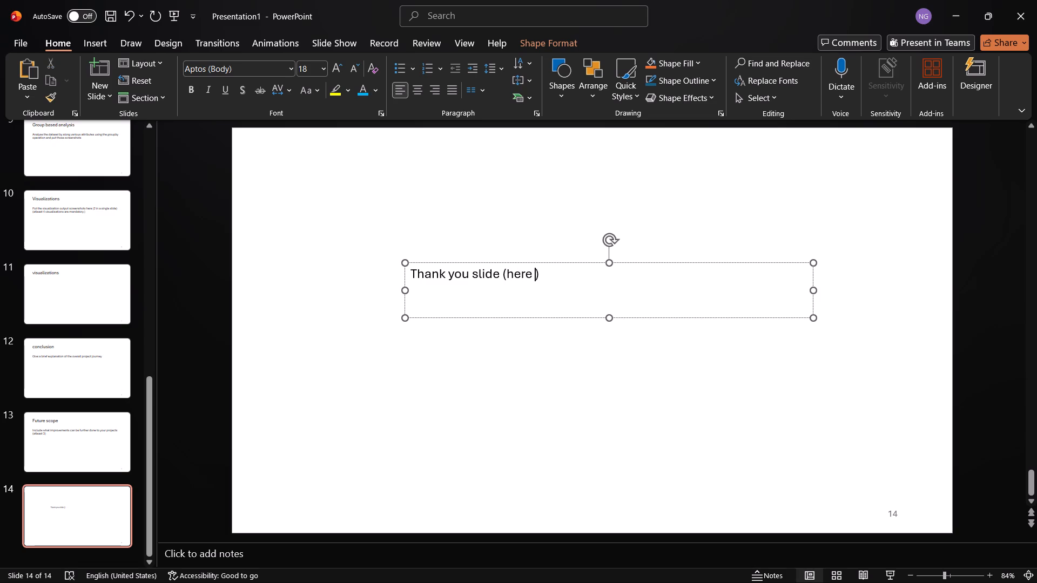
{"action": "type", "text": "use your creative freedom as much as you llike"}
{"action": "key", "text": "space"}
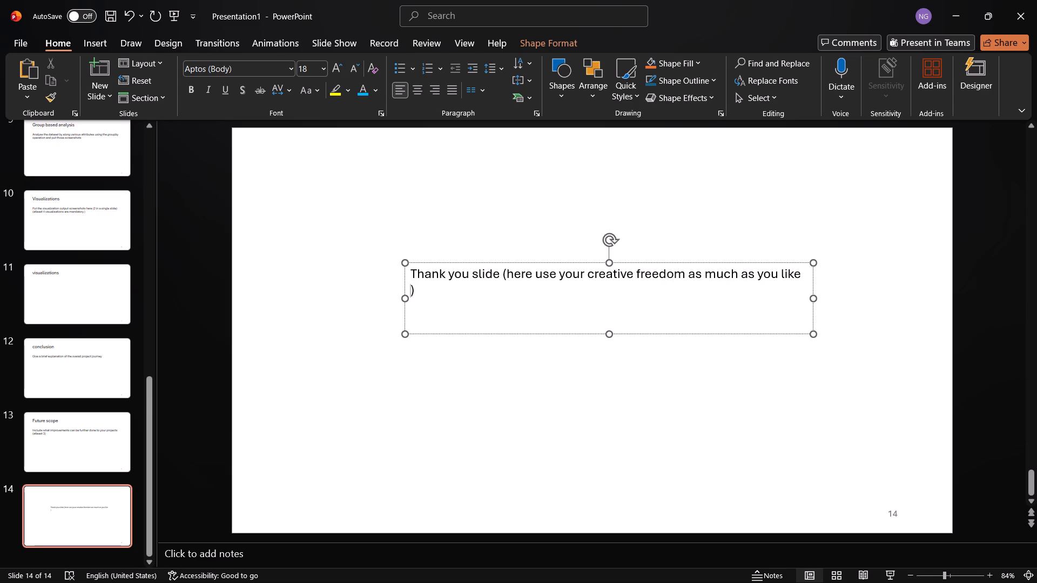
{"action": "key", "text": "BackSpace"}
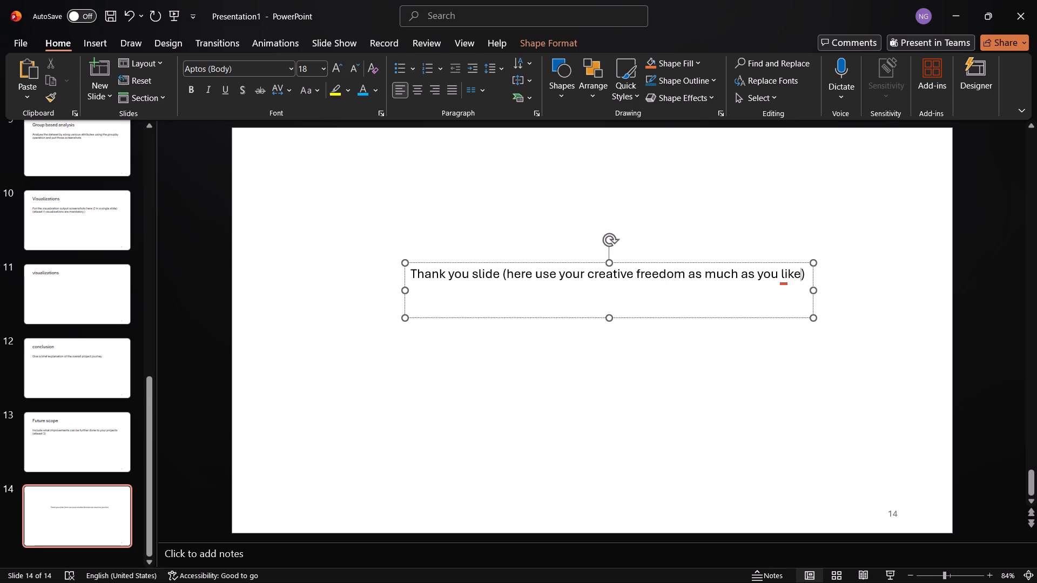
{"action": "left_click", "coordinate": [806, 274]}
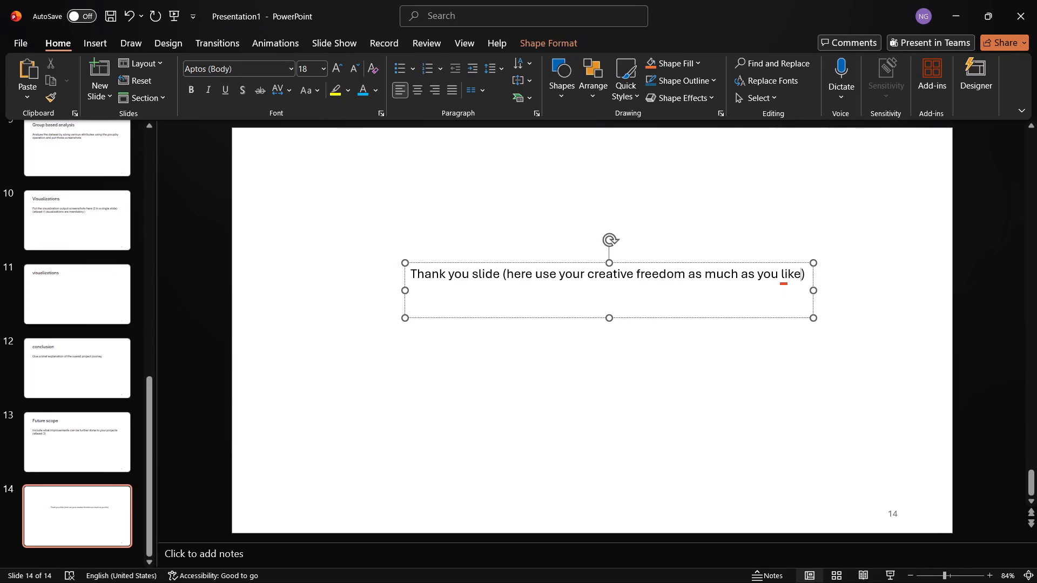
Widen the thank-you text box slightly and move it a little left on the slide, keeping its height.
{"action": "double_click", "coordinate": [744, 283]}
{"action": "left_click", "coordinate": [731, 290]}
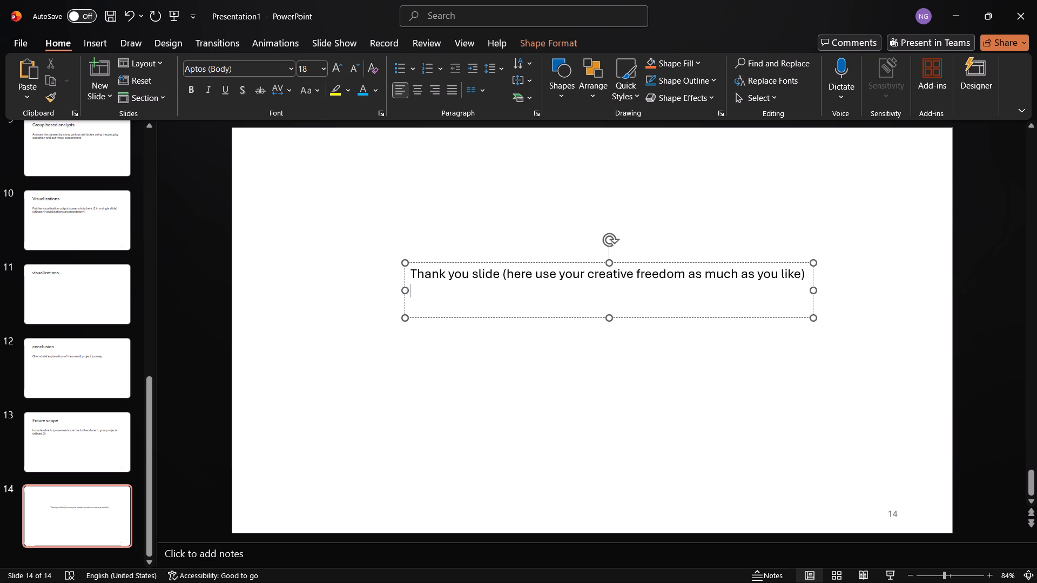
{"action": "left_click_drag", "start_coordinate": [811, 315], "coordinate": [805, 297]}
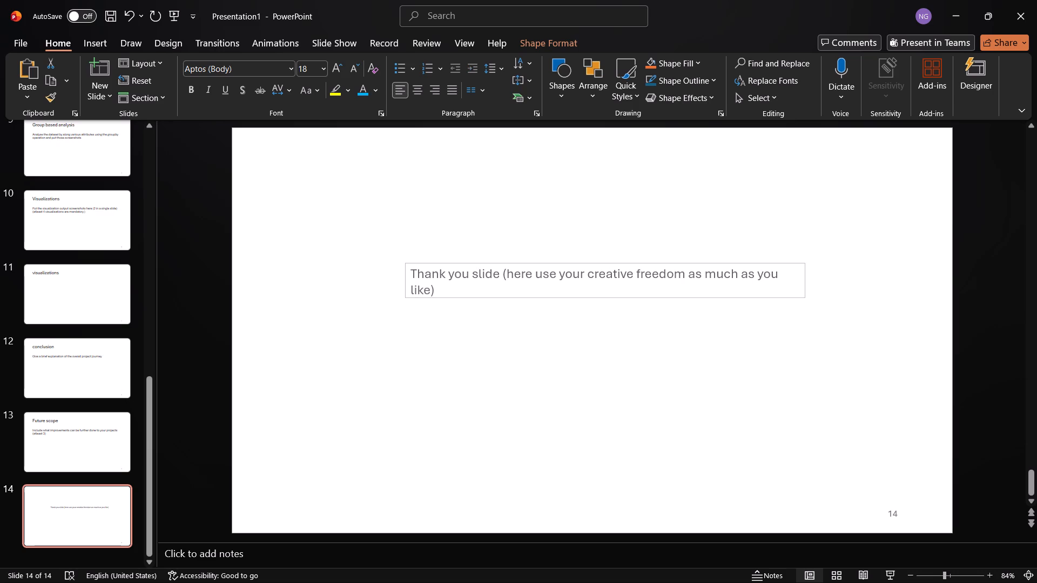
{"action": "left_click_drag", "start_coordinate": [805, 297], "coordinate": [822, 291]}
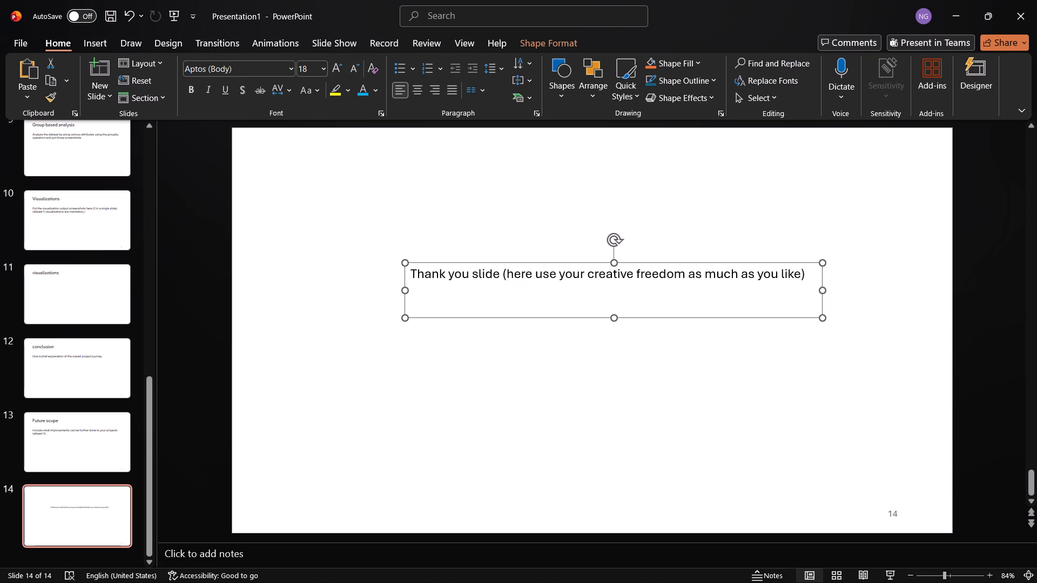
{"action": "left_click_drag", "start_coordinate": [606, 261], "coordinate": [572, 260]}
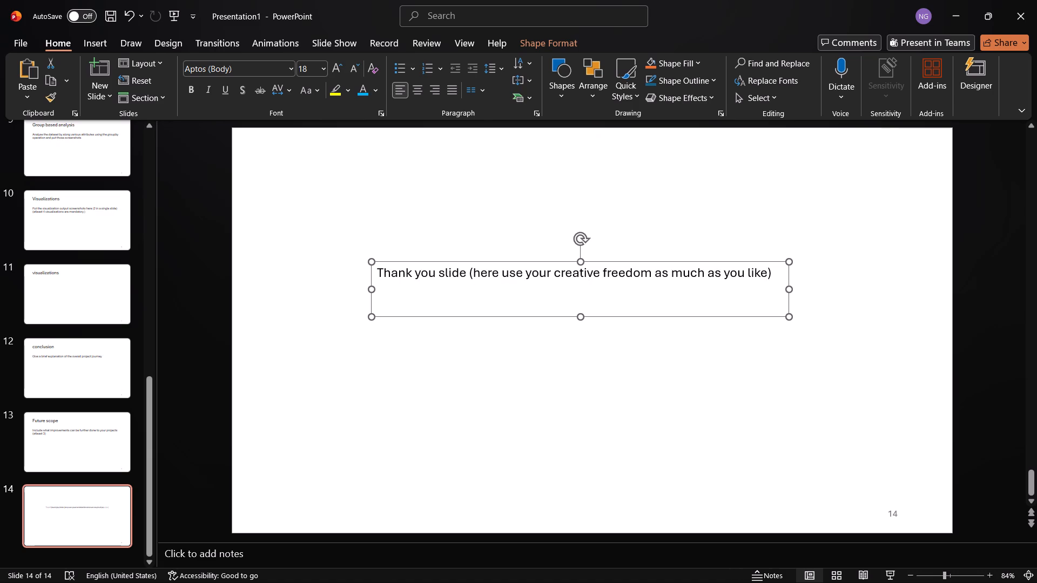
{"action": "left_click", "coordinate": [495, 199]}
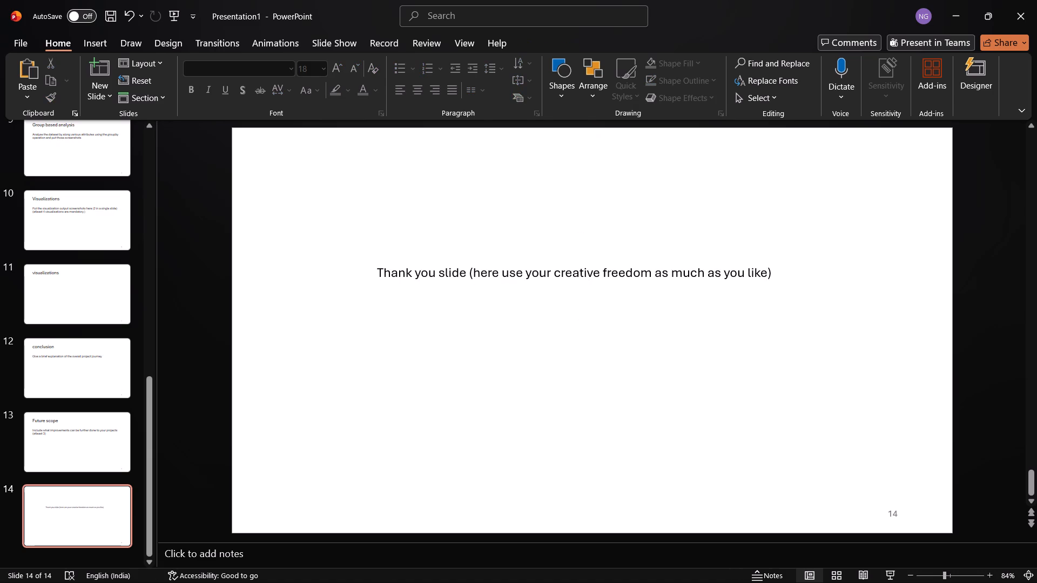
{"action": "scroll", "coordinate": [266, 357], "scroll_direction": "down", "scroll_amount": 1}
Start saving the presentation in the OneDrive Documents folder, entering the file name "data analysis essentaial final review template".
{"action": "key", "text": "ctrl+s"}
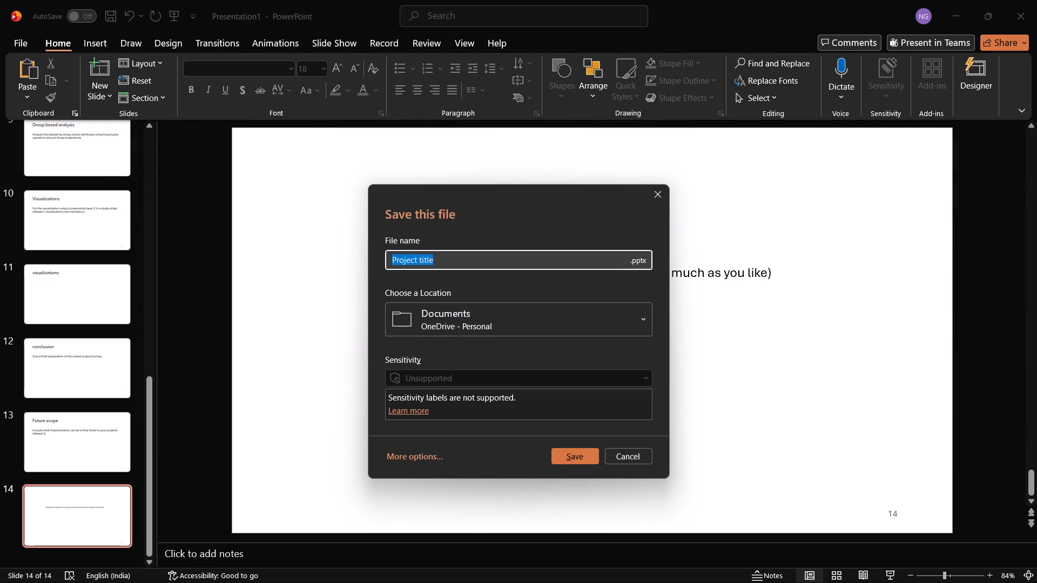
{"action": "key", "text": "BackSpace"}
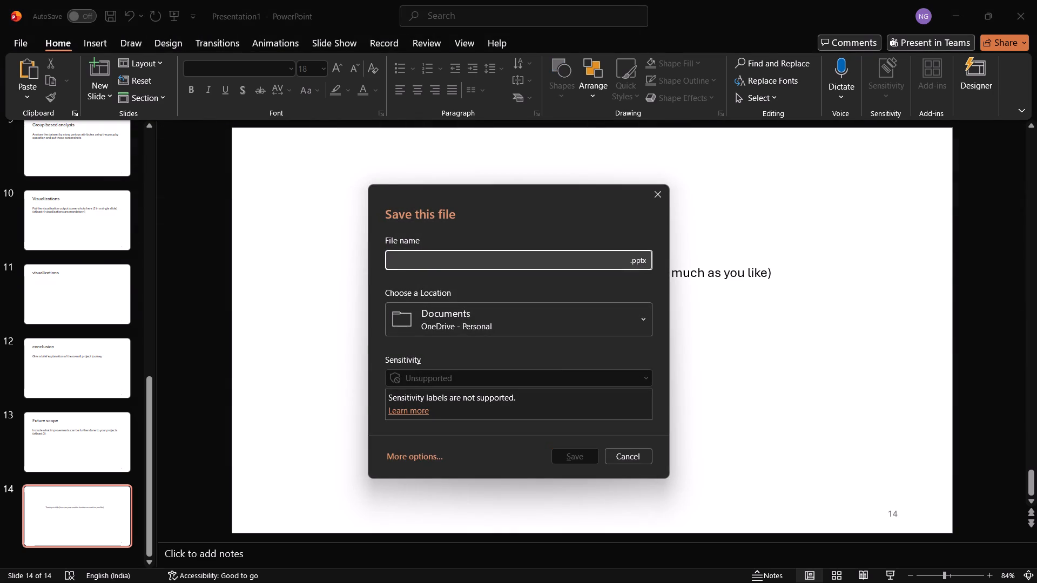
{"action": "type", "text": "data"}
{"action": "key", "text": "space"}
{"action": "type", "text": "anay"}
{"action": "key", "text": "BackSpace"}
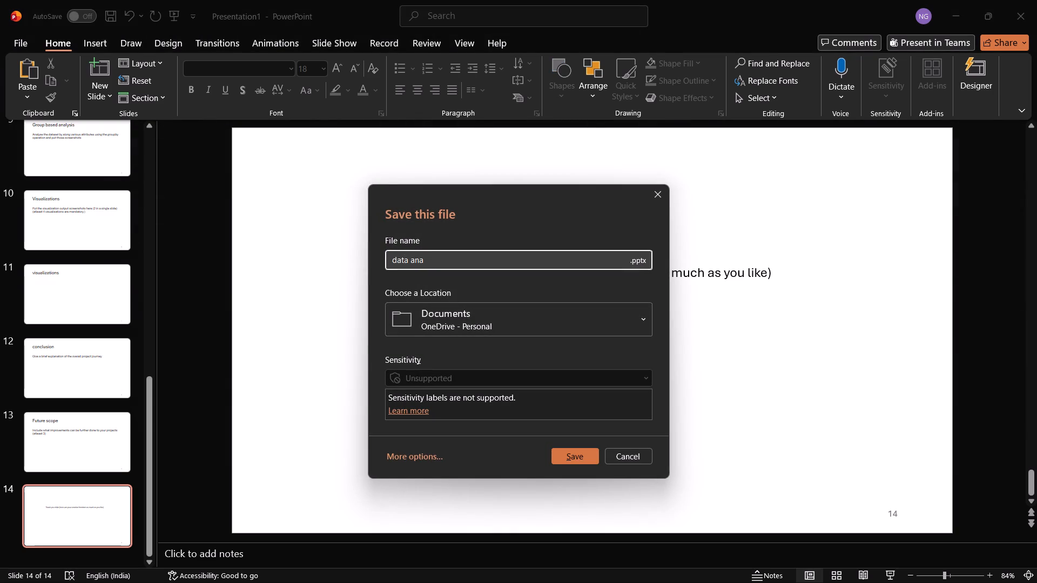
{"action": "type", "text": "lysis essentaial"}
{"action": "key", "text": "space"}
{"action": "type", "text": "final reviw=ew"}
{"action": "key", "text": "BackSpace"}
{"action": "key", "text": "BackSpace"}
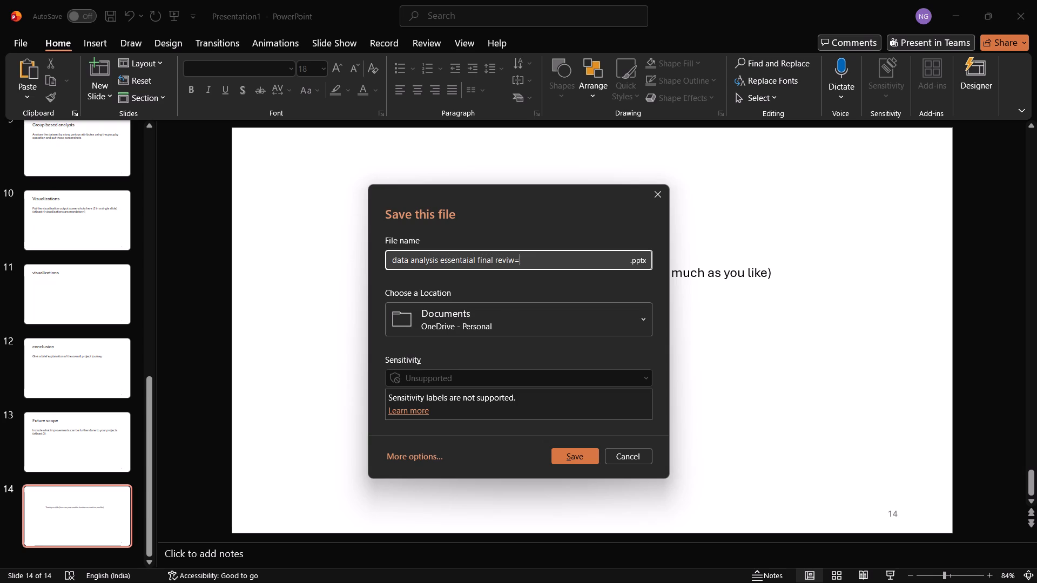
{"action": "key", "text": "BackSpace"}
{"action": "key", "text": "e"}
{"action": "key", "text": "BackSpace"}
{"action": "key", "text": "BackSpace"}
{"action": "type", "text": "ew"}
{"action": "key", "text": "space"}
{"action": "type", "text": "template"}
{"action": "left_click", "coordinate": [608, 318]}
{"action": "left_click", "coordinate": [777, 341]}
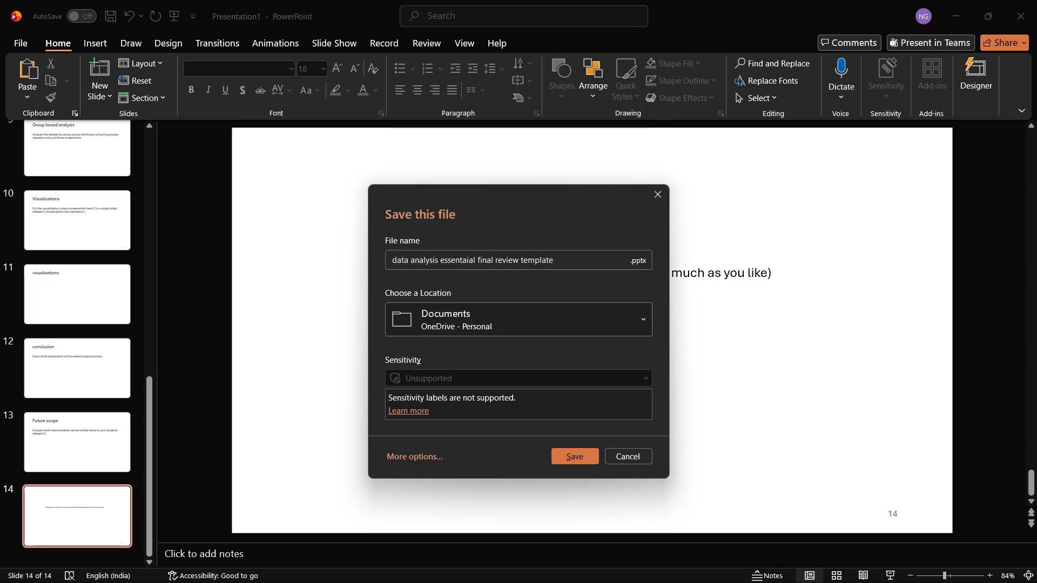
Correct the file name to "data analysis essentials final review template" and save the presentation.
{"action": "left_click", "coordinate": [476, 262]}
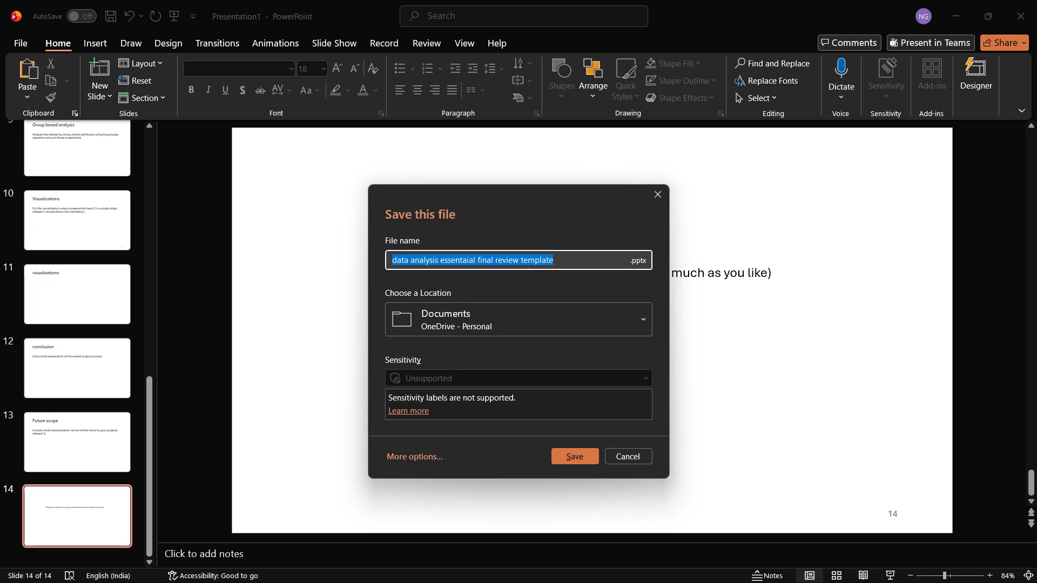
{"action": "left_click", "coordinate": [474, 254]}
{"action": "key", "text": "Right"}
{"action": "key", "text": "s"}
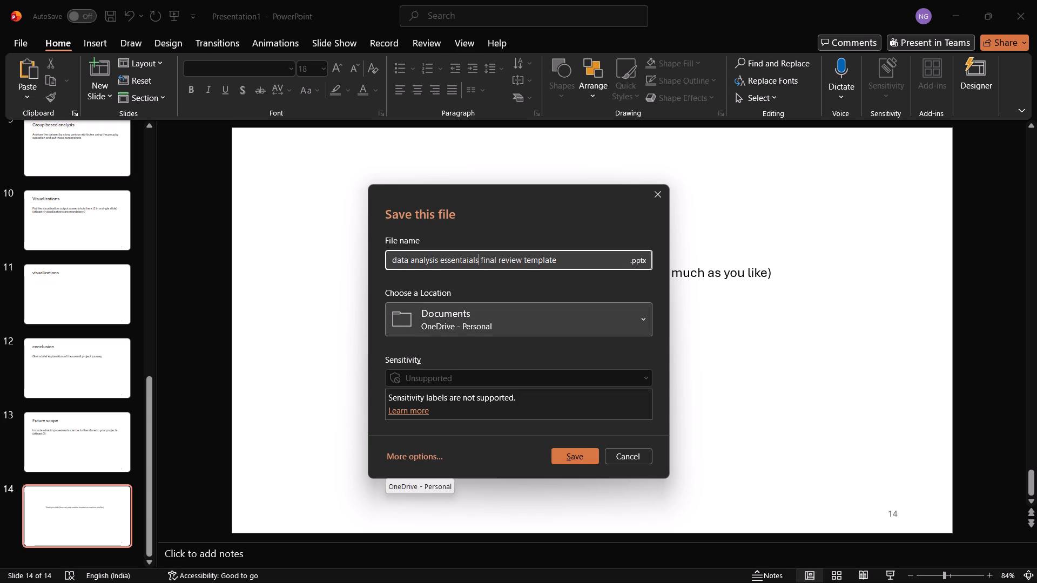
{"action": "left_click", "coordinate": [464, 262]}
{"action": "key", "text": "Right"}
{"action": "key", "text": "BackSpace"}
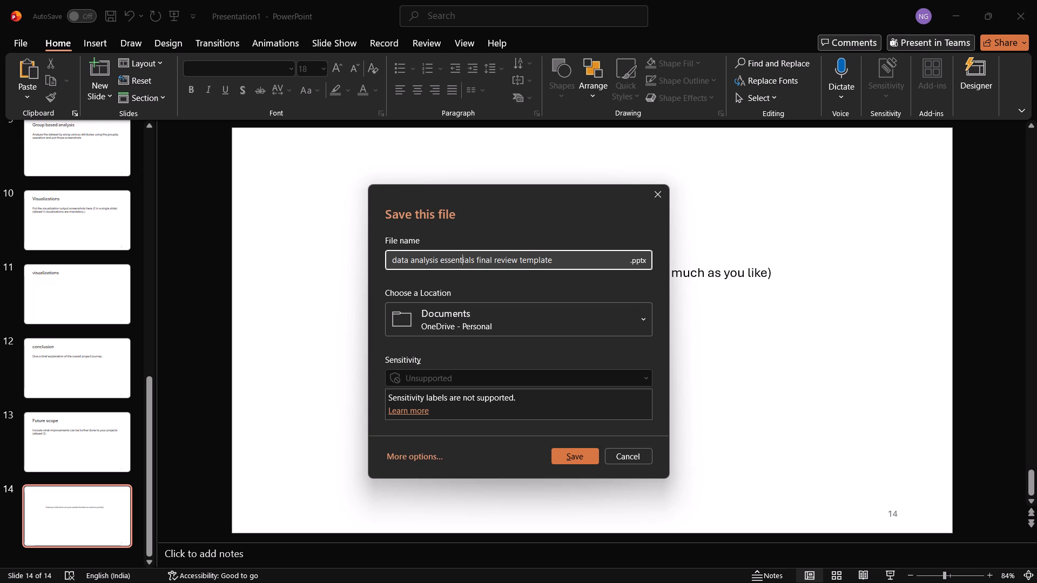
{"action": "left_click", "coordinate": [581, 451]}
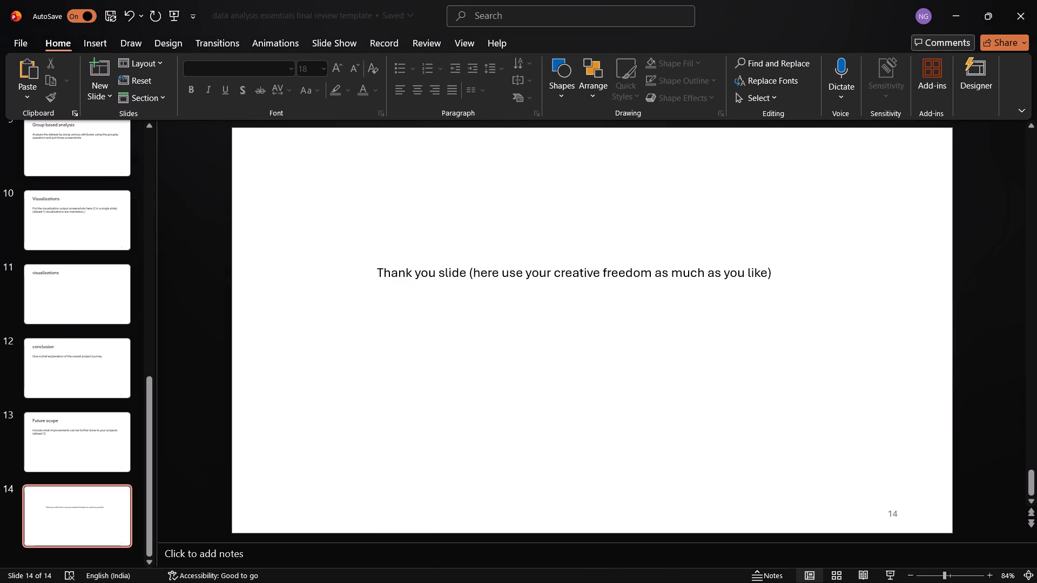